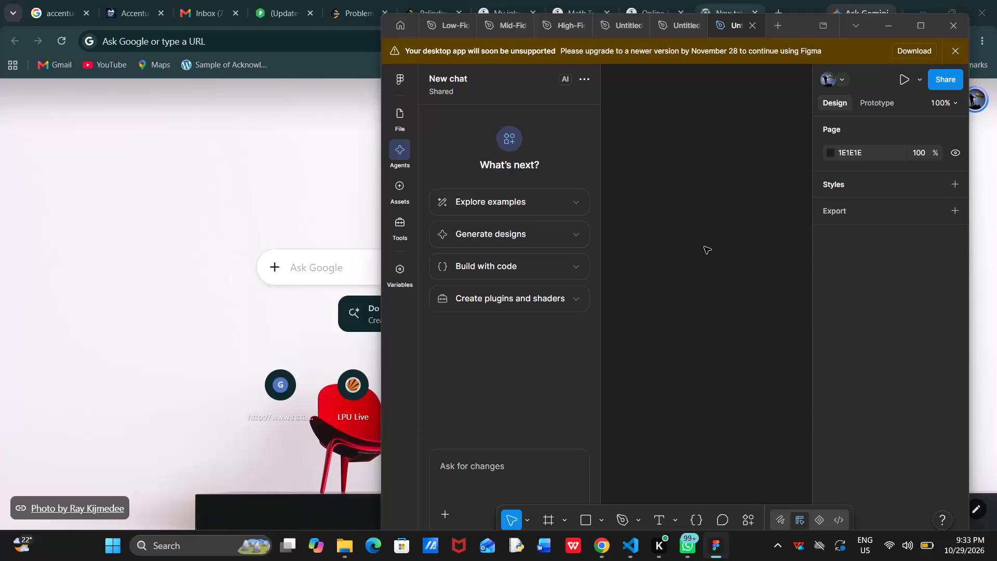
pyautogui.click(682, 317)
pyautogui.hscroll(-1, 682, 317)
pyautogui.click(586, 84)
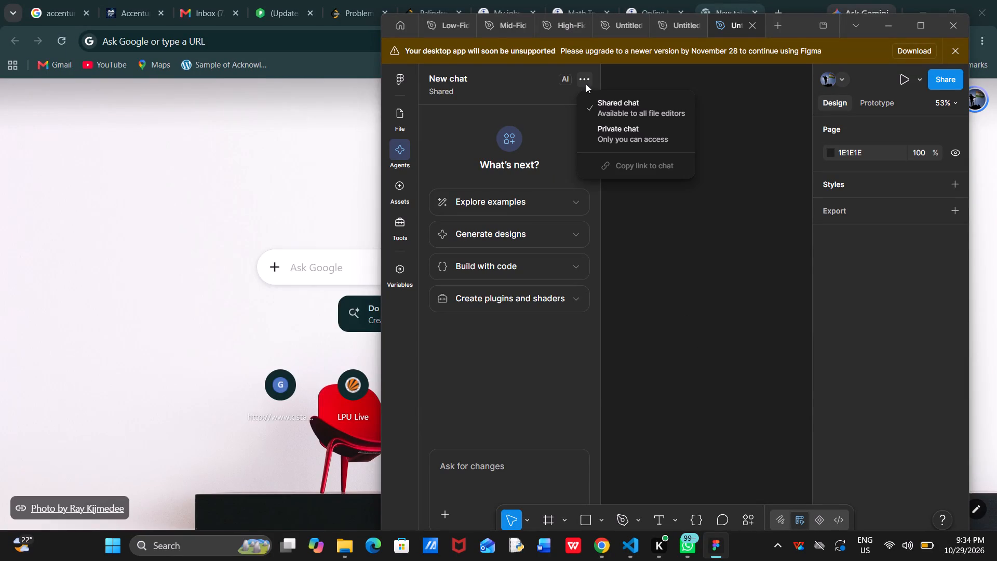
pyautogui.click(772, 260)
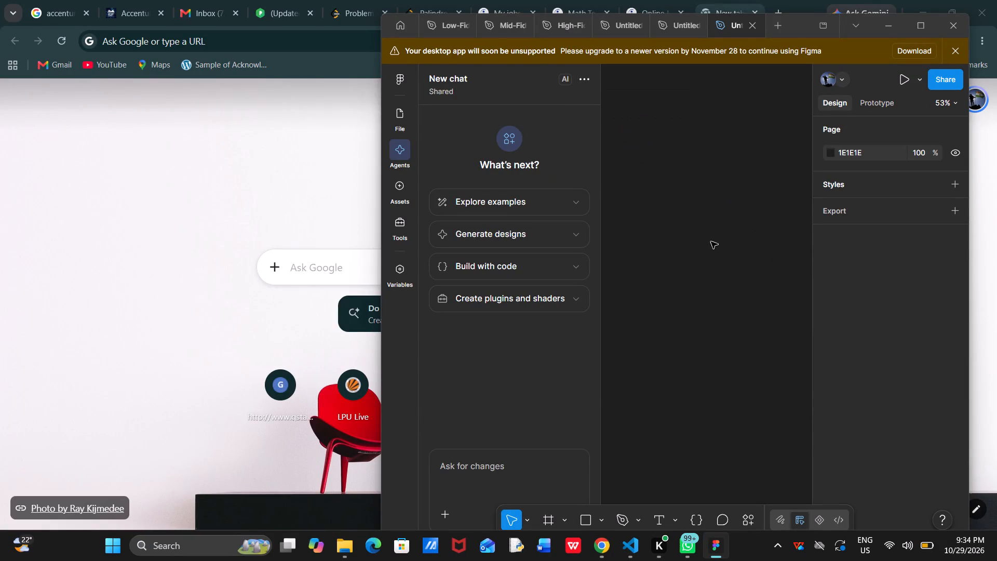
# Show the file's pages and layers, and paste the copied IXD-803 cover page group onto the empty canvas.
pyautogui.click(405, 125)
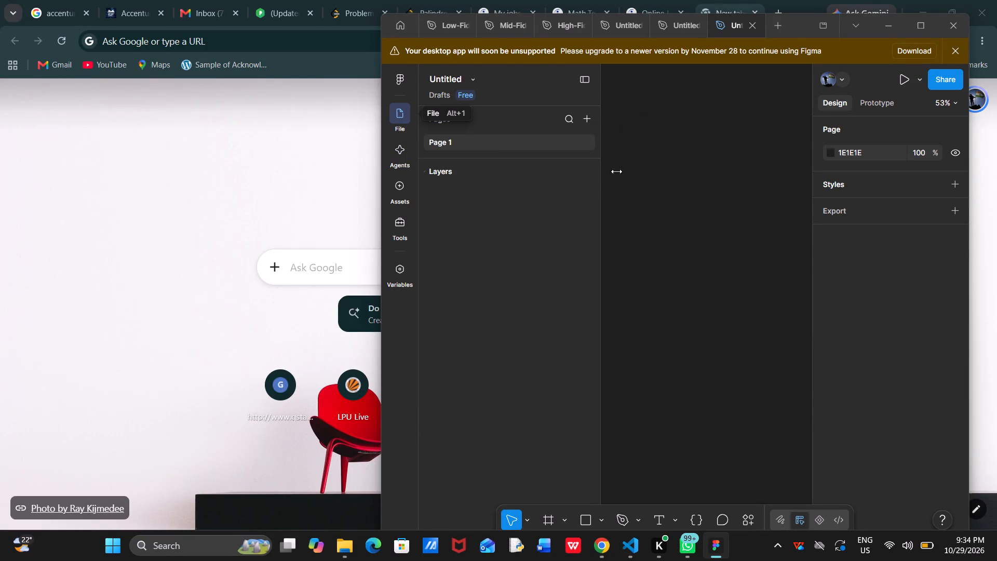
pyautogui.click(680, 204)
pyautogui.hotkey('ctrl', 'b')
pyautogui.hotkey('ctrl', 'v')
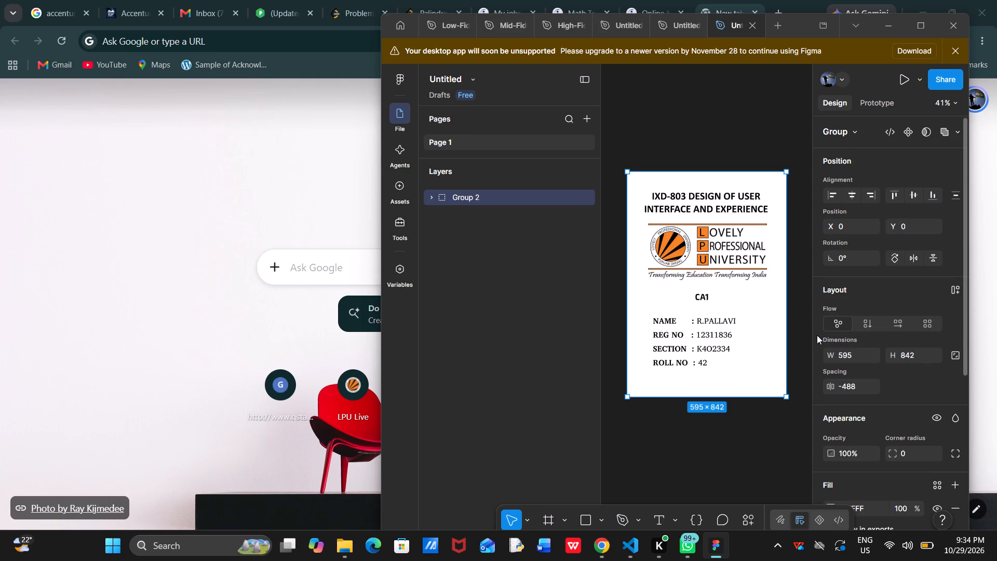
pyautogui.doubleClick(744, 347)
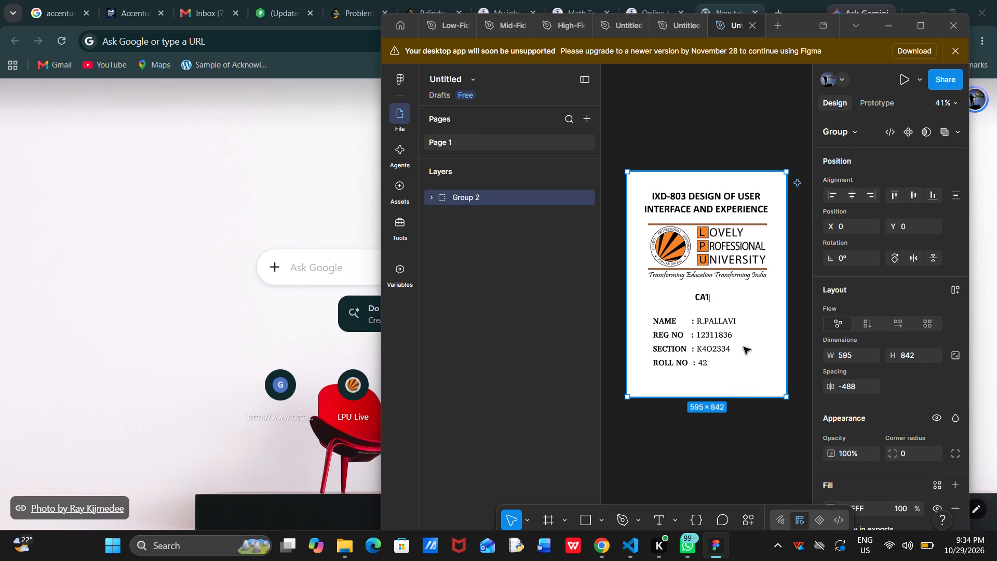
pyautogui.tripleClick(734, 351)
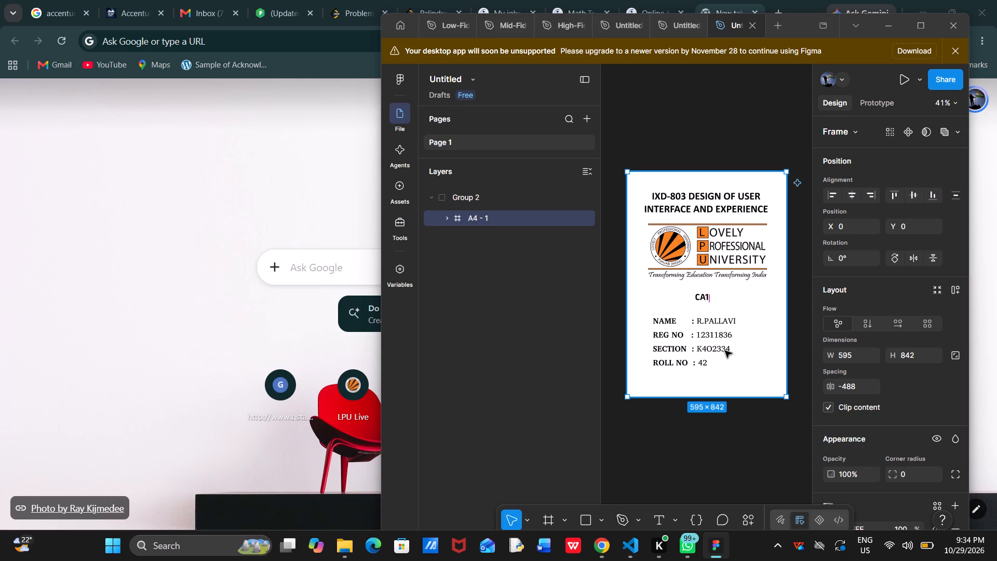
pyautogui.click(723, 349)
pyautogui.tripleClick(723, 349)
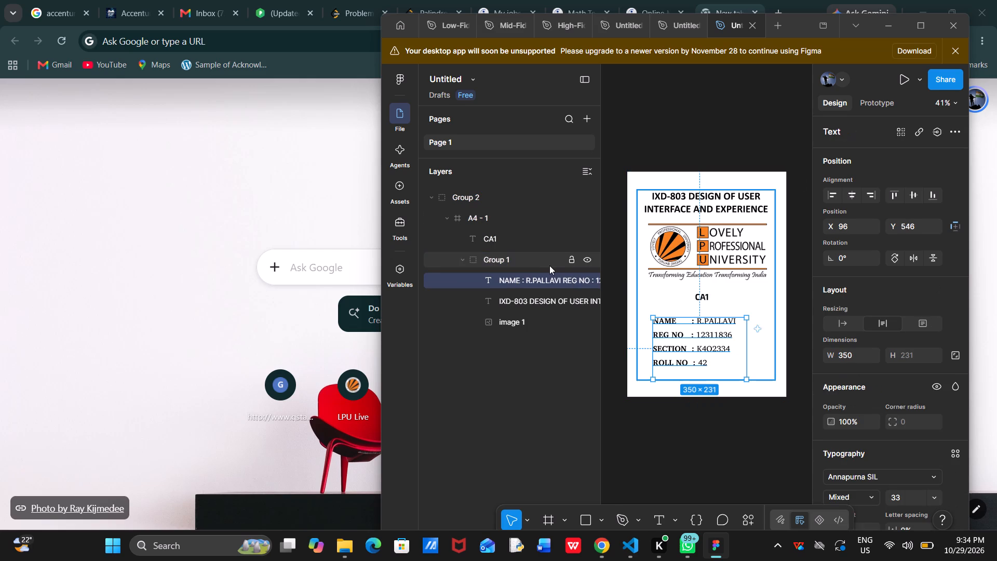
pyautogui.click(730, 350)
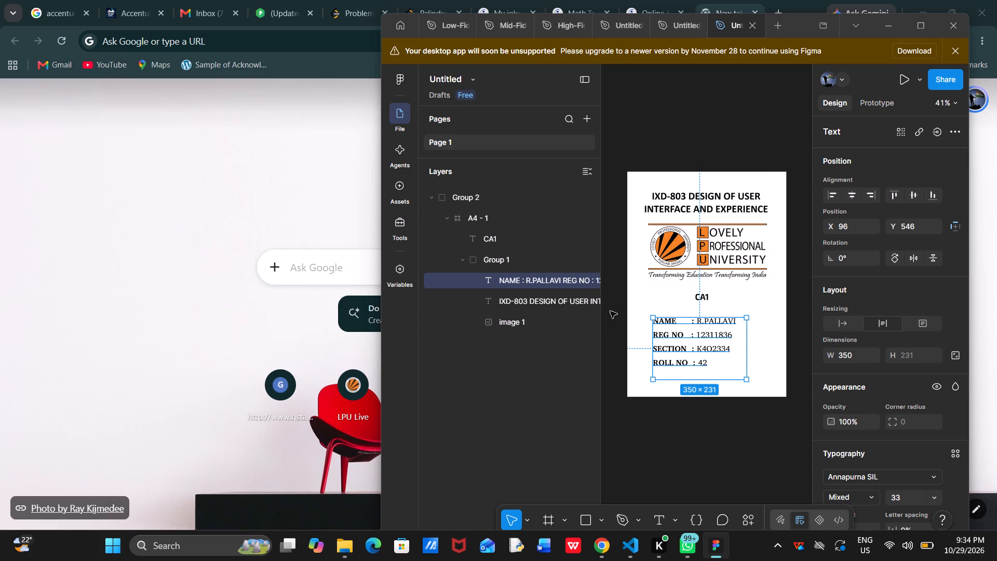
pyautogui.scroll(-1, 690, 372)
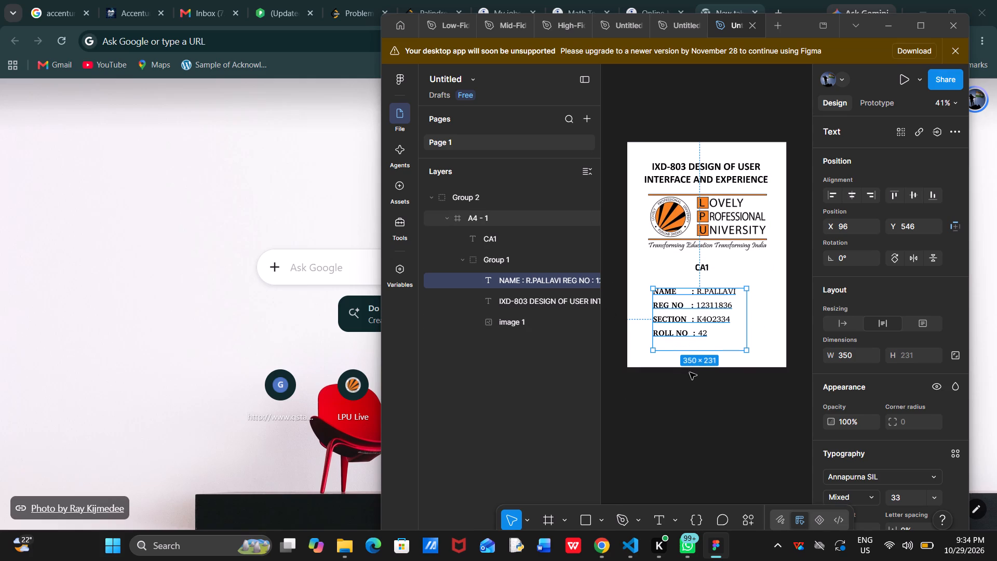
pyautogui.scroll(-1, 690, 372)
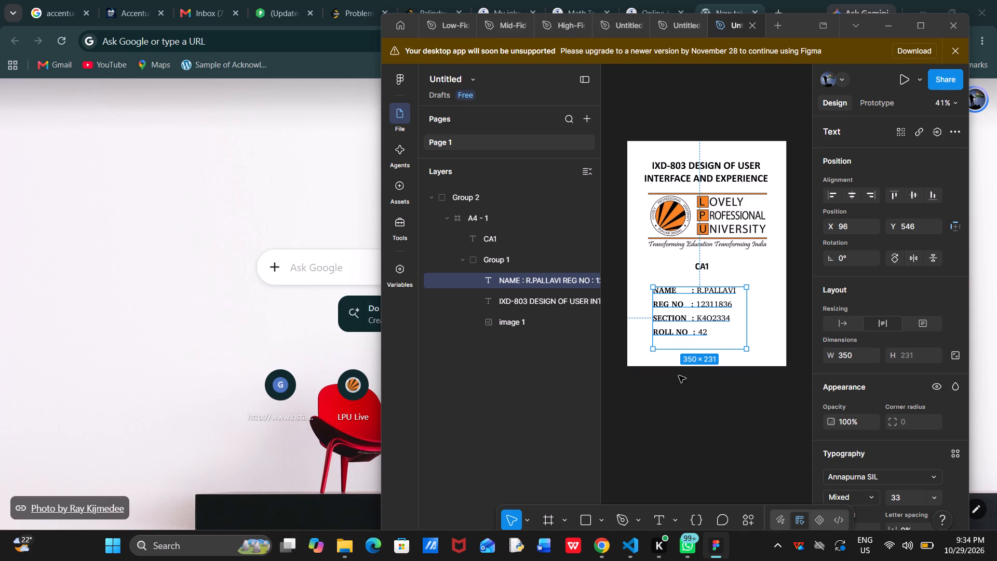
# Rename the CA1 text layer inside the A4 - 1 frame as CA2.
pyautogui.doubleClick(711, 266)
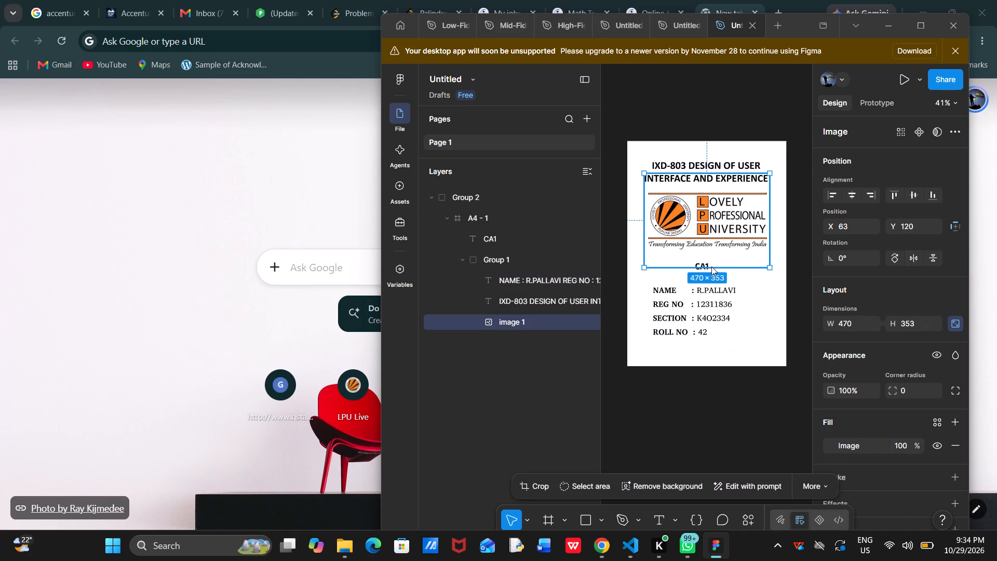
pyautogui.click(802, 168)
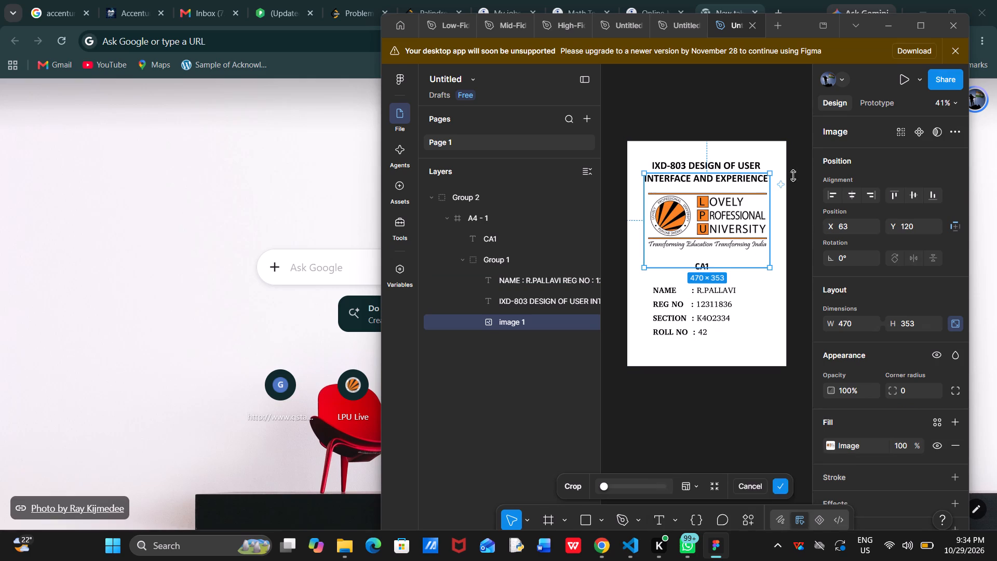
pyautogui.click(497, 241)
pyautogui.tripleClick(718, 269)
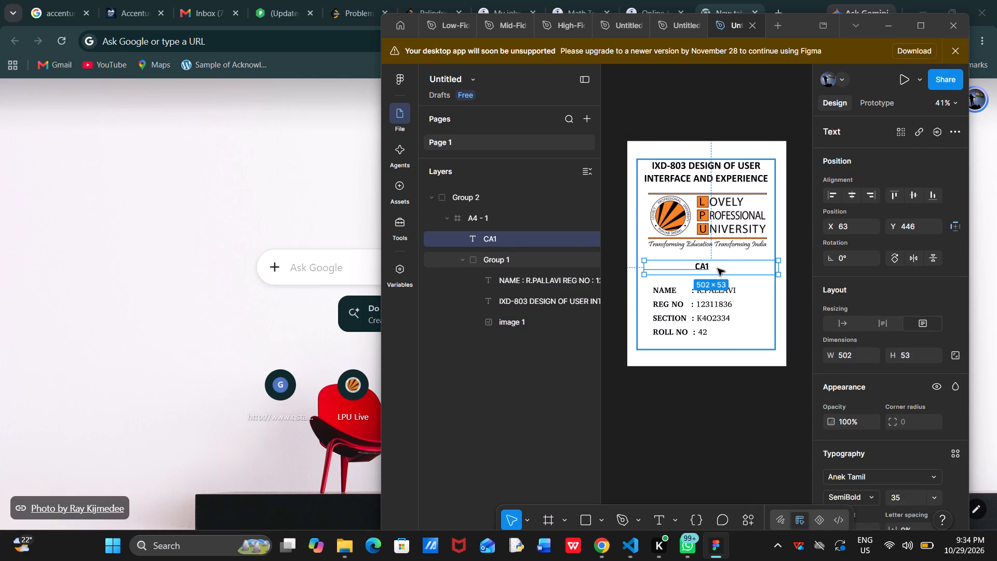
pyautogui.click(519, 236)
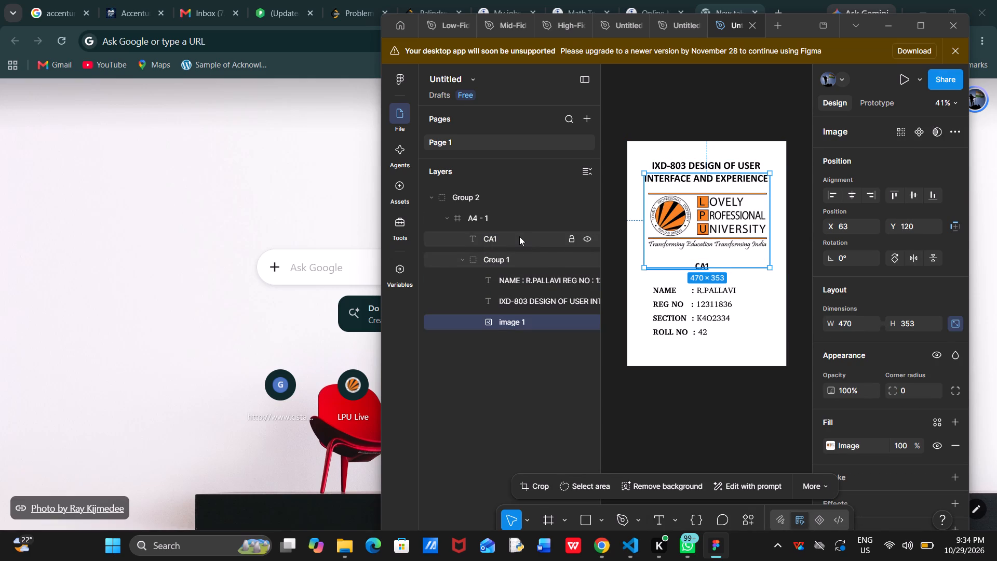
pyautogui.doubleClick(519, 236)
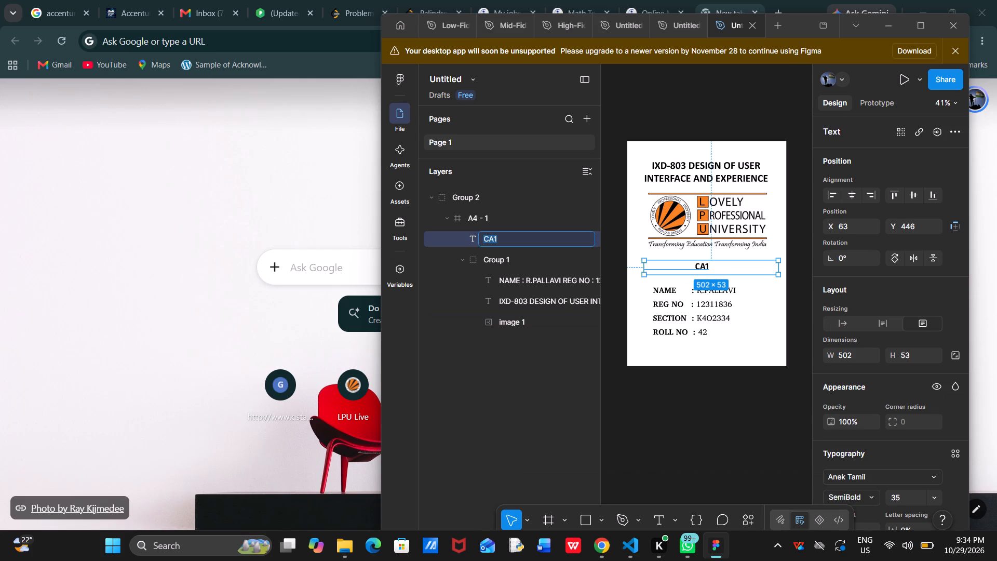
pyautogui.press('Right')
pyautogui.press('BackSpace')
pyautogui.press('2')
pyautogui.press('Return')
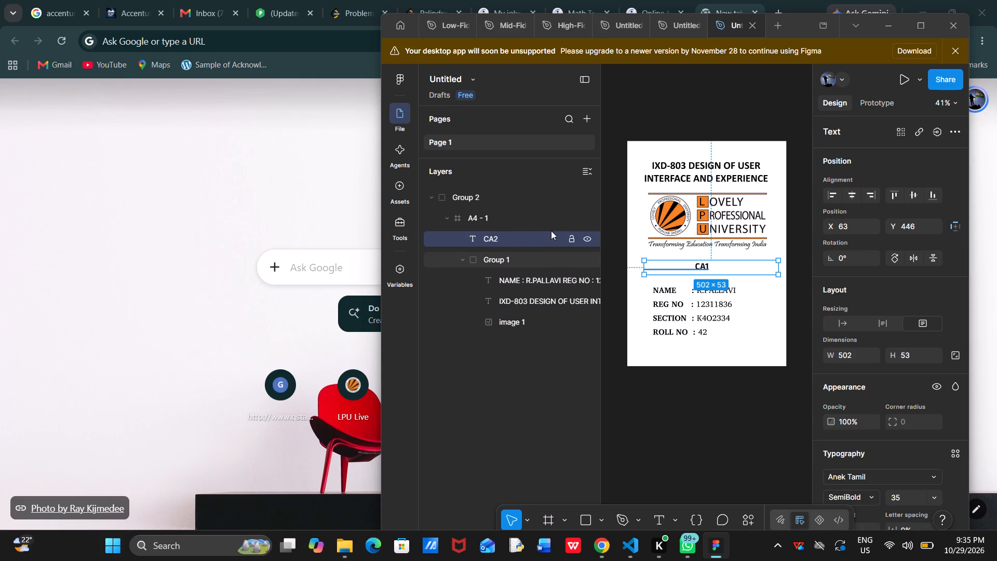
# Change the assignment heading text below the university logo on the cover page to CA2.
pyautogui.click(703, 265)
pyautogui.tripleClick(703, 265)
pyautogui.click(703, 265)
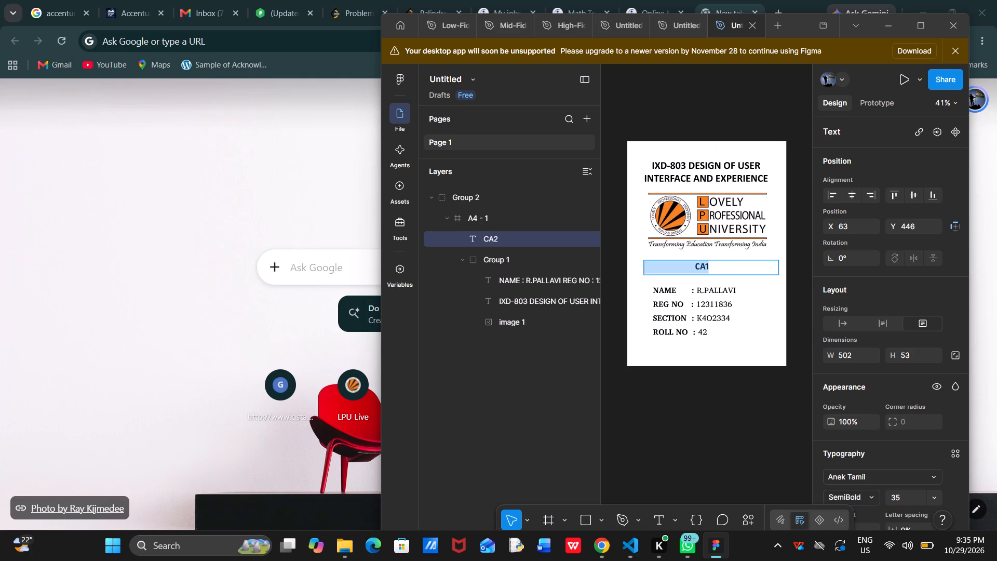
pyautogui.click(703, 265)
pyautogui.press('Right')
pyautogui.press('BackSpace')
pyautogui.press('2')
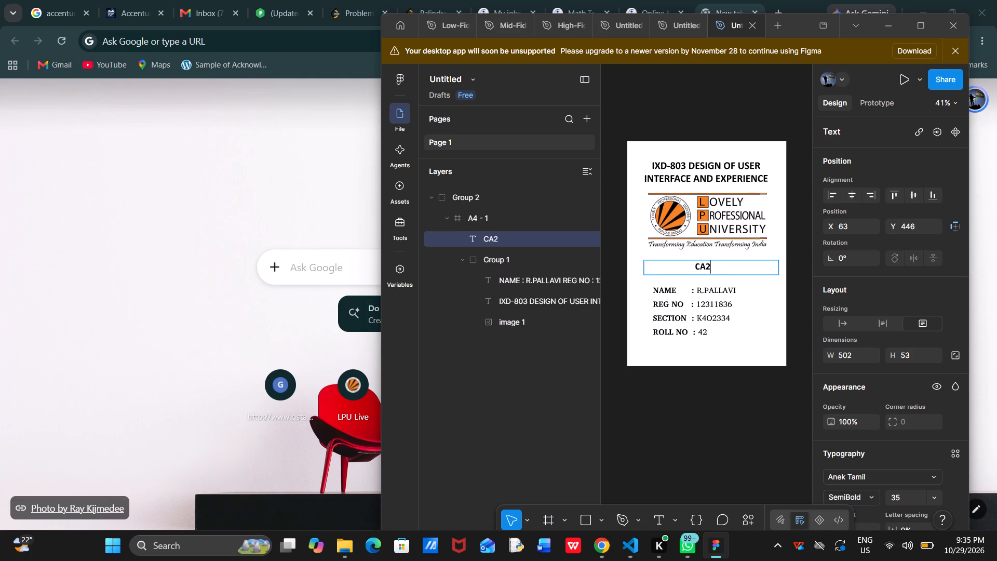
pyautogui.click(727, 386)
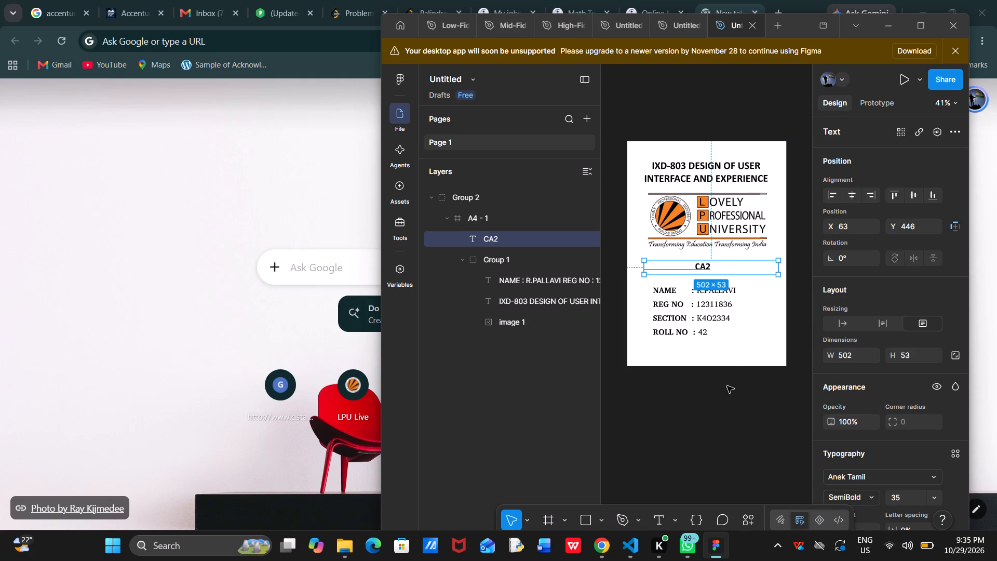
pyautogui.click(703, 410)
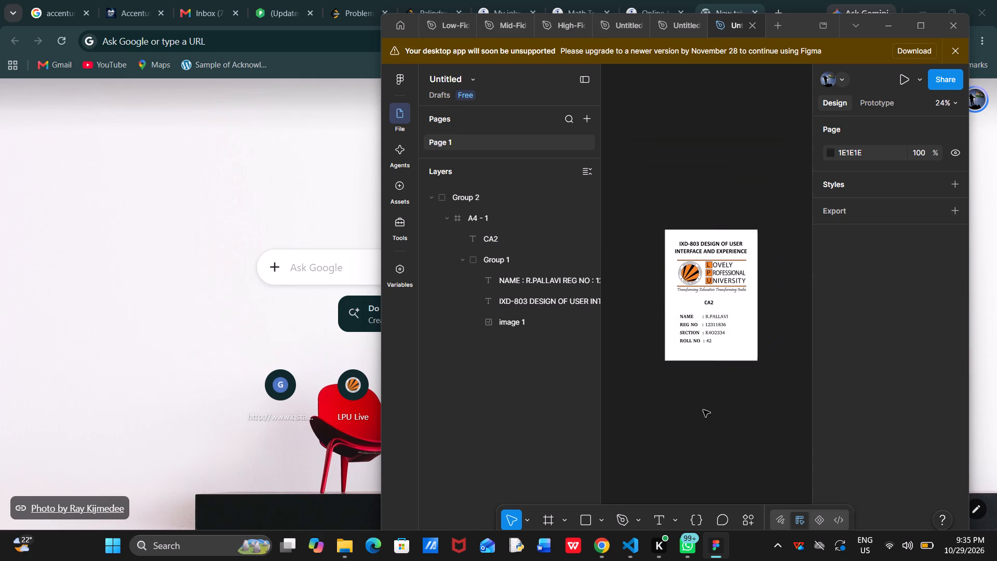
pyautogui.scroll(-1, 703, 410)
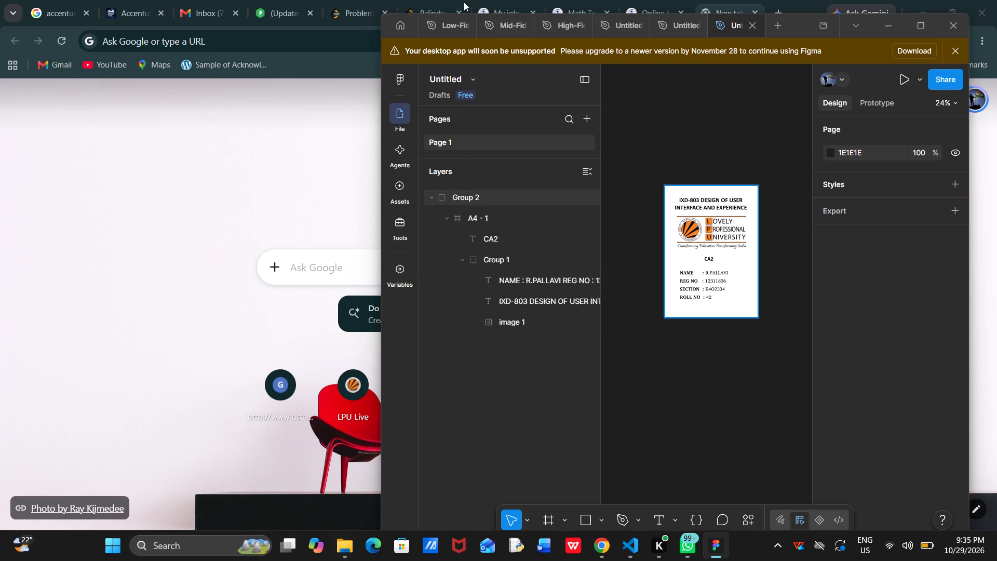
# Find the empathy map1 design among the recently viewed files and open it.
pyautogui.click(438, 28)
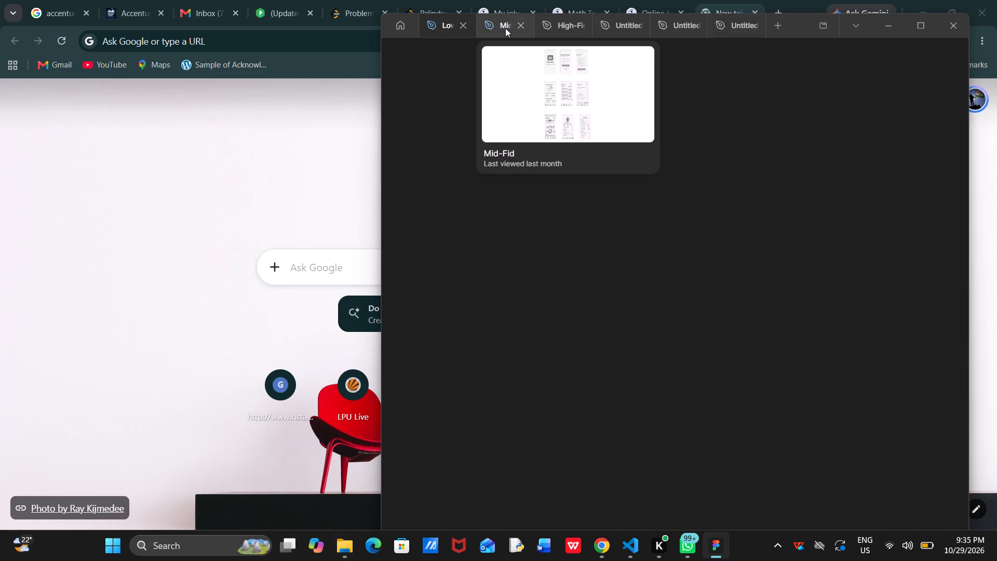
pyautogui.click(505, 28)
pyautogui.click(403, 24)
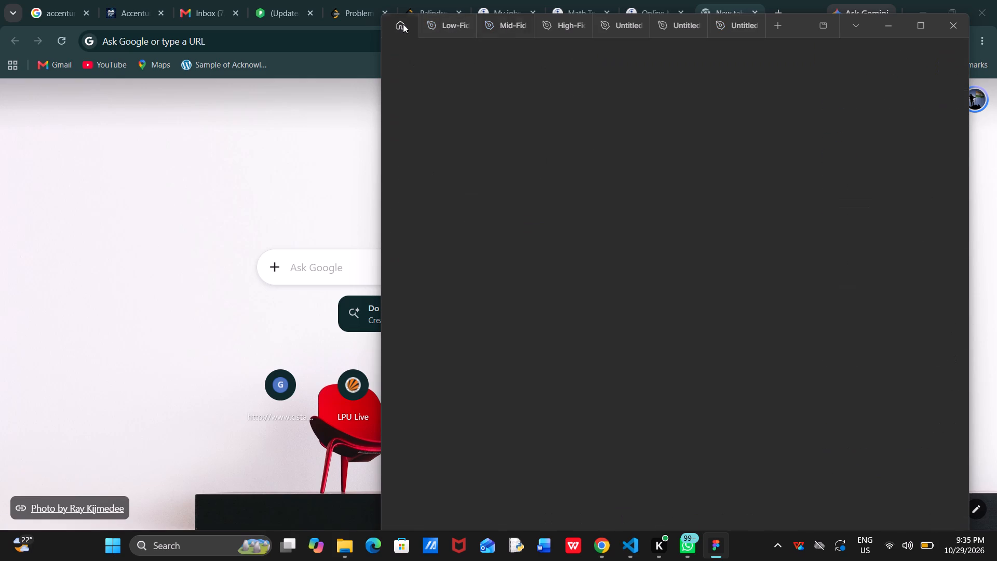
pyautogui.scroll(-3, 653, 380)
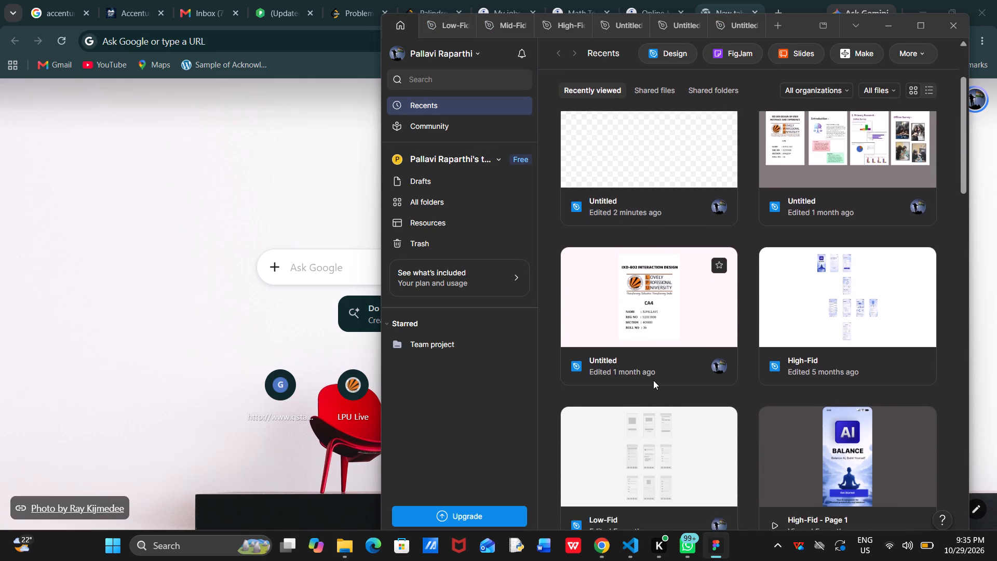
pyautogui.scroll(-3, 653, 380)
pyautogui.scroll(2, 653, 380)
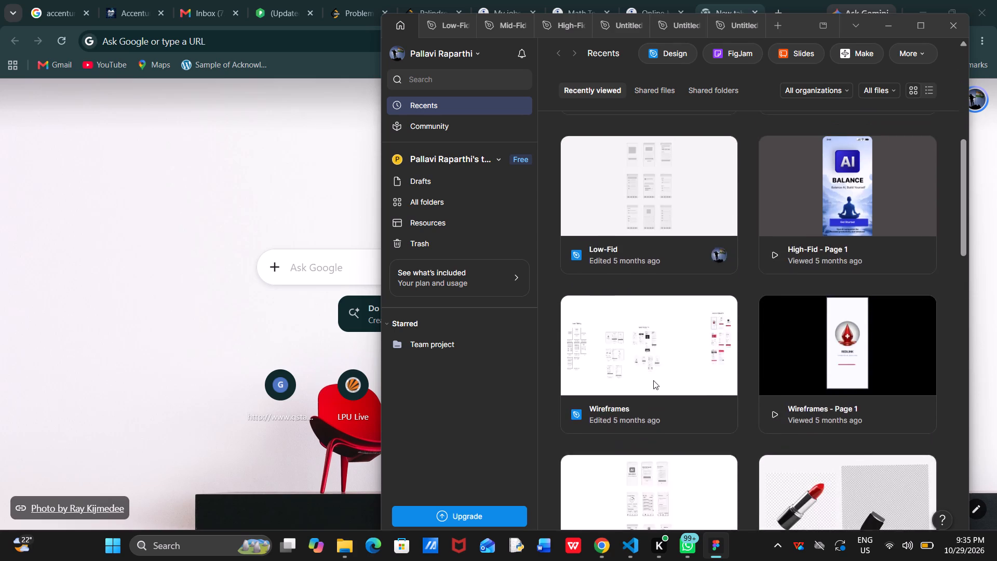
pyautogui.scroll(2, 653, 380)
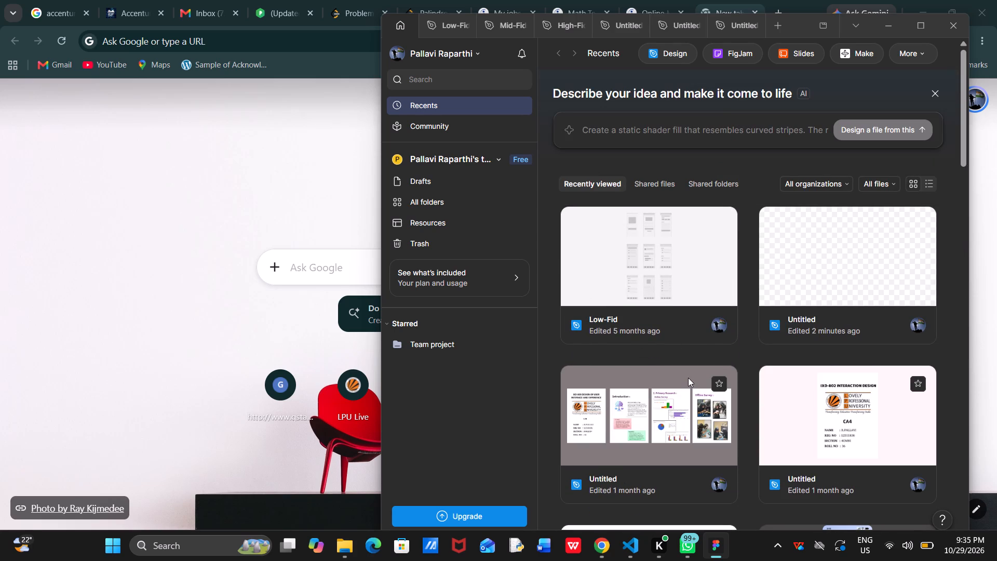
pyautogui.scroll(1, 688, 378)
pyautogui.scroll(-7, 688, 378)
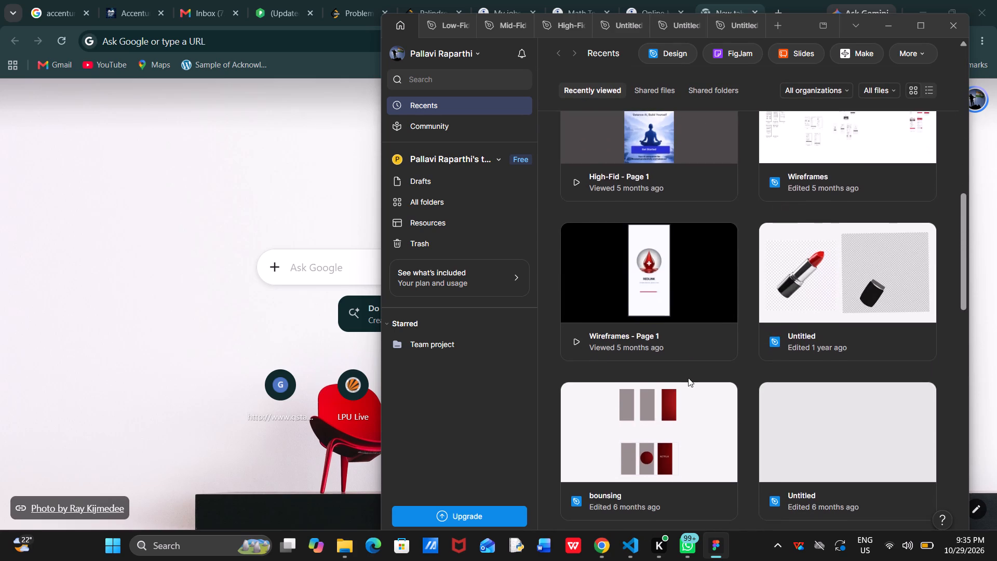
pyautogui.scroll(-4, 688, 378)
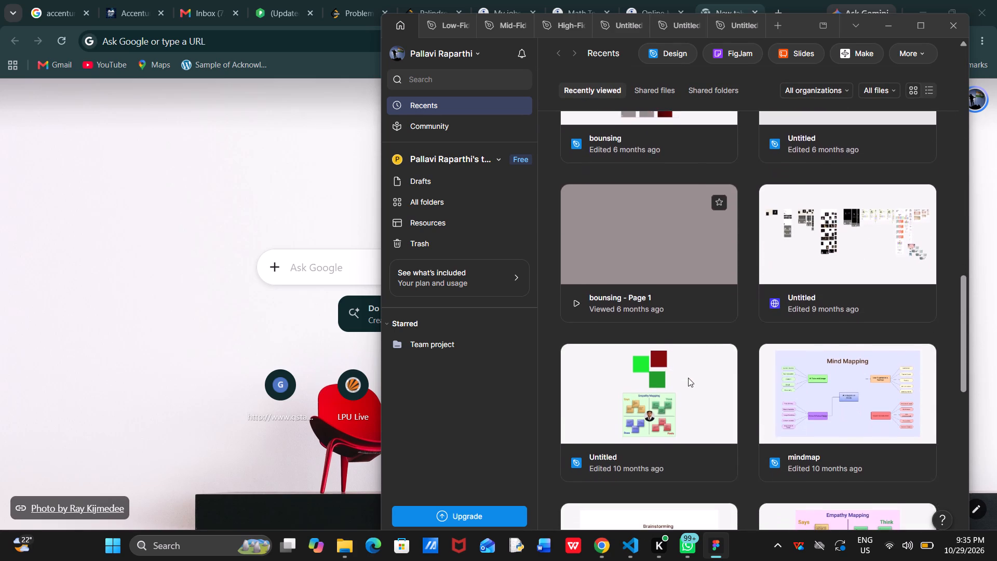
pyautogui.scroll(-2, 688, 378)
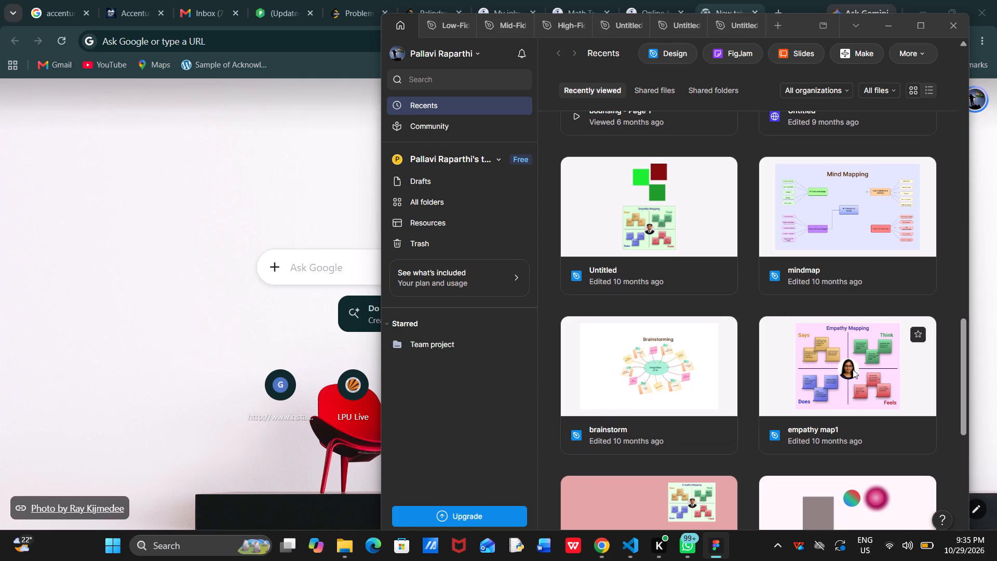
pyautogui.click(853, 369)
pyautogui.doubleClick(853, 369)
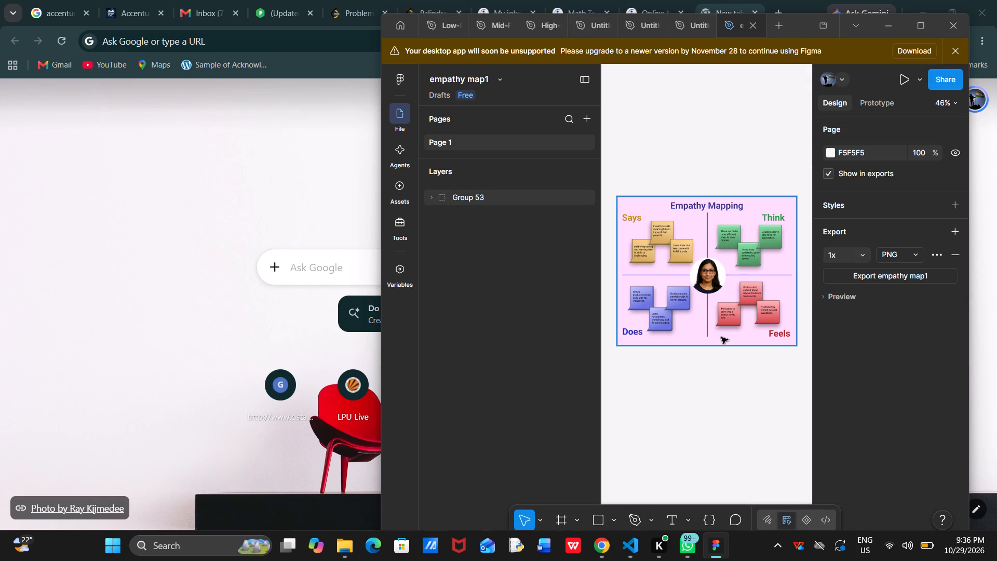
# Copy the whole Empathy Mapping group and paste it into the untitled file containing the CA2 cover page.
pyautogui.click(722, 339)
pyautogui.hotkey('ctrl', 'c')
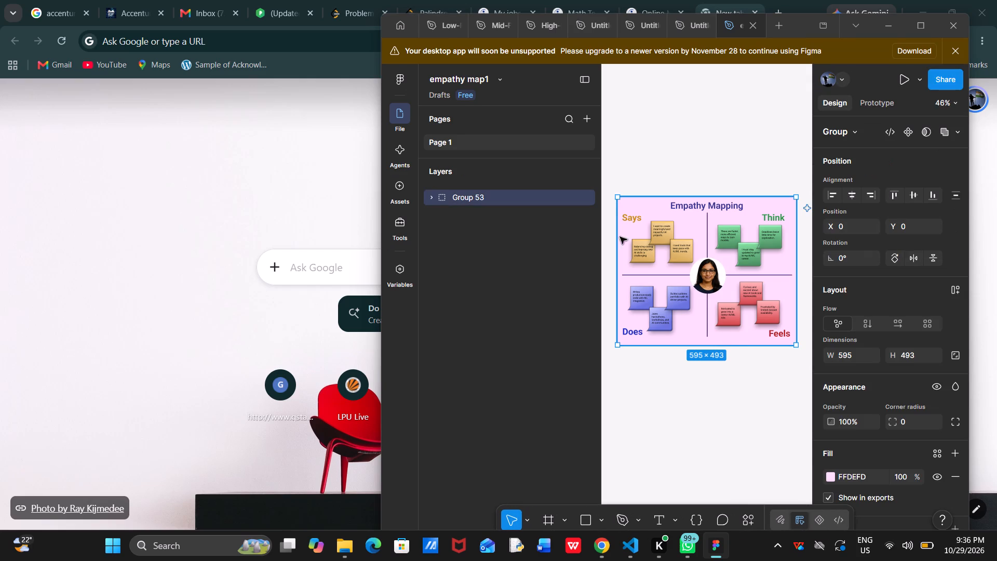
pyautogui.click(687, 31)
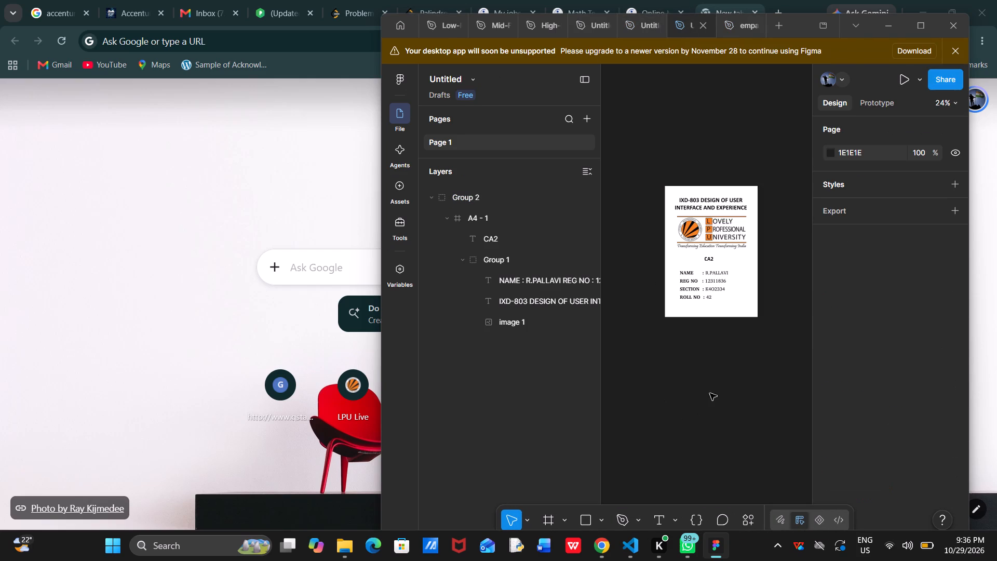
pyautogui.click(712, 391)
pyautogui.hotkey('ctrl', 'v')
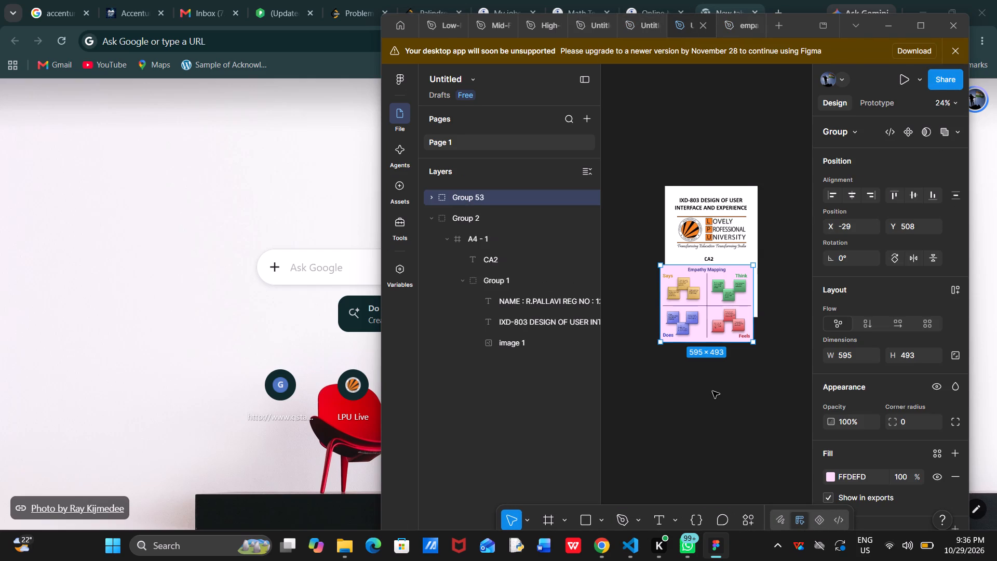
# Move the Empathy Mapping group off the cover page to empty canvas, at about X 975, Y 1000.
pyautogui.hscroll(-2, 712, 391)
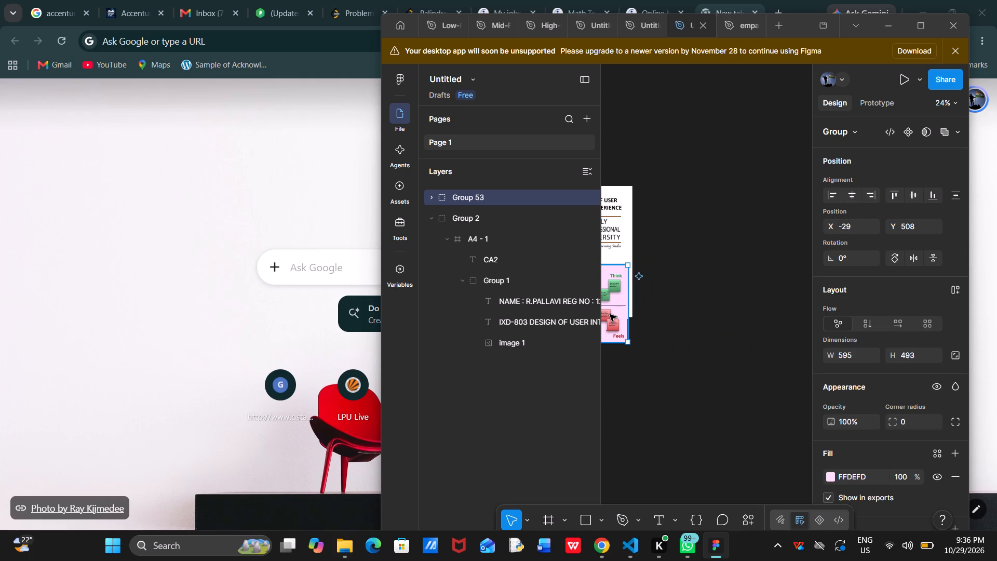
pyautogui.moveTo(610, 314); pyautogui.dragTo(749, 255)
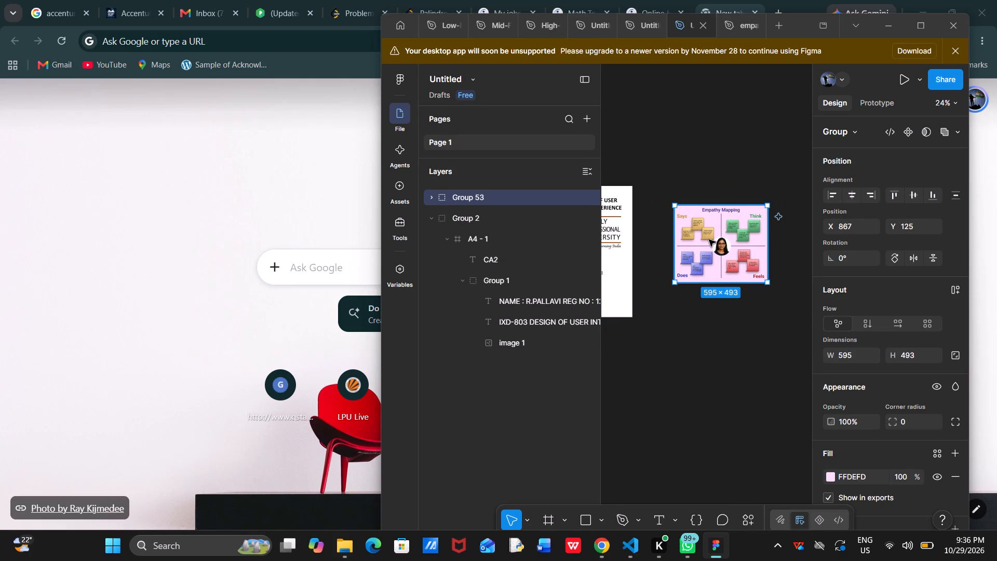
pyautogui.moveTo(709, 239); pyautogui.dragTo(726, 376)
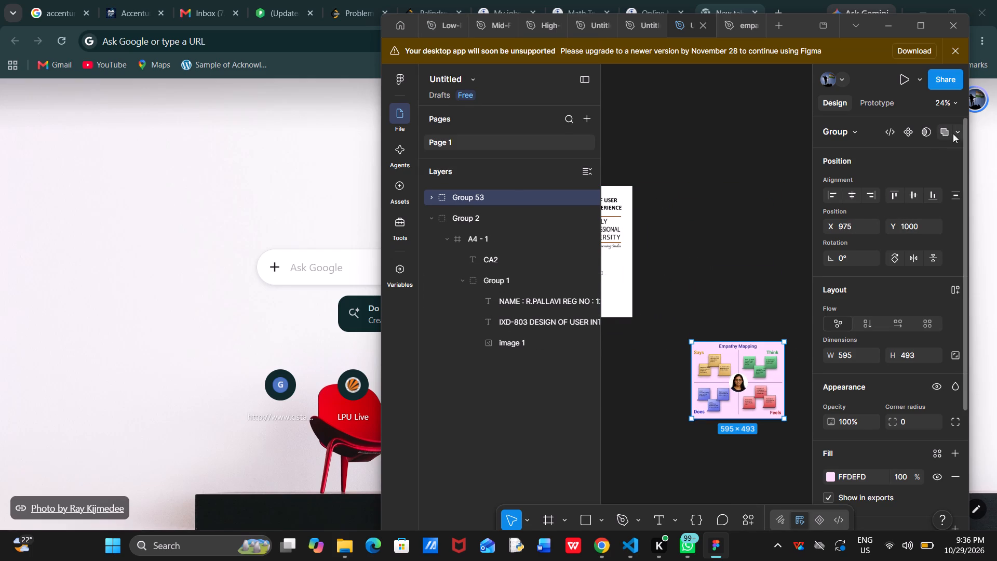
pyautogui.click(699, 193)
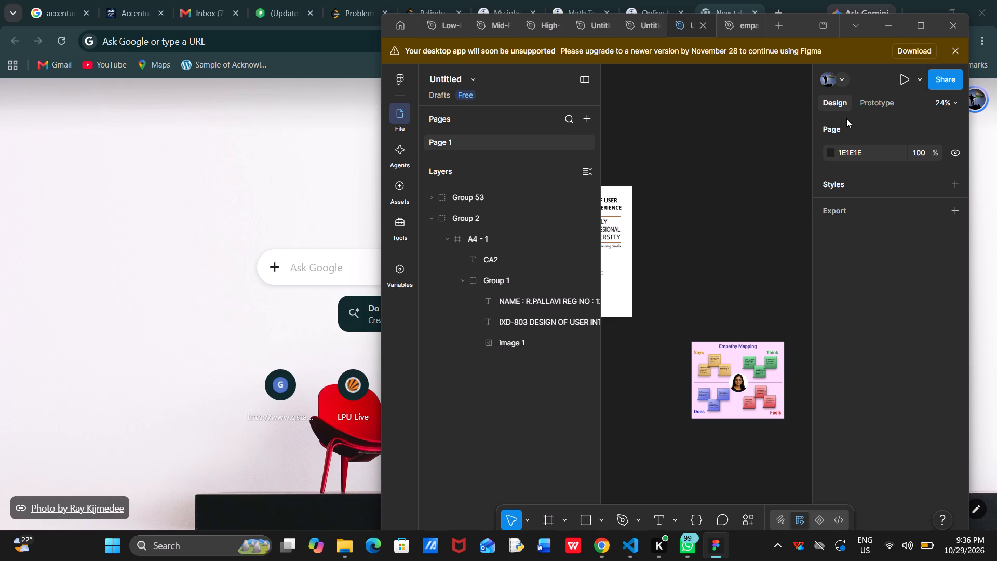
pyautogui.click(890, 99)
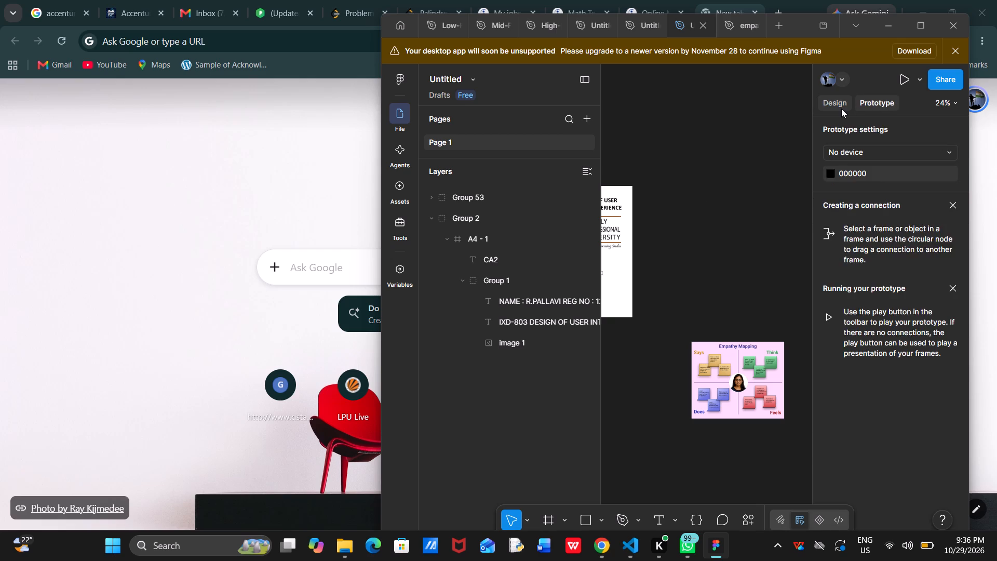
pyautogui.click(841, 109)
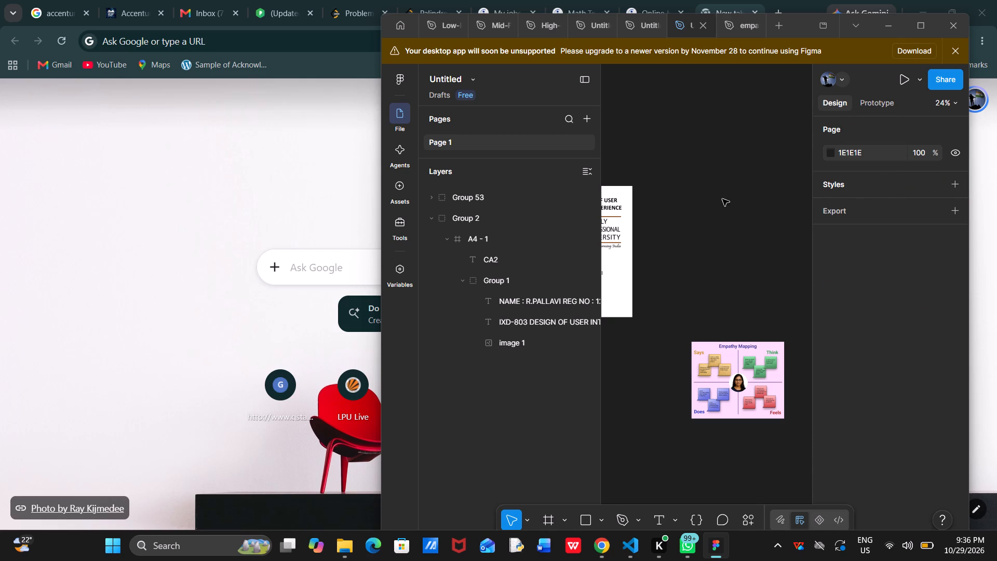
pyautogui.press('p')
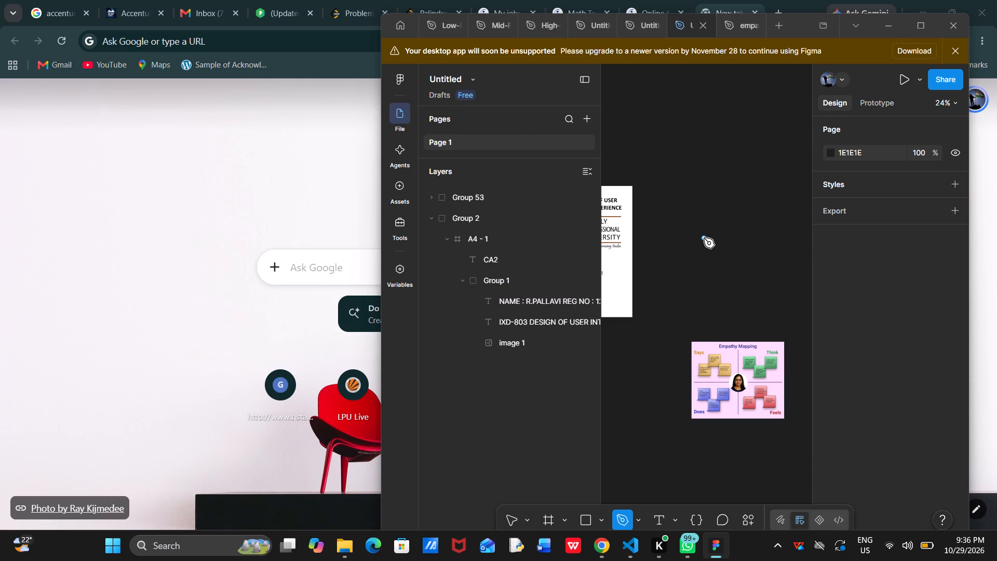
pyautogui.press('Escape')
# Add a second page to the file and name it persona.
pyautogui.click(588, 116)
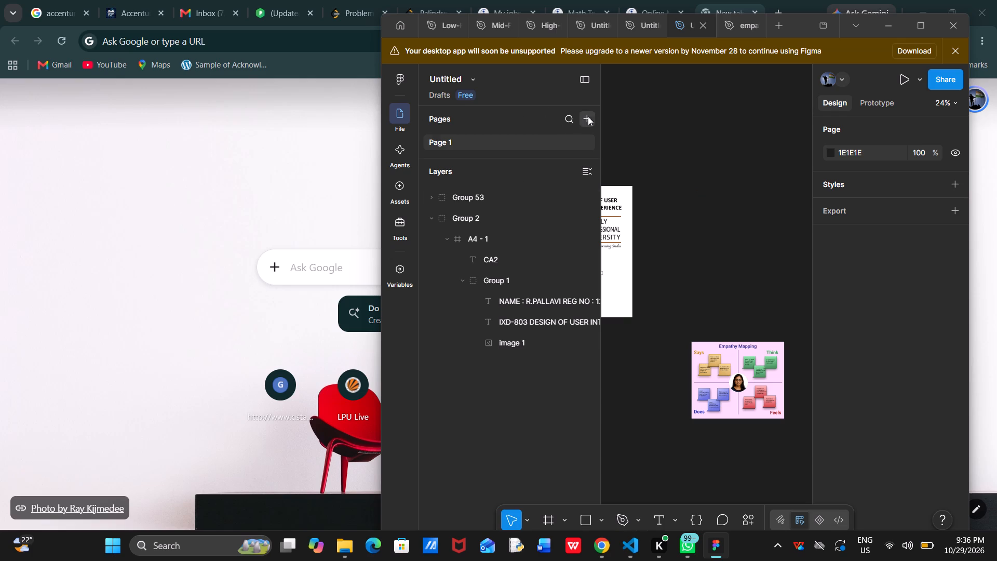
pyautogui.click(474, 164)
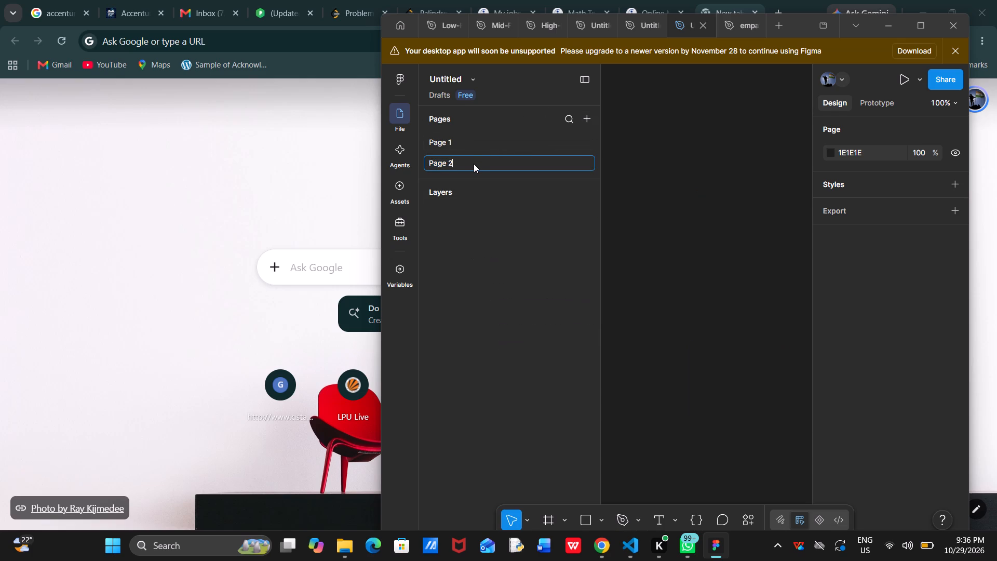
pyautogui.write('Use')
pyautogui.press('BackSpace')
pyautogui.press('BackSpace')
pyautogui.press('BackSpace')
pyautogui.press('BackSpace')
pyautogui.press('BackSpace')
pyautogui.press('BackSpace')
pyautogui.press('BackSpace')
pyautogui.press('BackSpace')
pyautogui.press('BackSpace')
pyautogui.press('BackSpace')
pyautogui.press('BackSpace')
pyautogui.press('BackSpace')
pyautogui.press('BackSpace')
pyautogui.write('Usesr')
pyautogui.press('BackSpace')
pyautogui.press('BackSpace')
pyautogui.press('BackSpace')
pyautogui.press('BackSpace')
pyautogui.press('BackSpace')
pyautogui.write('persona')
pyautogui.press('Return')
pyautogui.click(665, 180)
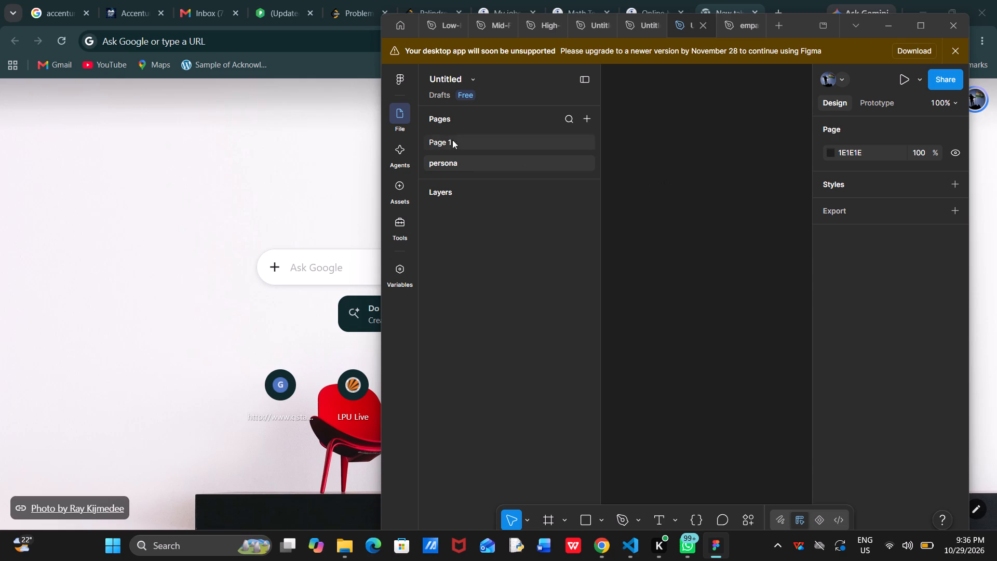
# On Page 1, move the cover page group closer to the empathy map, at about X 317, Y -4.
pyautogui.click(448, 148)
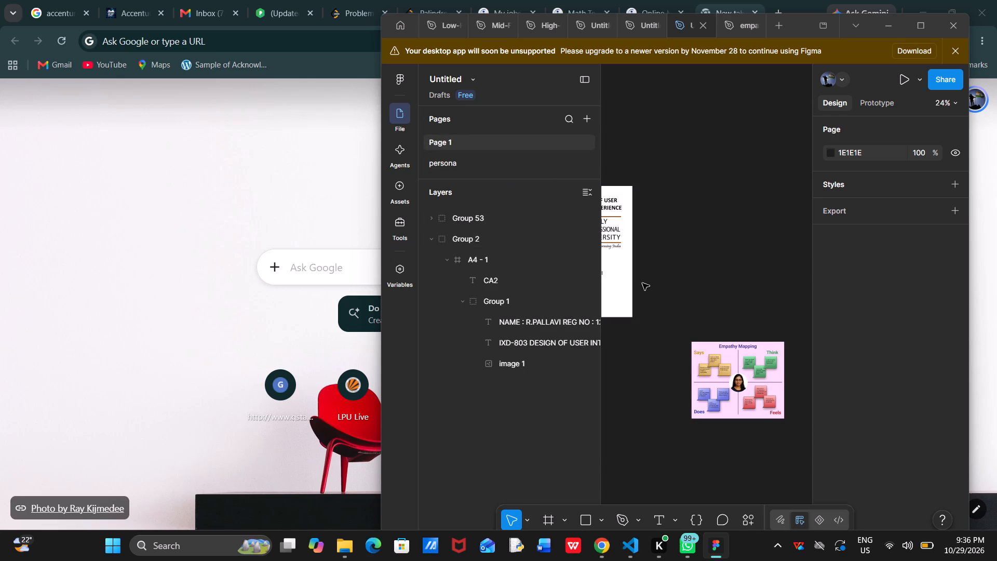
pyautogui.moveTo(624, 290); pyautogui.dragTo(673, 290)
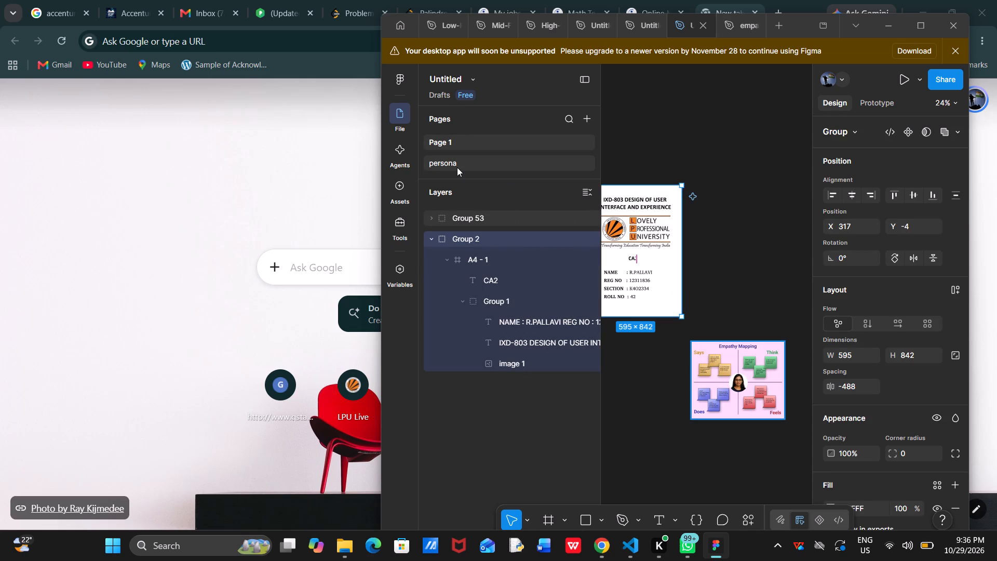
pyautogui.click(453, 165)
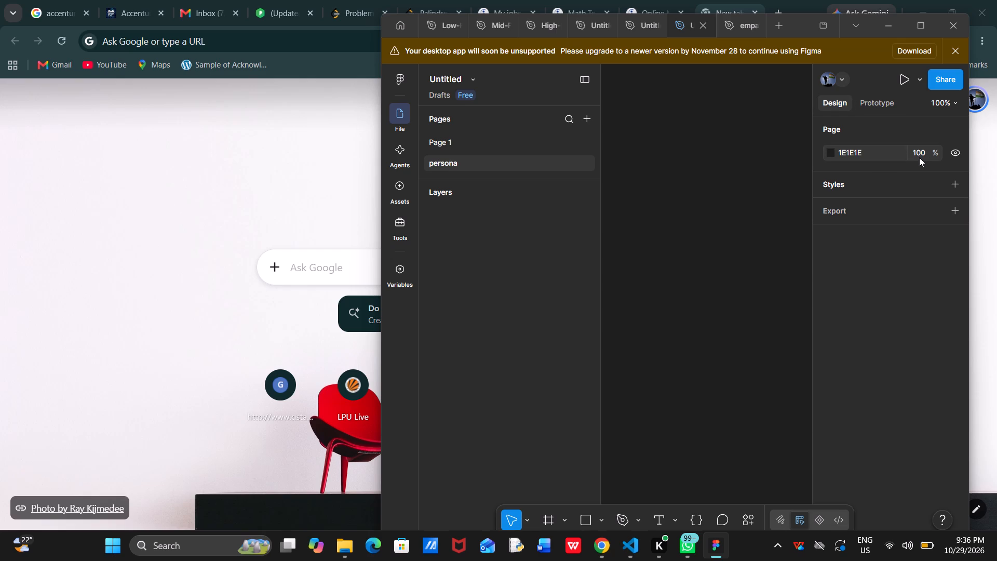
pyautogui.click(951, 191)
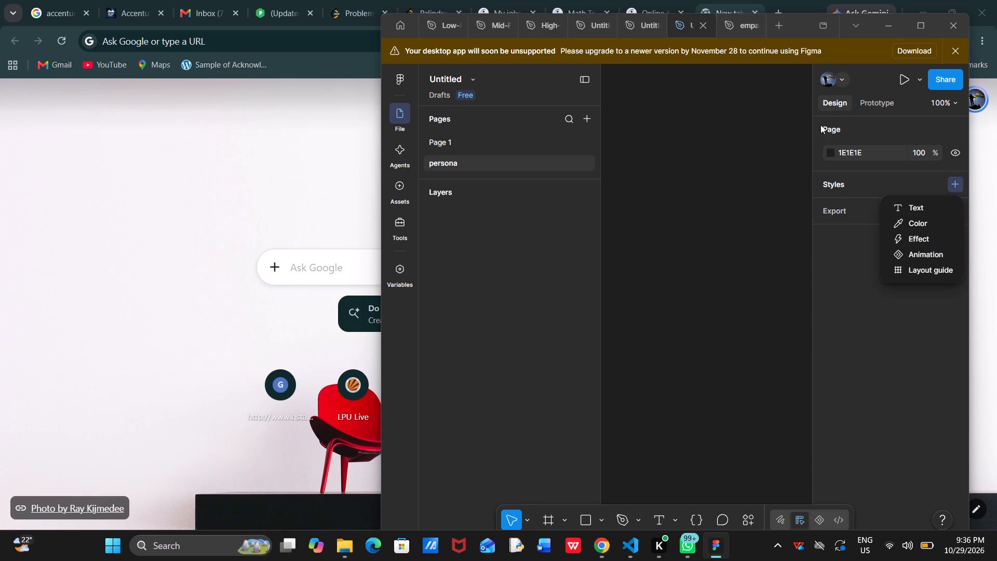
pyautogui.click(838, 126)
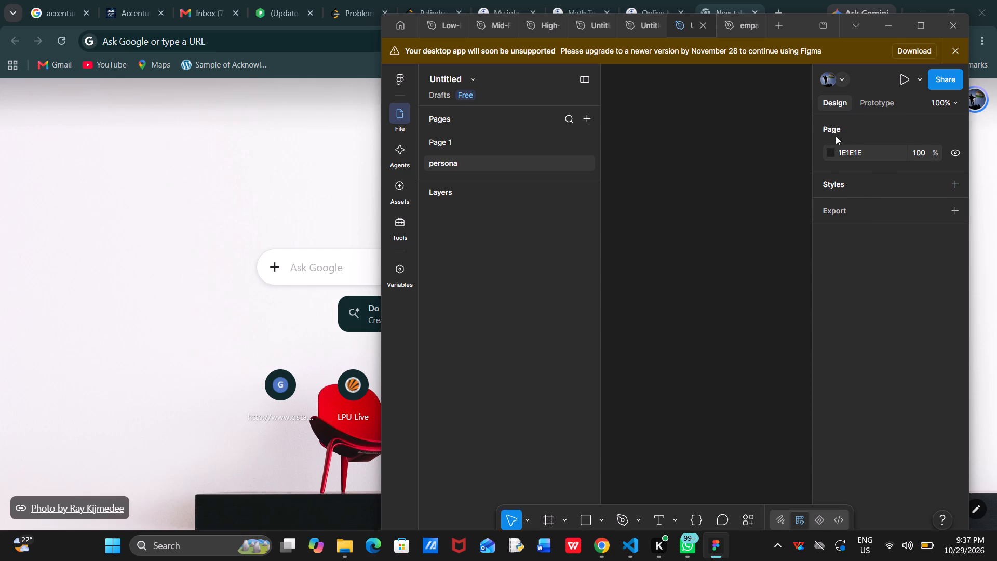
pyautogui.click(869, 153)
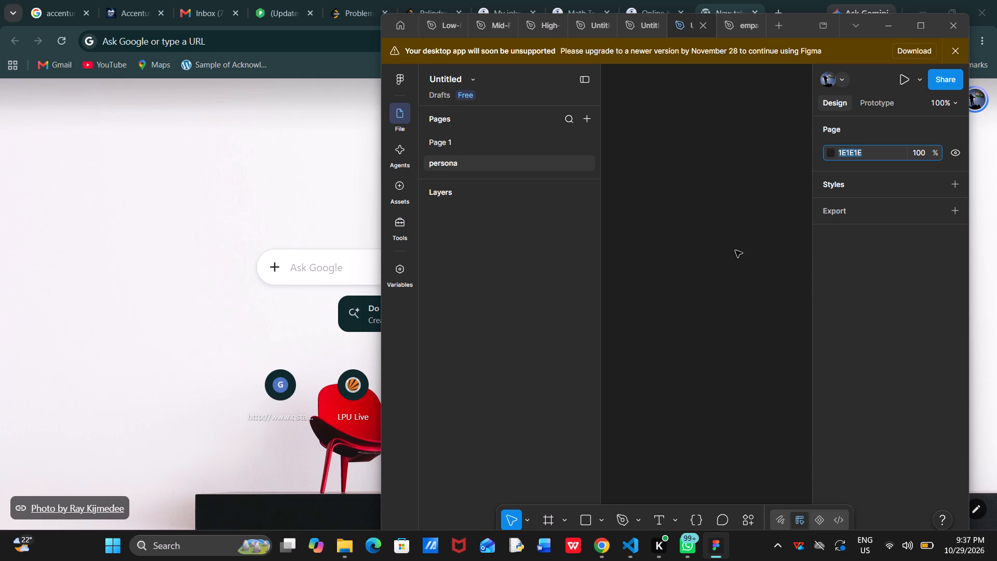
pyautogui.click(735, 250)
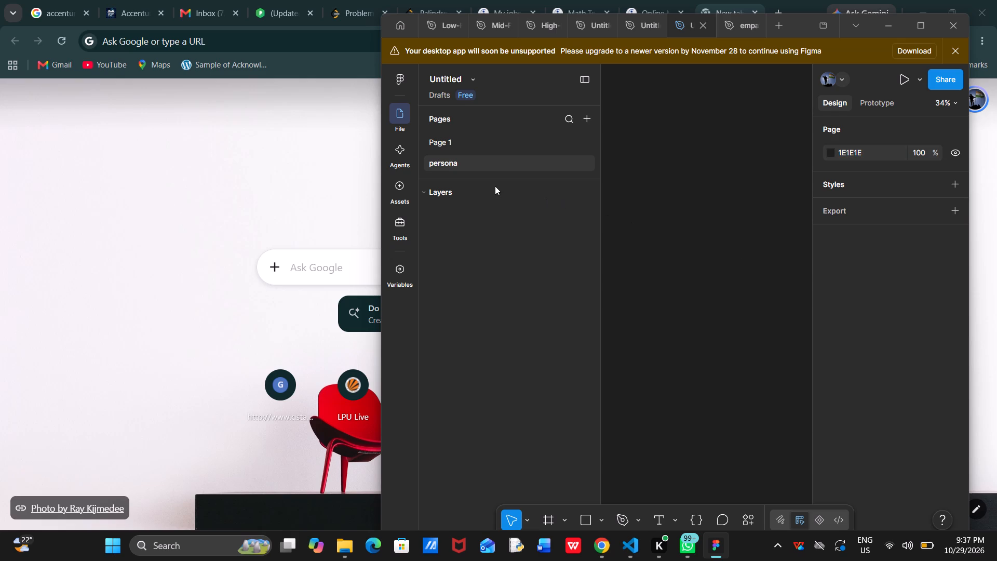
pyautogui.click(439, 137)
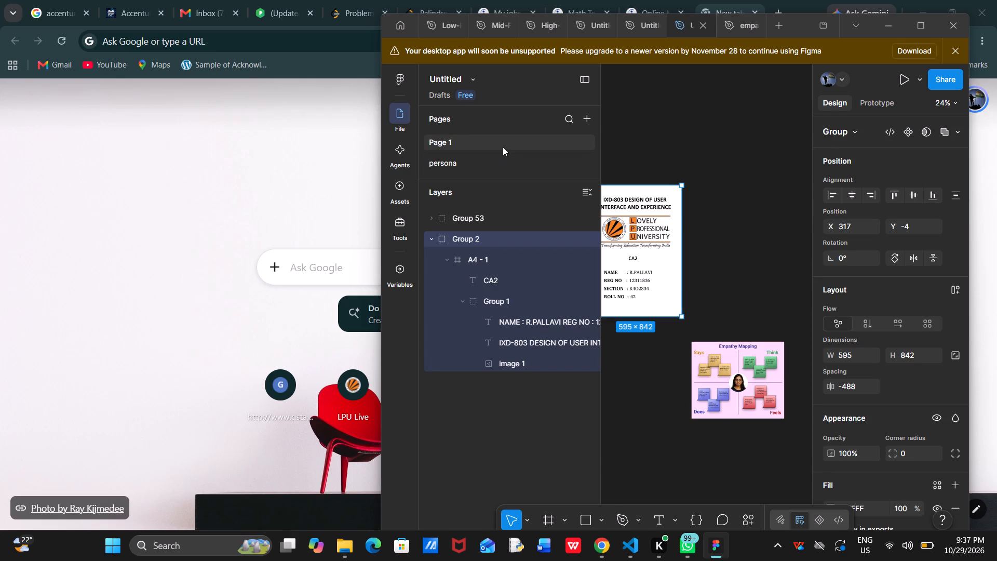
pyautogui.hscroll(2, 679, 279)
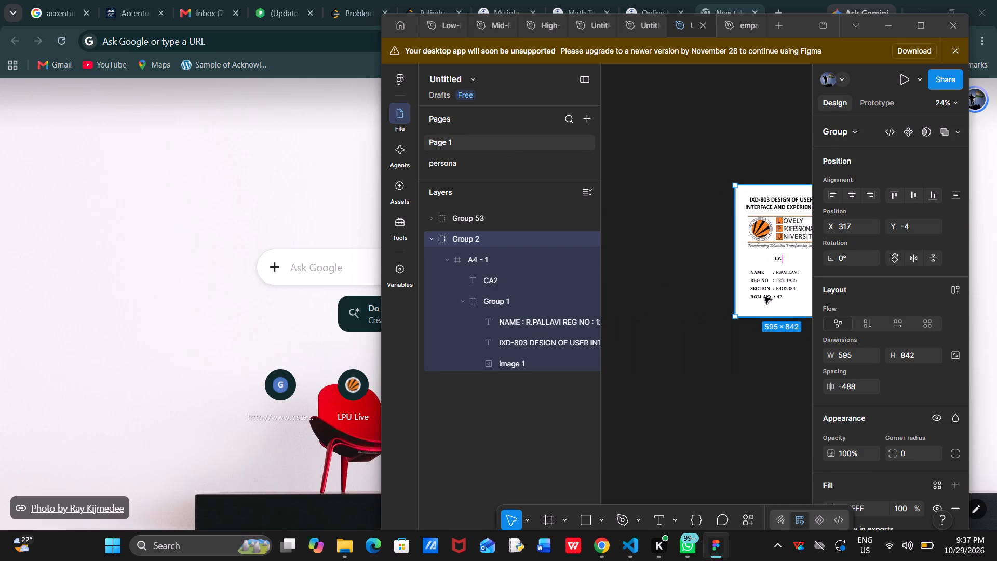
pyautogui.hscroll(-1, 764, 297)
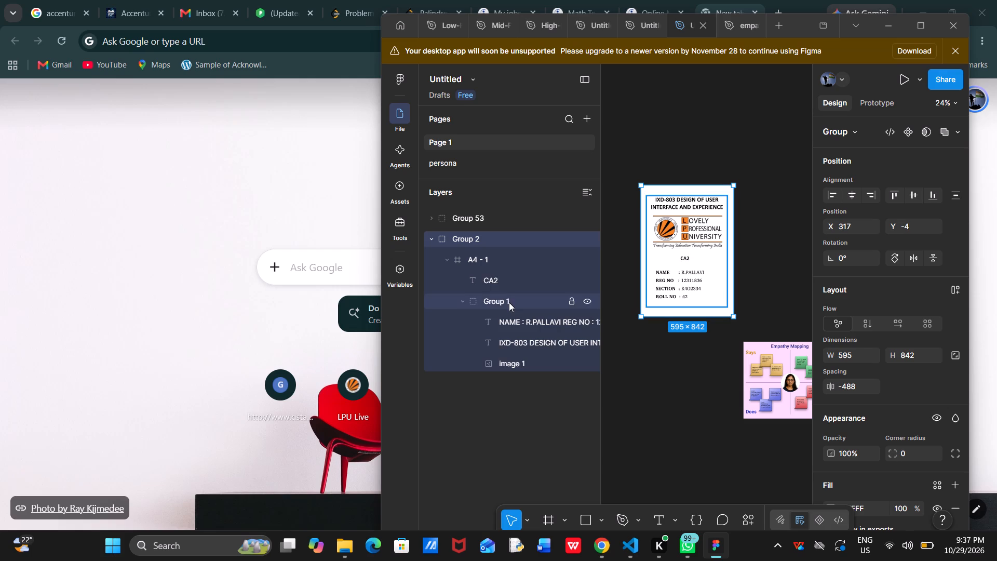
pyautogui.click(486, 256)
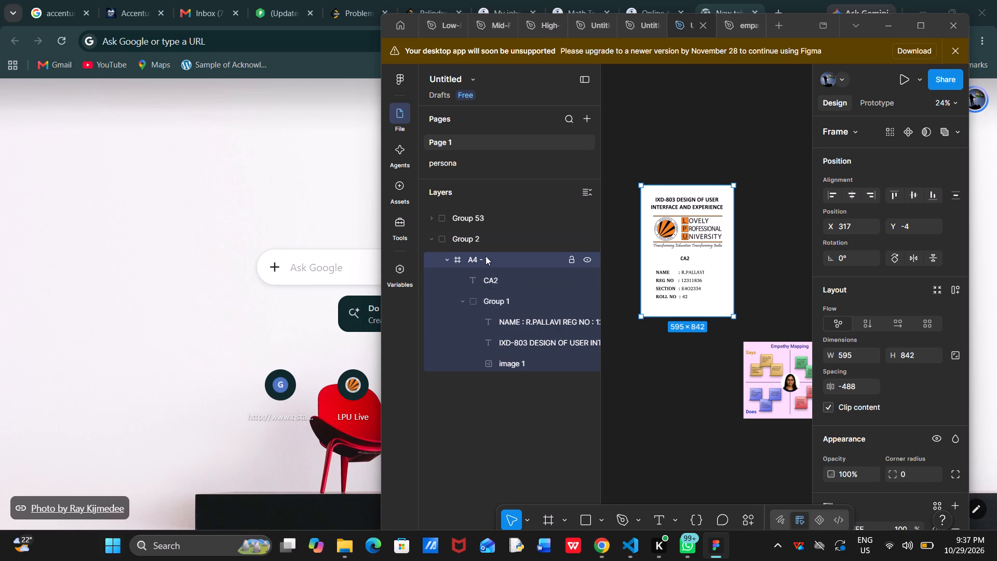
# Place a new 100 × 100 frame on the empty persona page.
pyautogui.click(461, 167)
pyautogui.click(691, 236)
pyautogui.press('f')
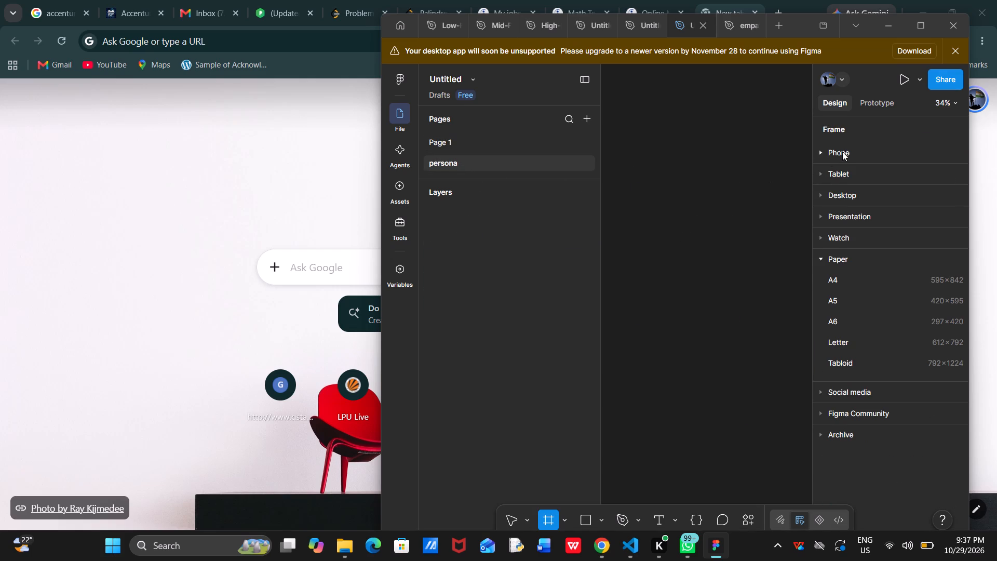
pyautogui.click(823, 217)
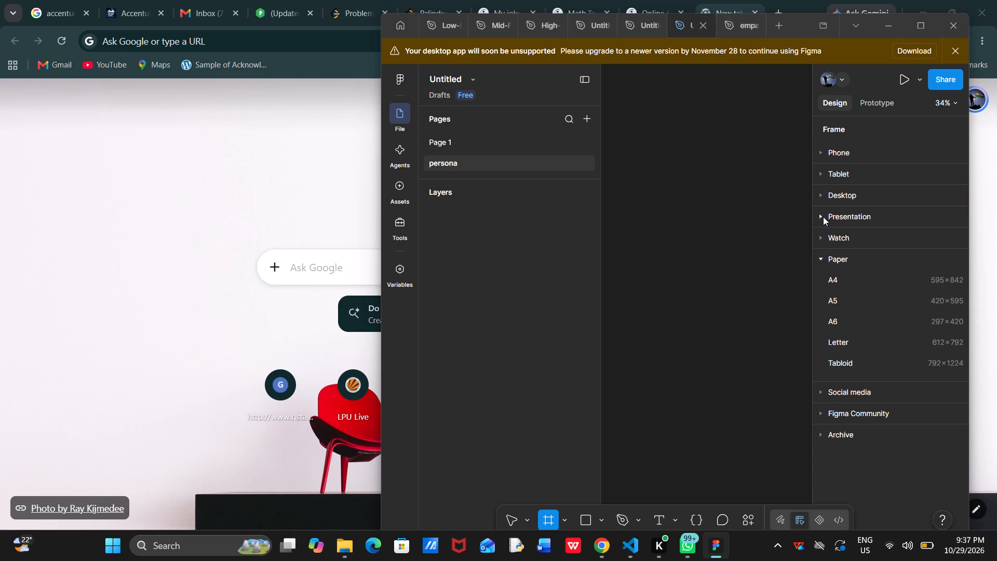
pyautogui.click(823, 217)
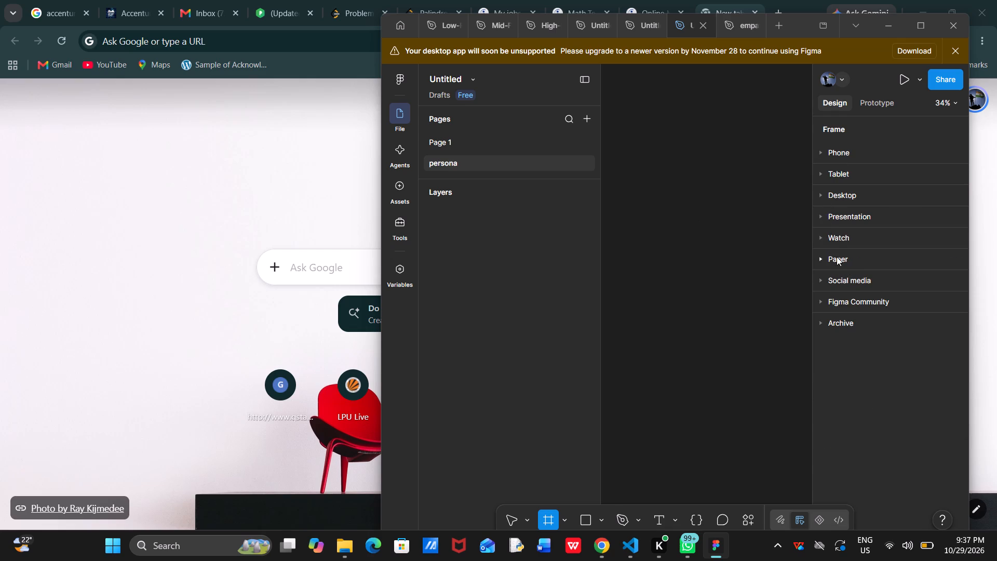
pyautogui.click(834, 259)
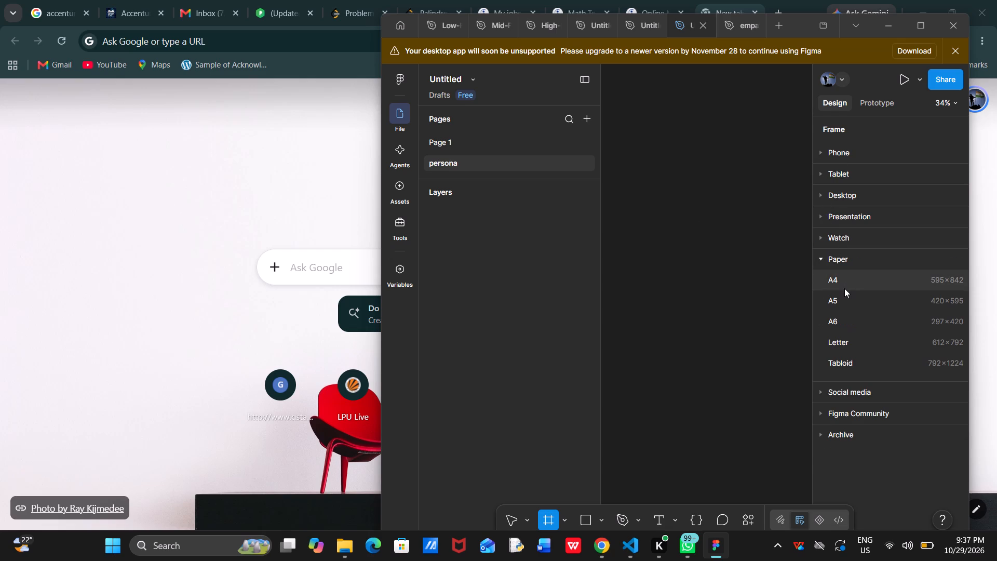
pyautogui.click(844, 288)
pyautogui.click(627, 221)
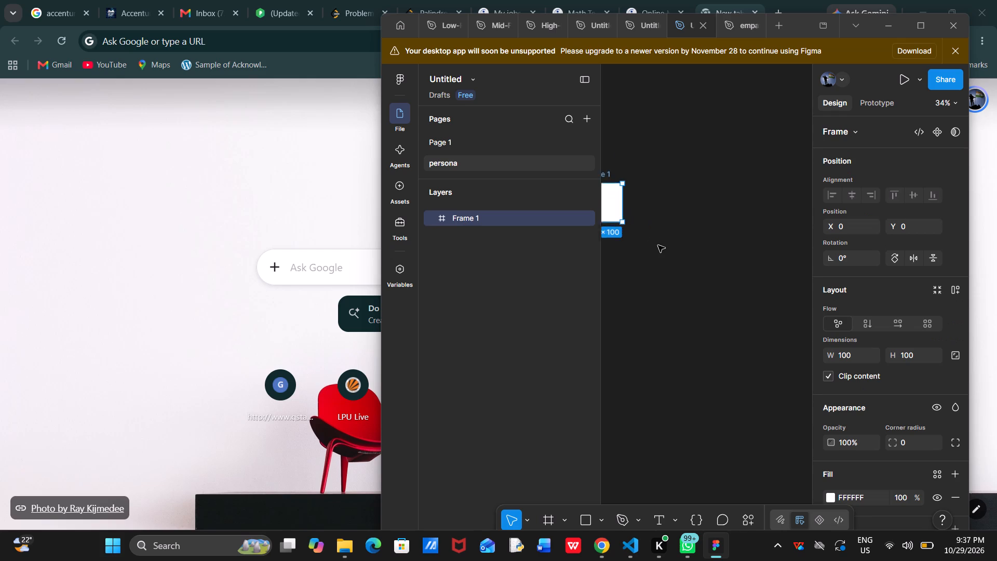
# Look through the preset sizes available for the 100 × 100 frame on the persona page.
pyautogui.hscroll(1, 632, 331)
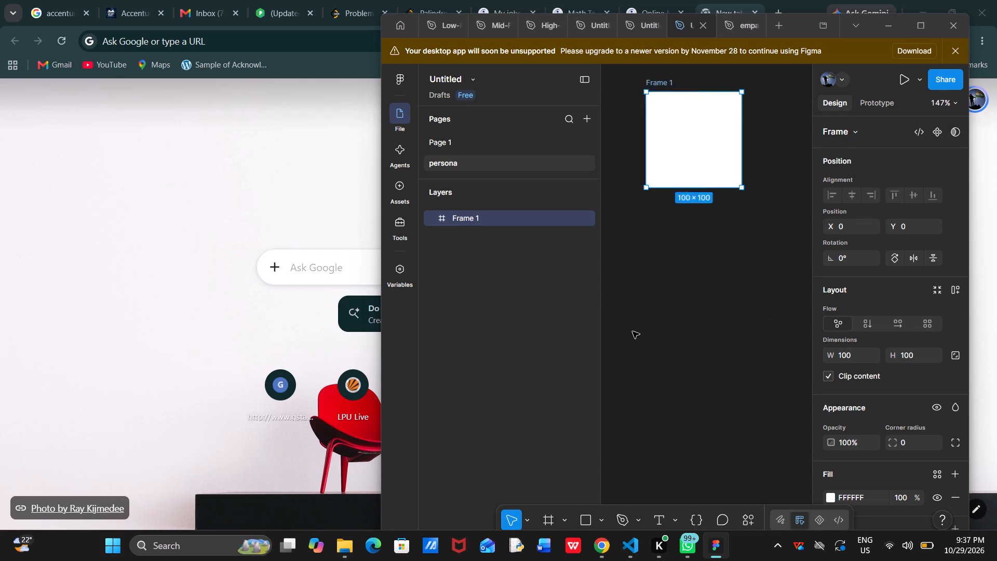
pyautogui.hscroll(1, 632, 331)
pyautogui.scroll(1, 632, 331)
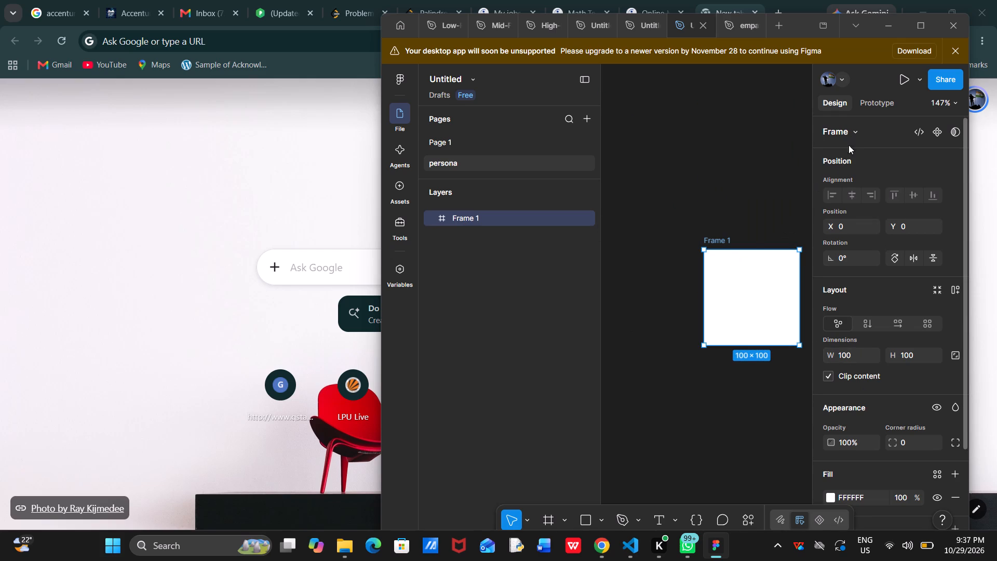
pyautogui.click(851, 131)
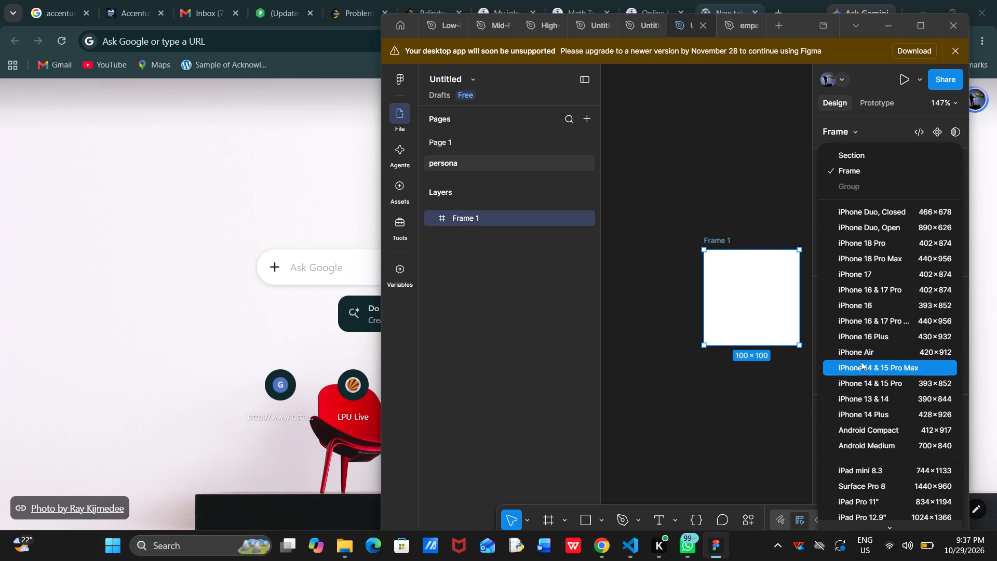
pyautogui.scroll(-4, 861, 362)
pyautogui.scroll(8, 861, 362)
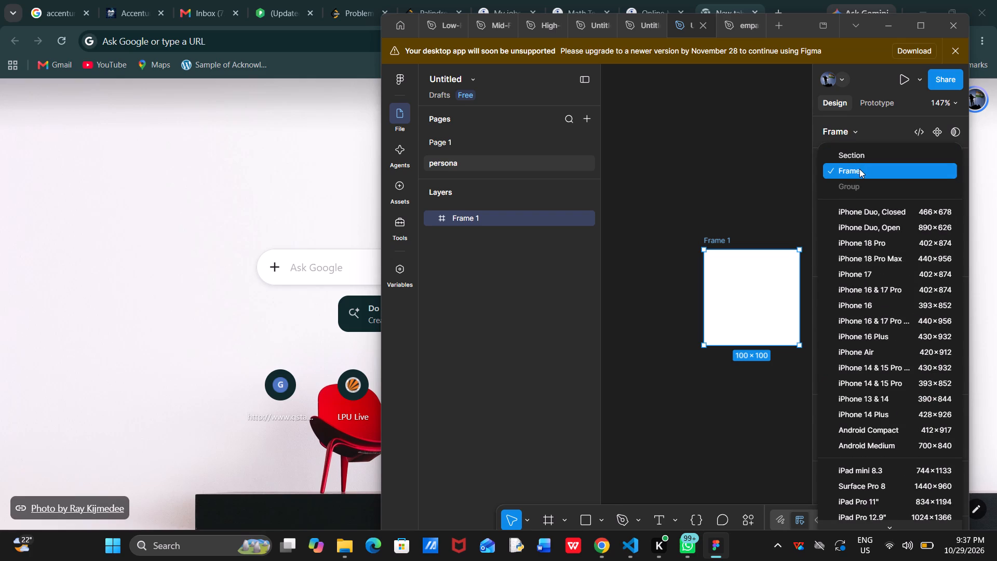
pyautogui.click(859, 169)
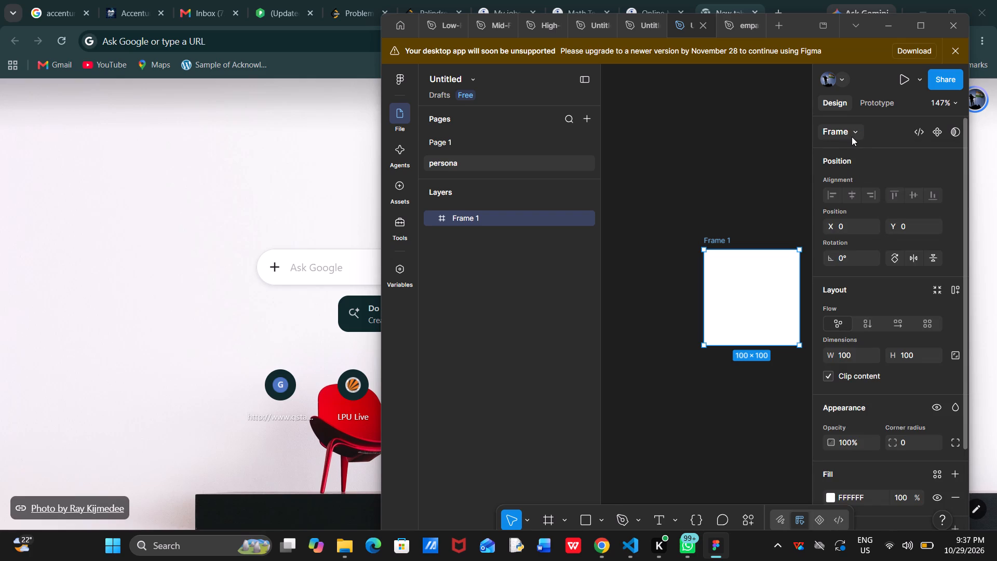
pyautogui.click(850, 137)
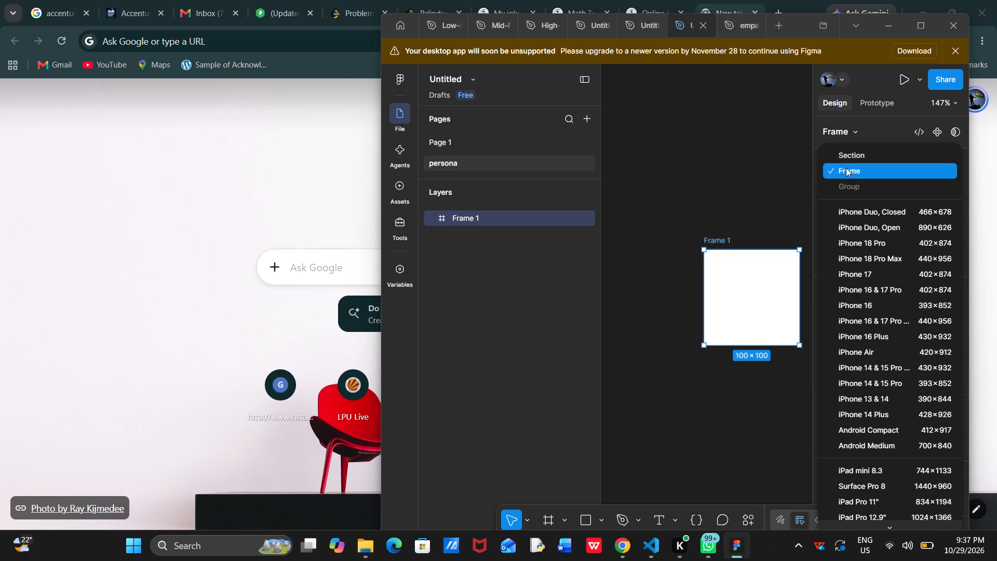
pyautogui.scroll(-8, 864, 326)
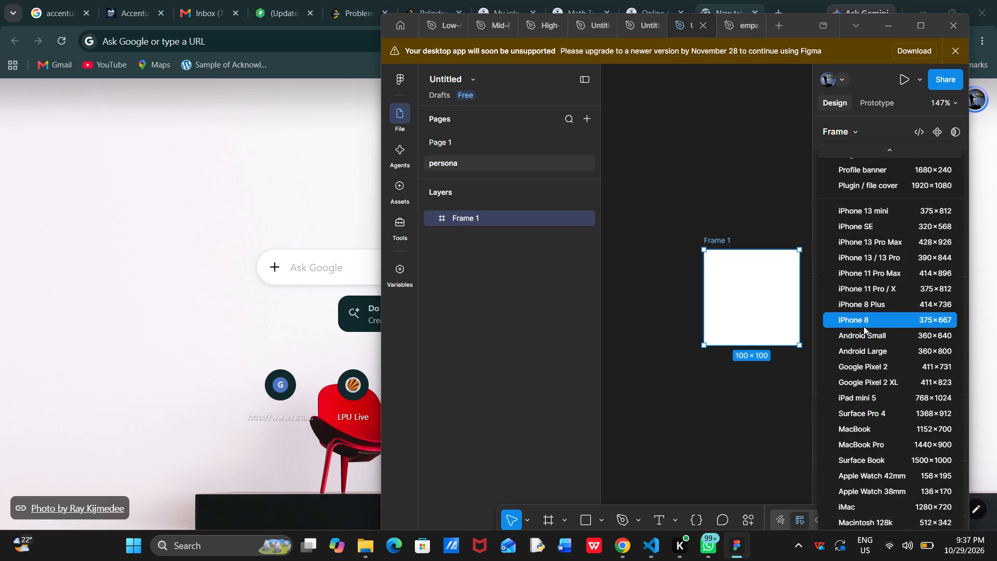
pyautogui.scroll(-4, 864, 326)
pyautogui.scroll(-4, 881, 419)
pyautogui.click(723, 410)
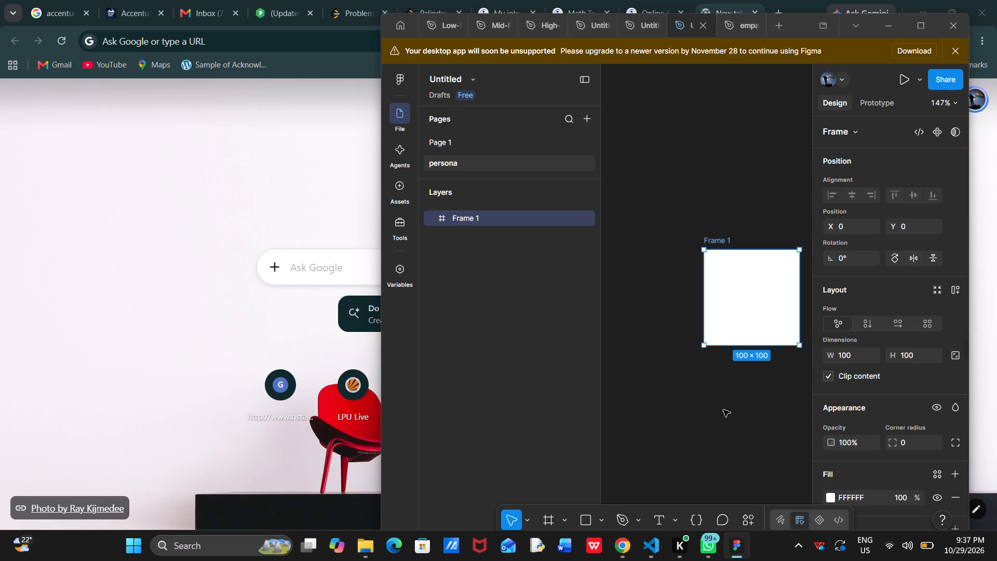
# Replace the 100 × 100 frame on the persona page with an A4 paper frame of 595 × 842.
pyautogui.press('Delete')
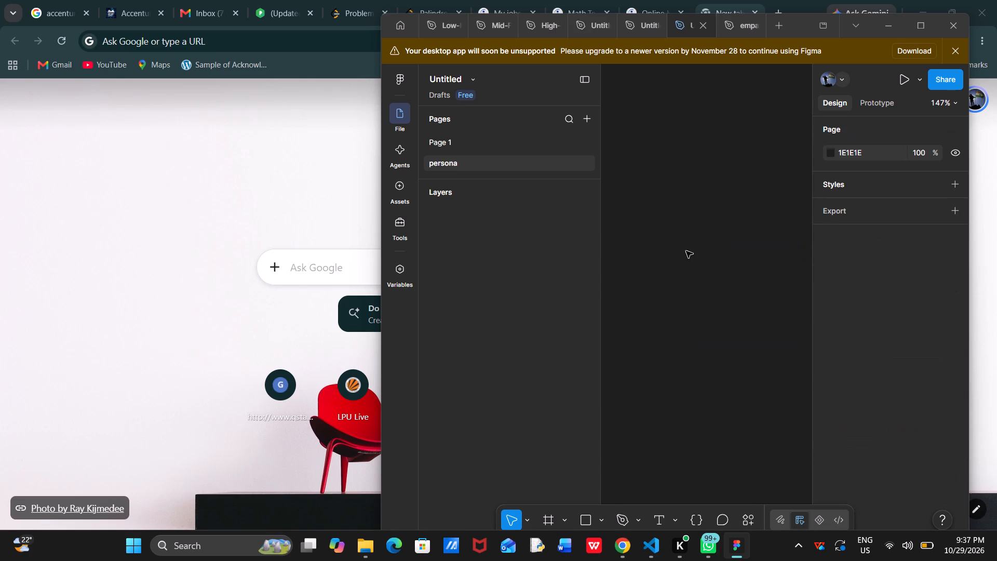
pyautogui.press('f')
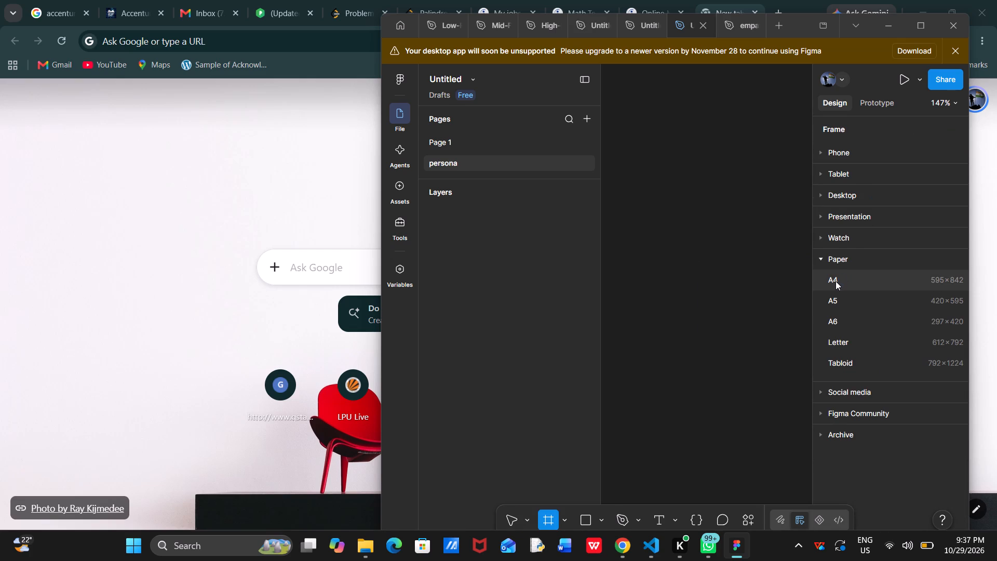
pyautogui.click(836, 281)
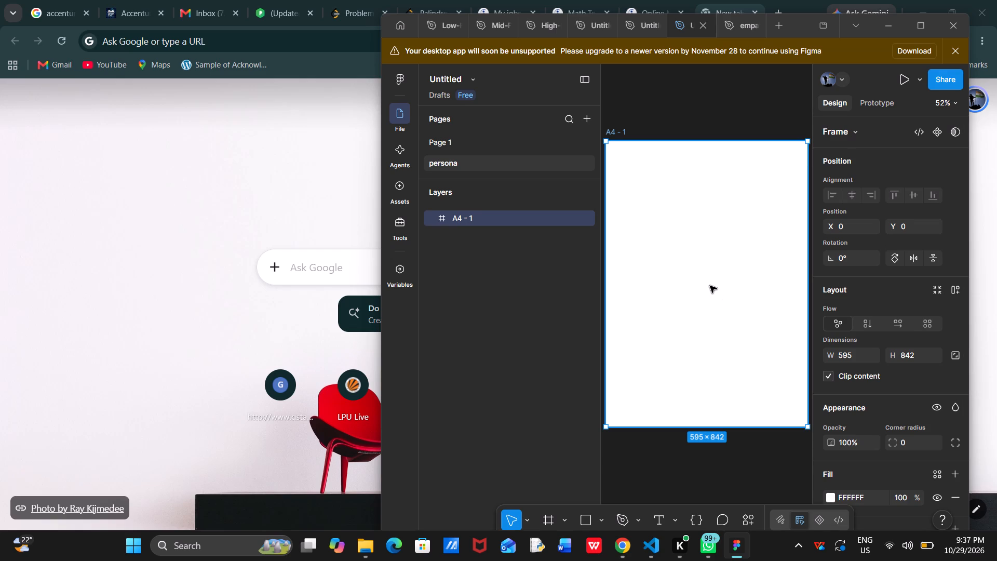
# Cut the Empathy Mapping group from Page 1 and paste it into the A4 frame on the persona page.
pyautogui.click(453, 144)
pyautogui.click(778, 383)
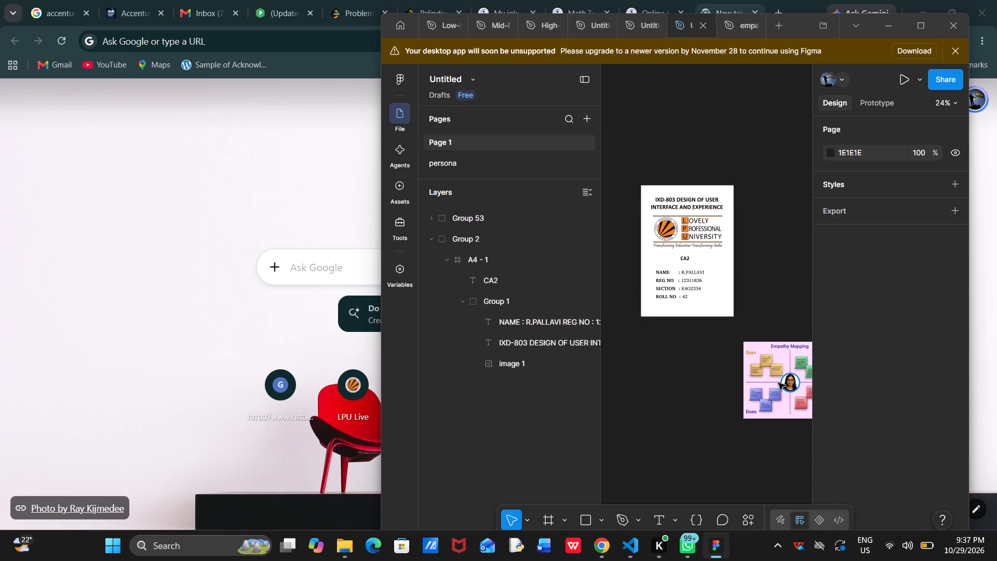
pyautogui.hotkey('ctrl', 'x')
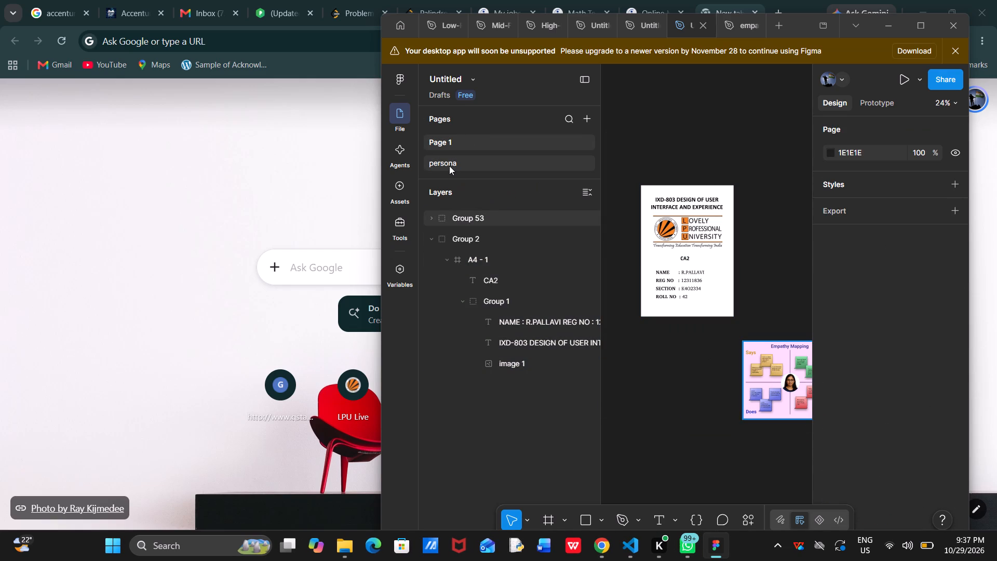
pyautogui.click(449, 166)
pyautogui.click(708, 255)
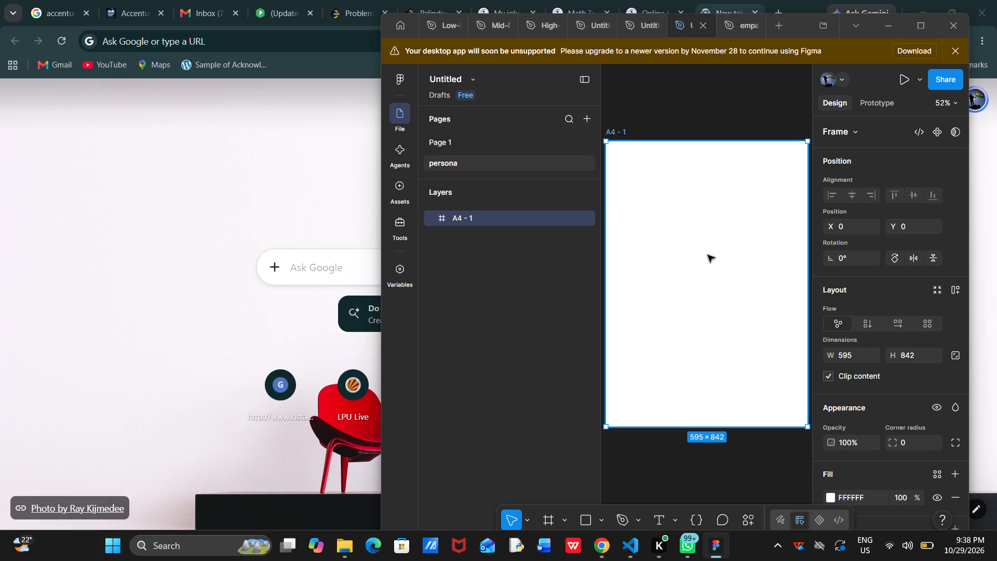
pyautogui.hotkey('ctrl', 'v')
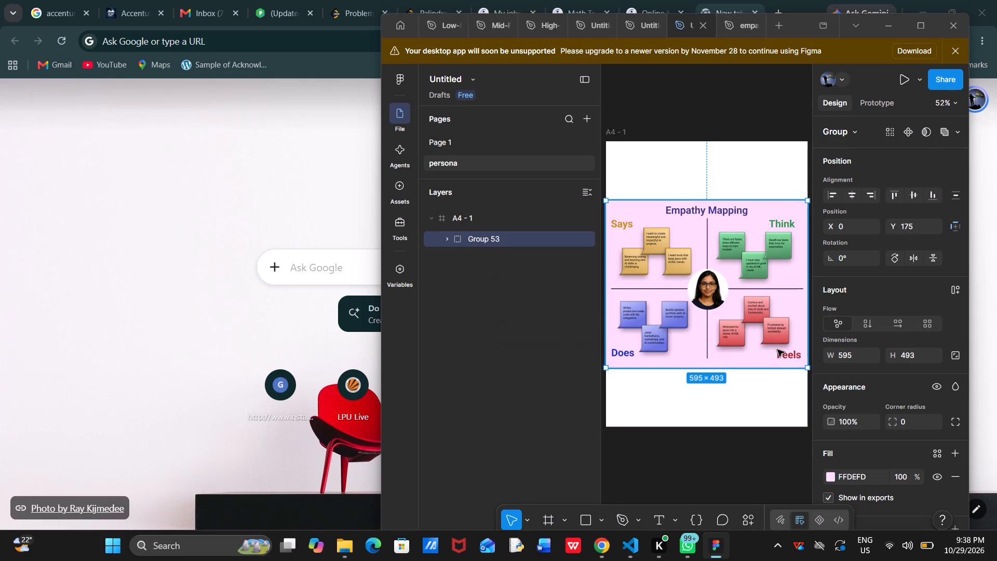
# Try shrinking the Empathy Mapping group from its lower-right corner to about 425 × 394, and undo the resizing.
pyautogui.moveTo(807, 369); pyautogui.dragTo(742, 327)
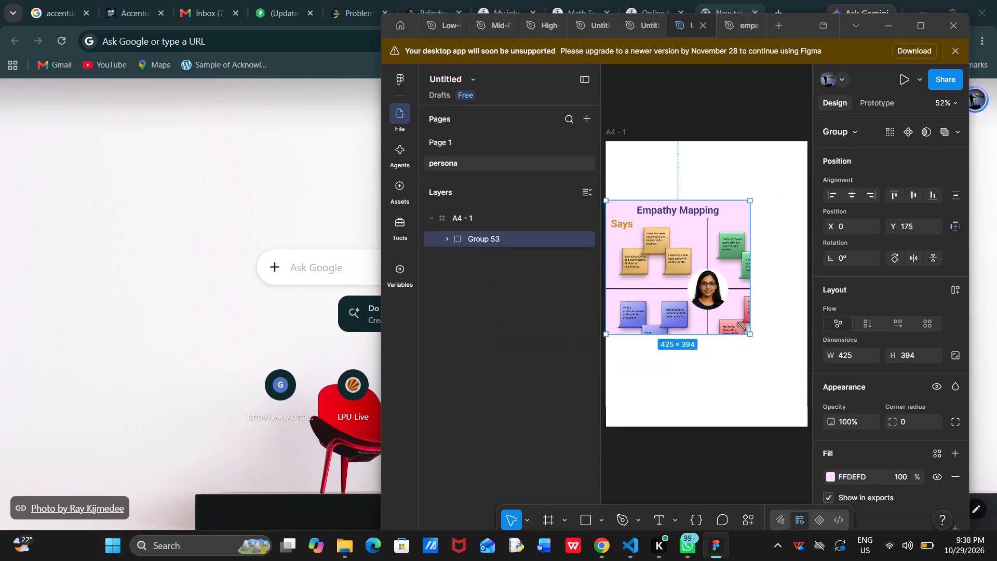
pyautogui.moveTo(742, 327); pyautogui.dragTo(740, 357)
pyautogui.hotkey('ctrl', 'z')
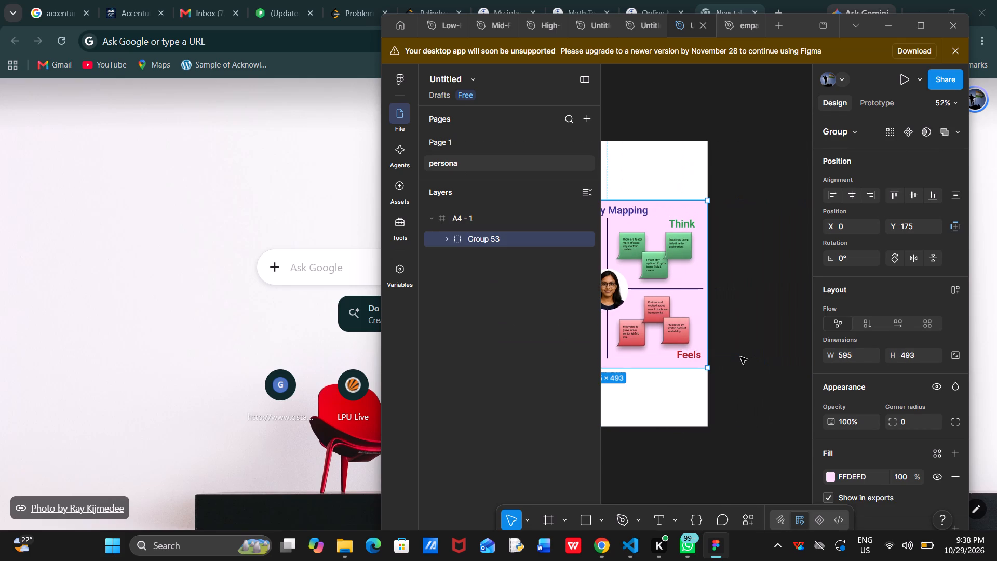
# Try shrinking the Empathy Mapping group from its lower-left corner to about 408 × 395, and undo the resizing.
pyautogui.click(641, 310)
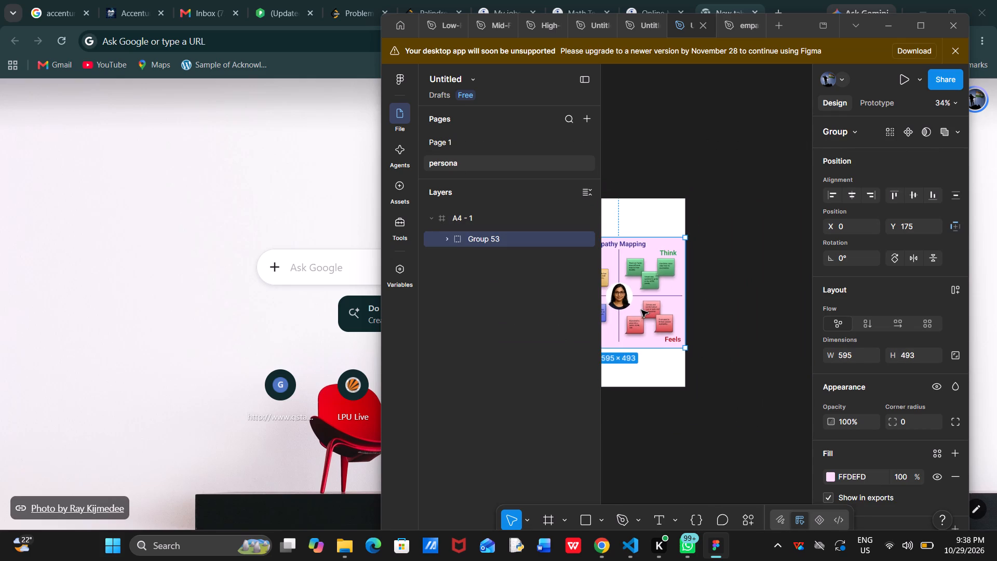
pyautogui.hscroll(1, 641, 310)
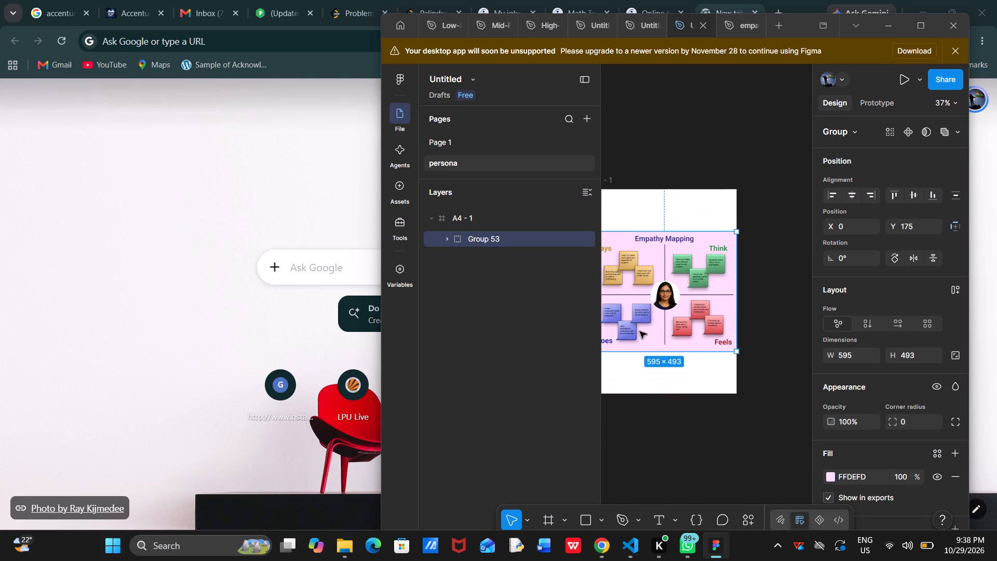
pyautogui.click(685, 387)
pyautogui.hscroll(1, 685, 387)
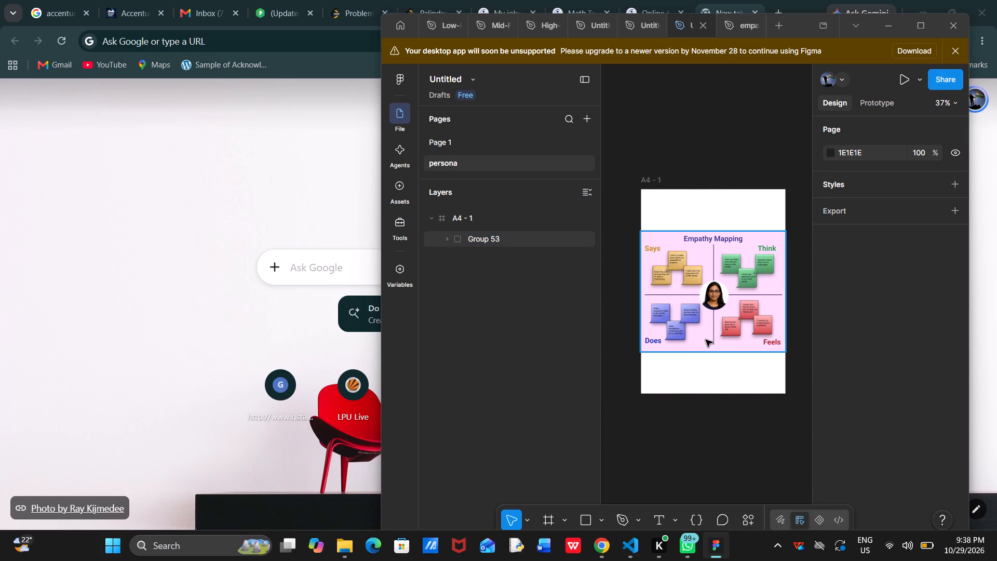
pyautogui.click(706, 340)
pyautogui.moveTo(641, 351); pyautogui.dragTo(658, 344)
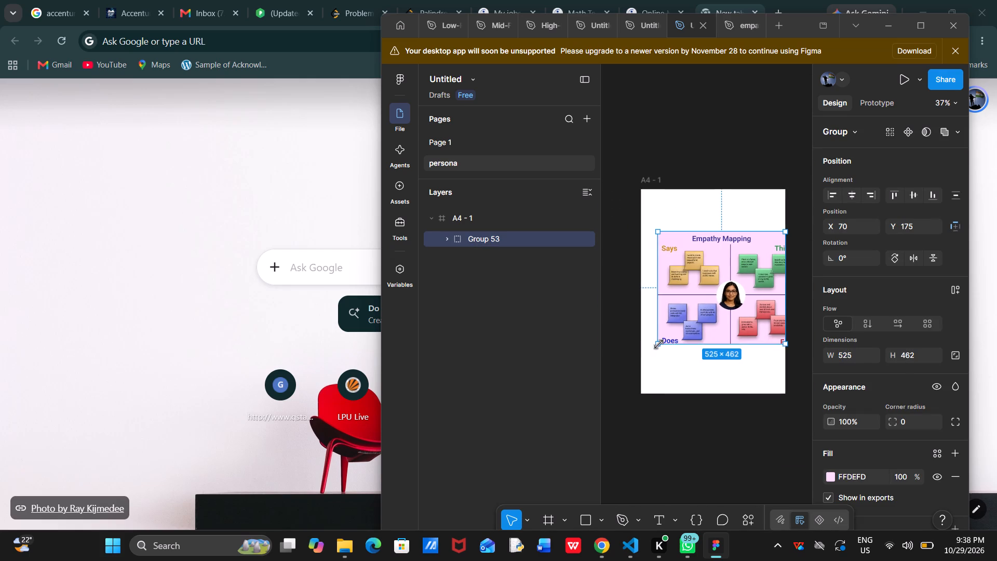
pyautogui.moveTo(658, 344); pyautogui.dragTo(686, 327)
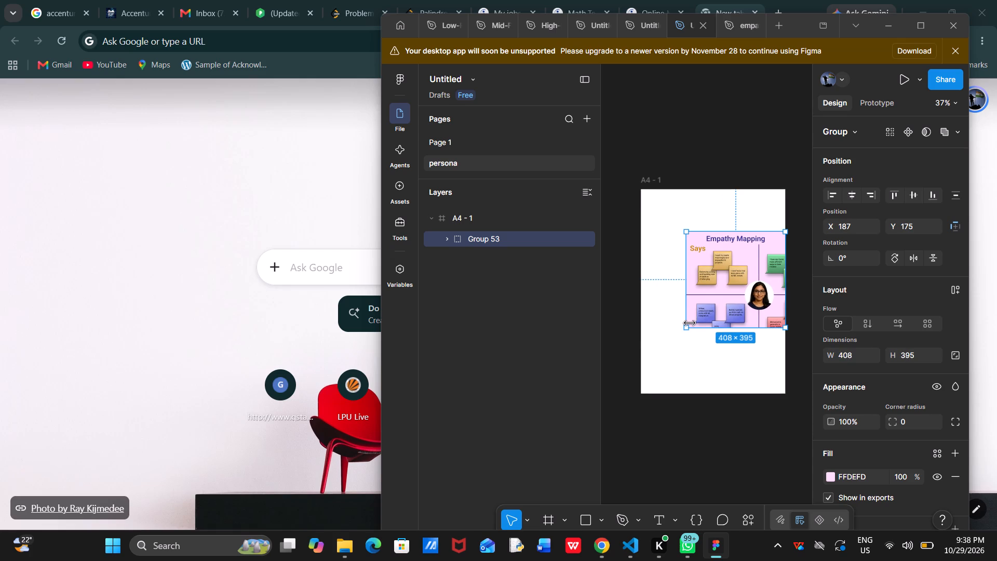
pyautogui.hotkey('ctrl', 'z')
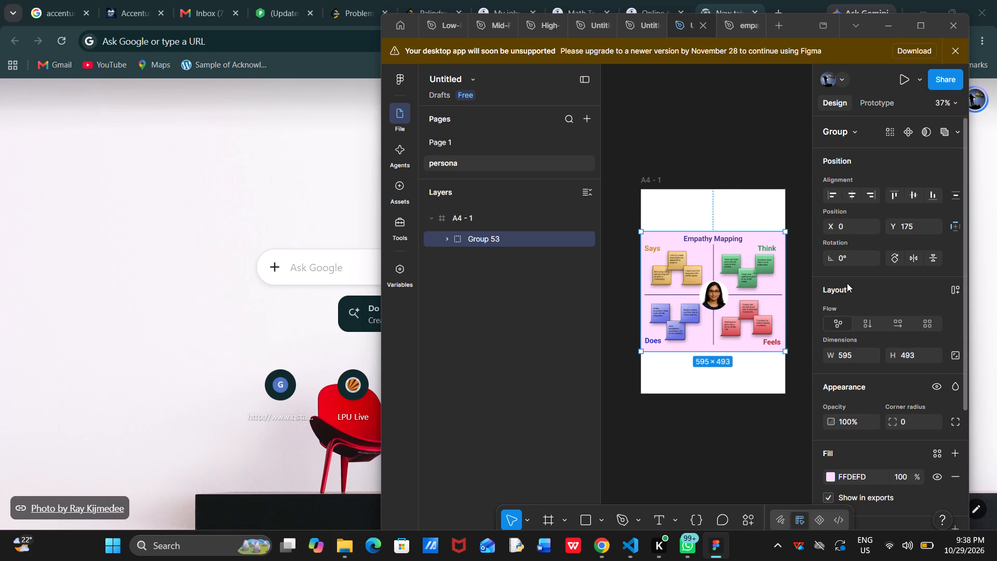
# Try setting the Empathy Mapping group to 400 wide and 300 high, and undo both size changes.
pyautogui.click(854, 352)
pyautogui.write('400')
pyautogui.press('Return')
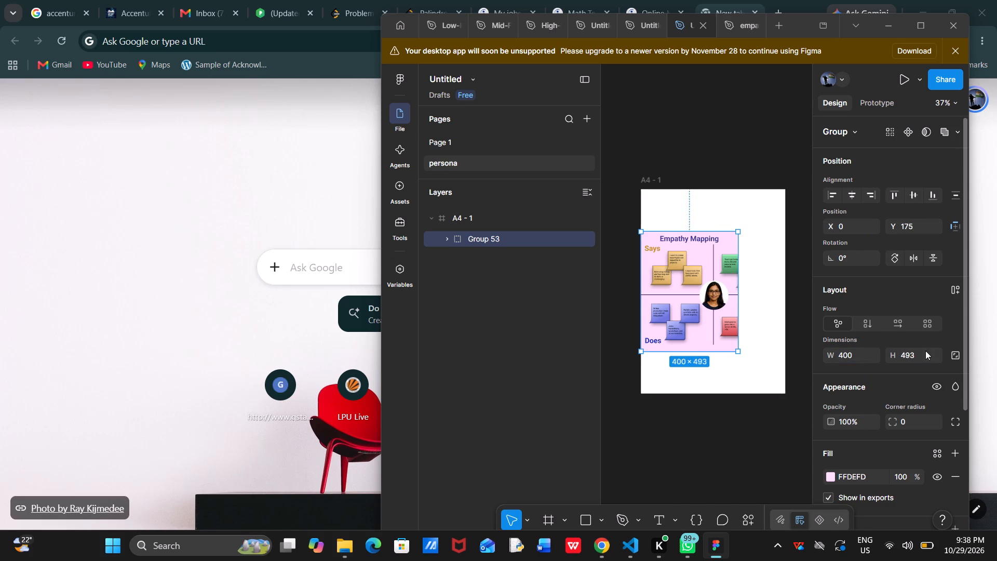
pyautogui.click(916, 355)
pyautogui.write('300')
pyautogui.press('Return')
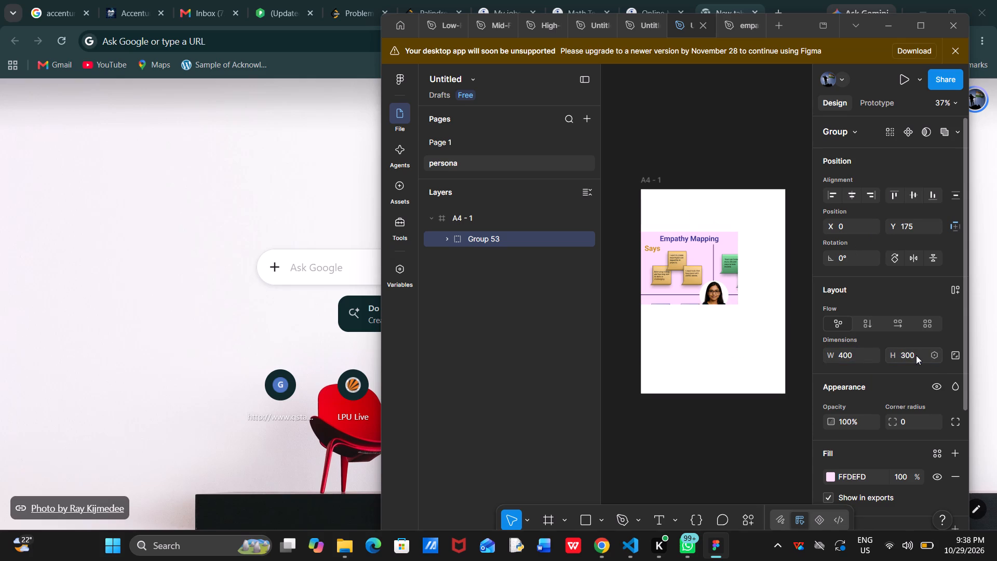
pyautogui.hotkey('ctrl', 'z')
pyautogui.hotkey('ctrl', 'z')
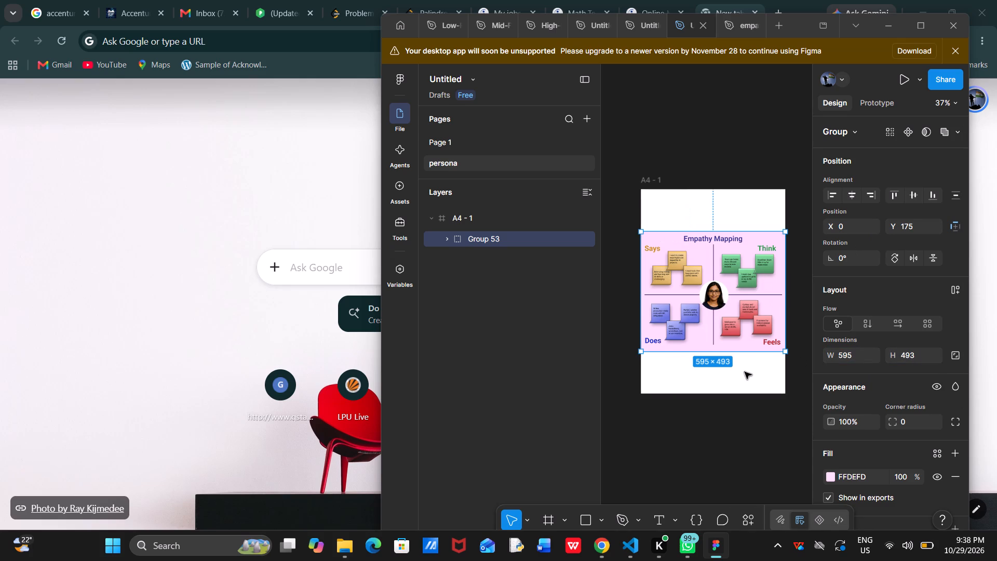
# Move the Empathy Mapping group slightly upward within the A4 frame.
pyautogui.hscroll(-1, 745, 372)
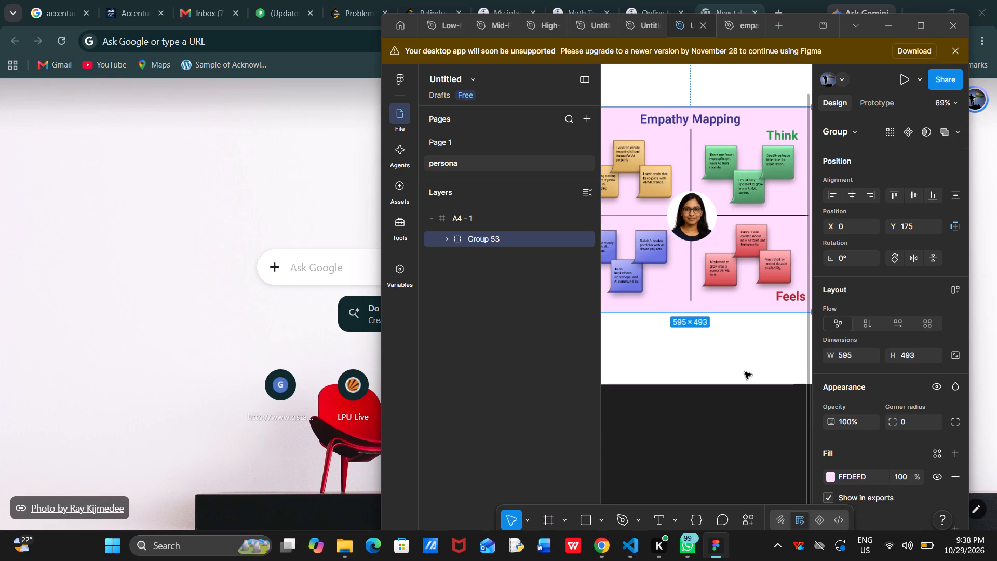
pyautogui.moveTo(726, 301); pyautogui.dragTo(726, 276)
# Look through the recently viewed files on the home page for existing designs.
pyautogui.click(393, 25)
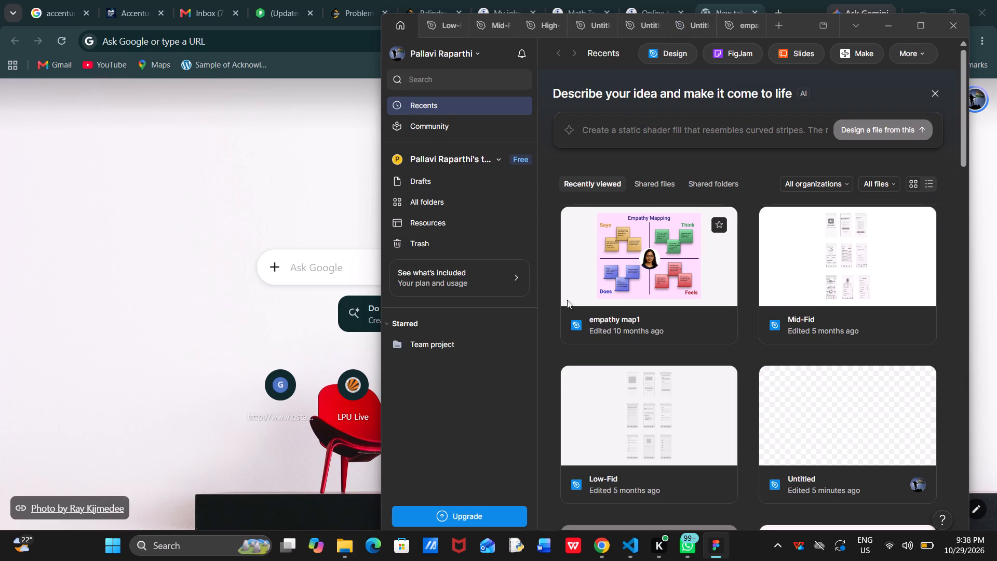
pyautogui.scroll(2, 613, 362)
pyautogui.scroll(-4, 613, 362)
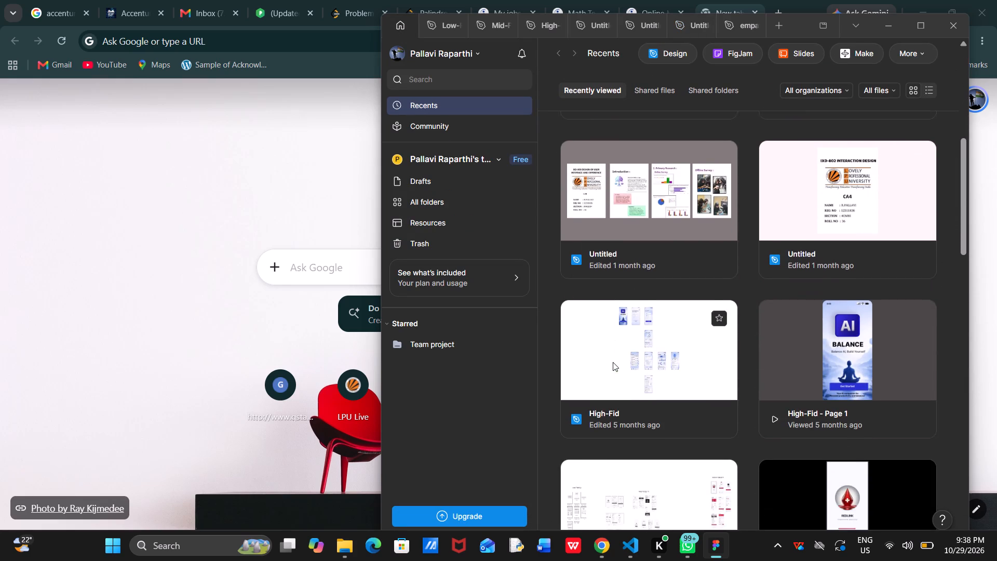
pyautogui.scroll(-2, 613, 362)
pyautogui.scroll(-2, 661, 411)
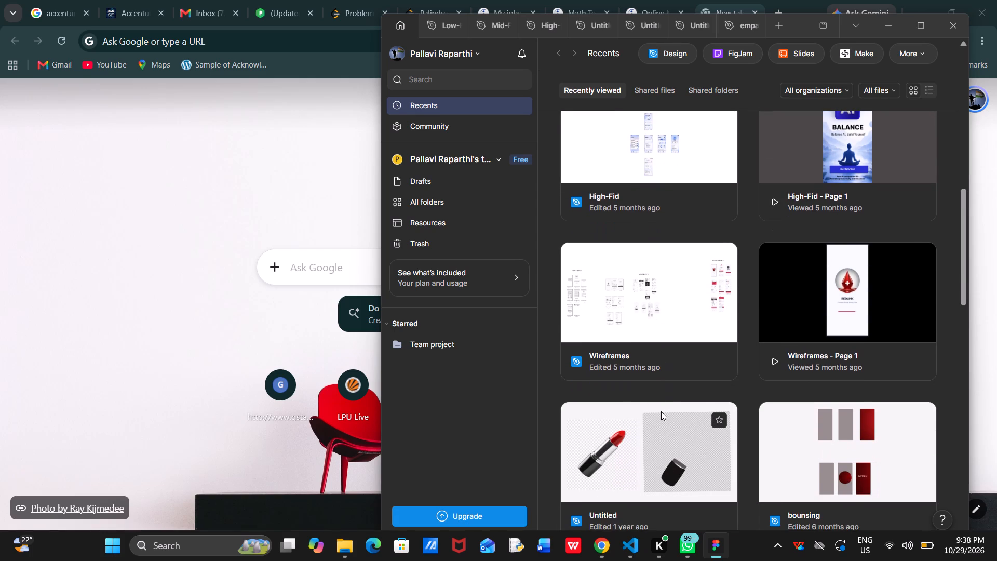
pyautogui.scroll(-3, 661, 411)
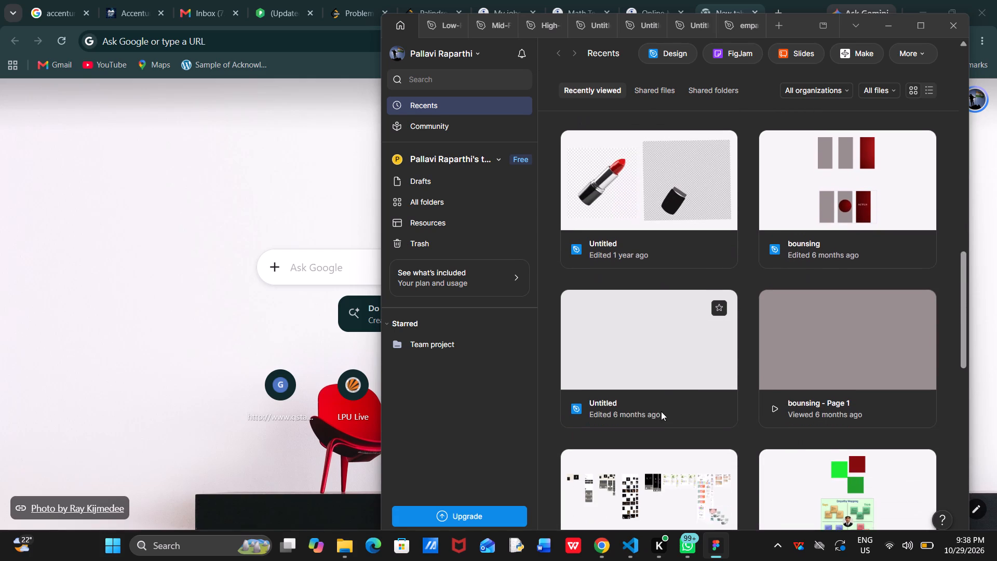
pyautogui.scroll(-5, 661, 411)
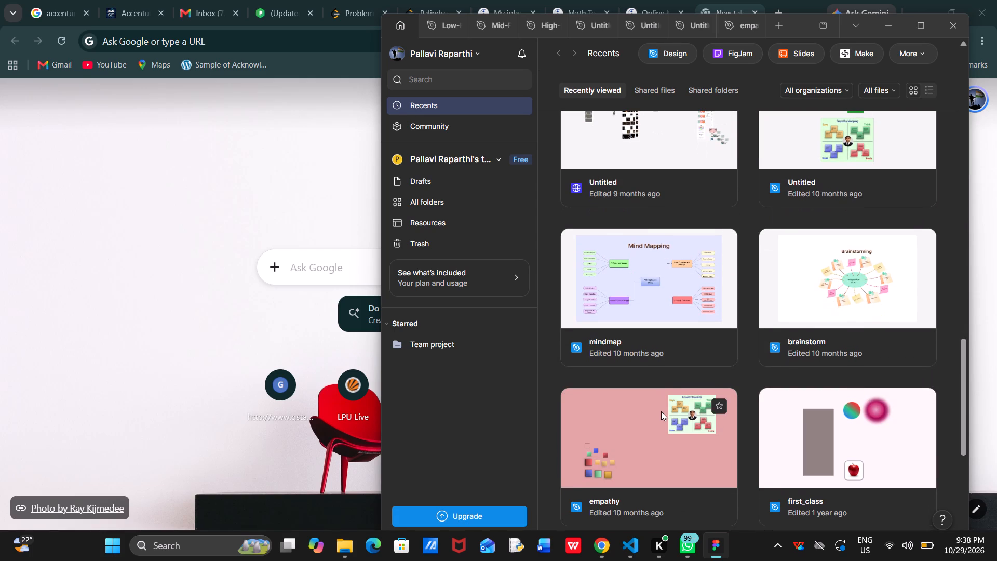
pyautogui.scroll(-2, 661, 411)
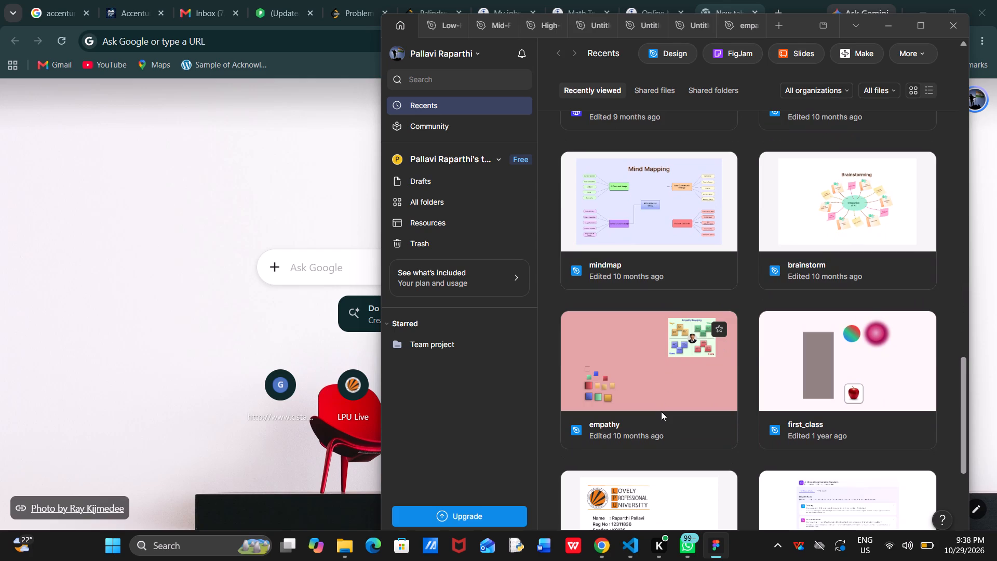
pyautogui.scroll(2, 661, 411)
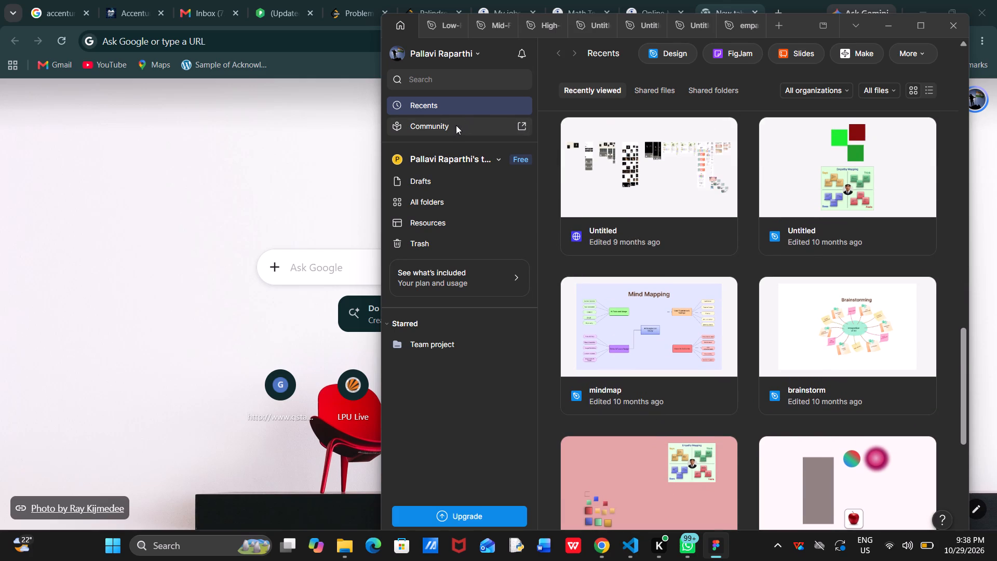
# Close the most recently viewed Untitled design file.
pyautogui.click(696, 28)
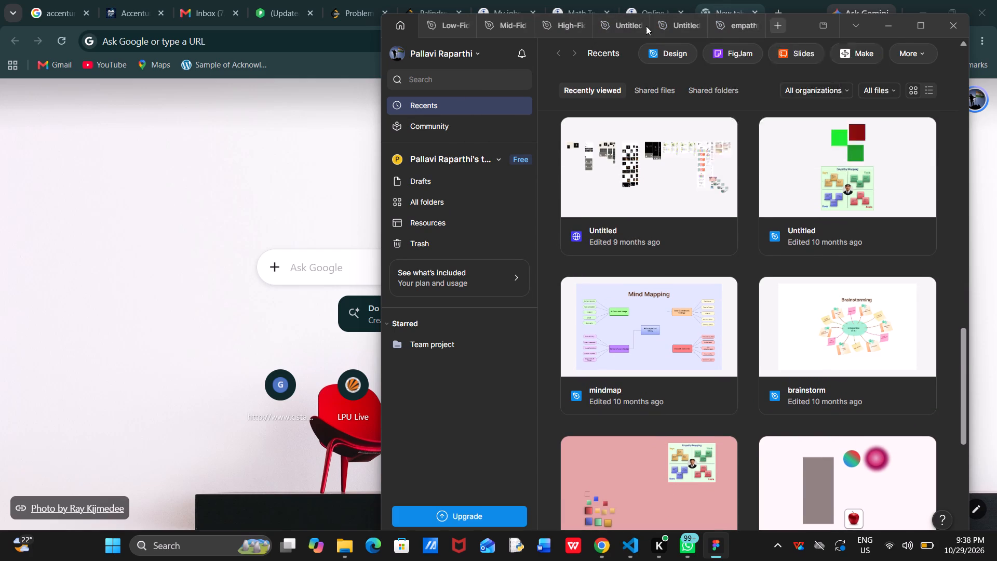
# Check the recent files list, the open Untitled CA1 cover page file and the empathy map1 file.
pyautogui.scroll(15, 660, 261)
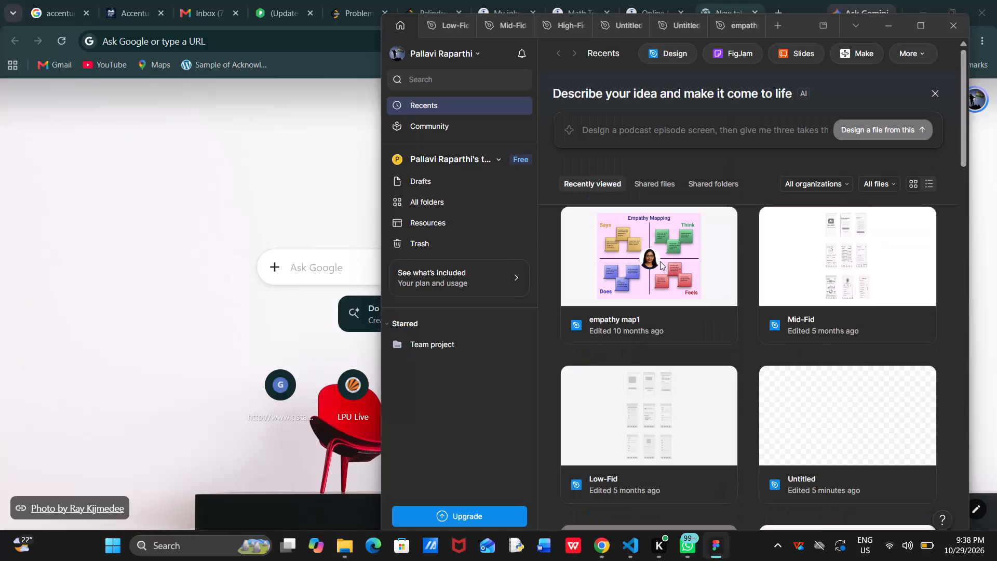
pyautogui.scroll(-1, 645, 264)
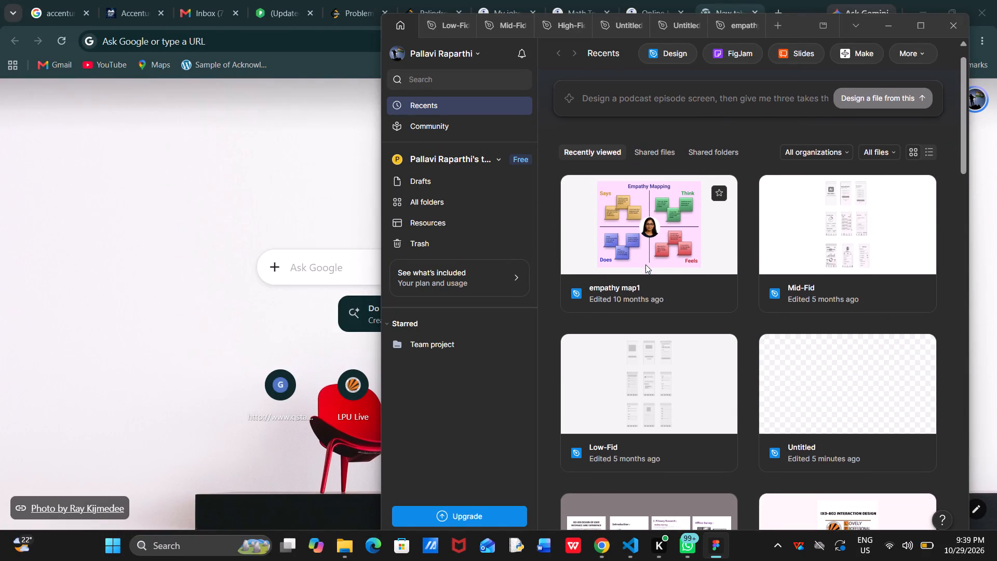
pyautogui.scroll(-1, 645, 264)
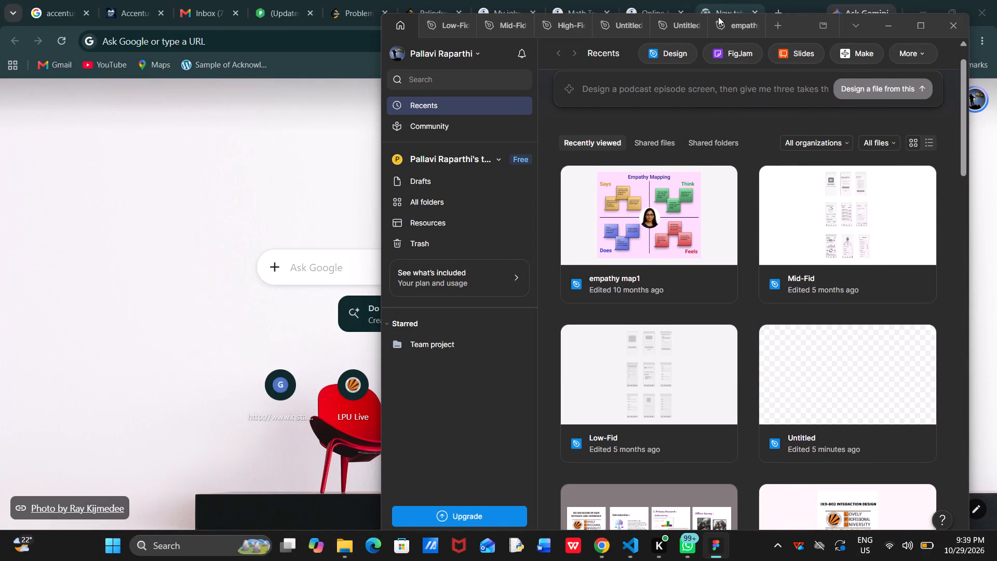
pyautogui.click(677, 26)
pyautogui.click(733, 23)
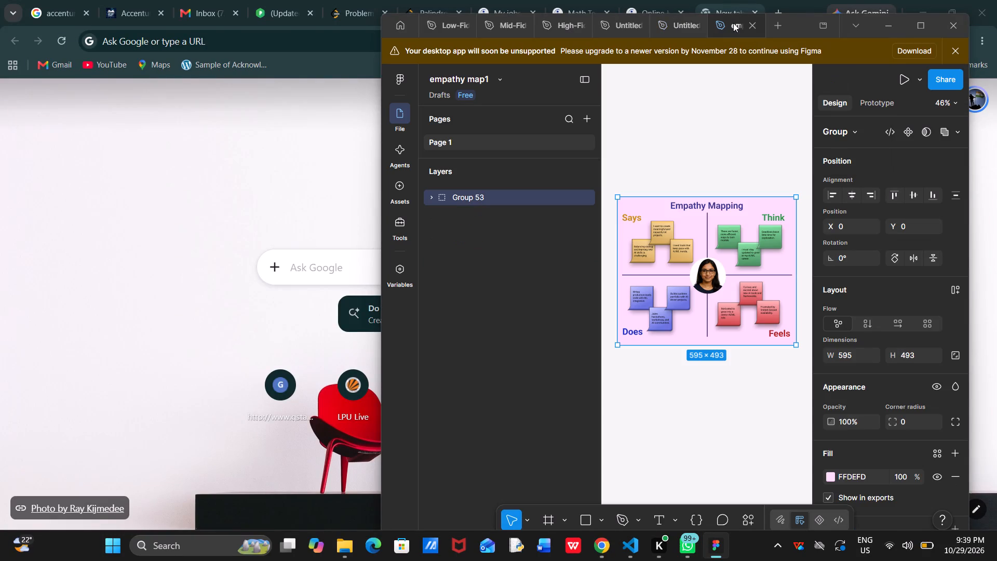
pyautogui.click(681, 34)
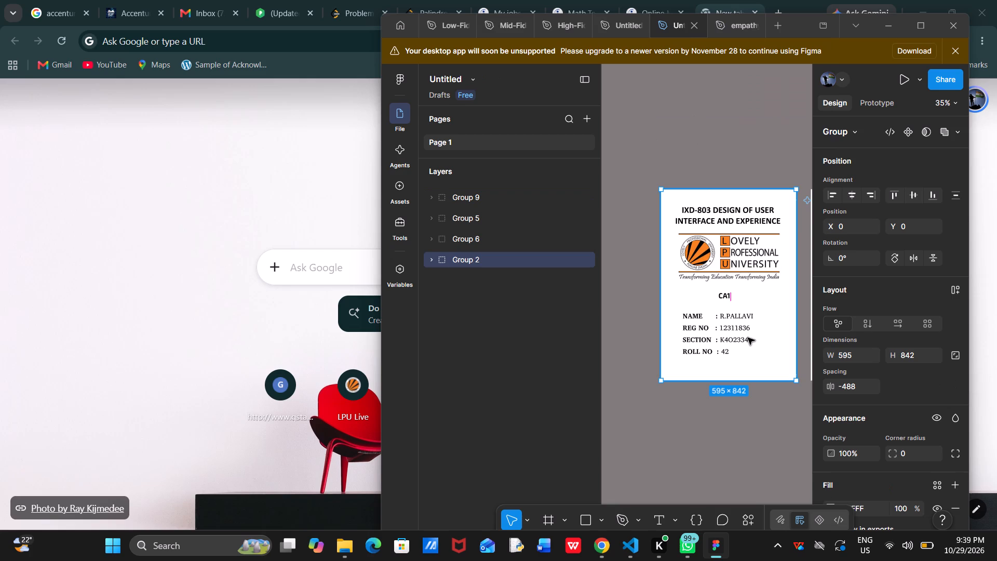
pyautogui.click(731, 24)
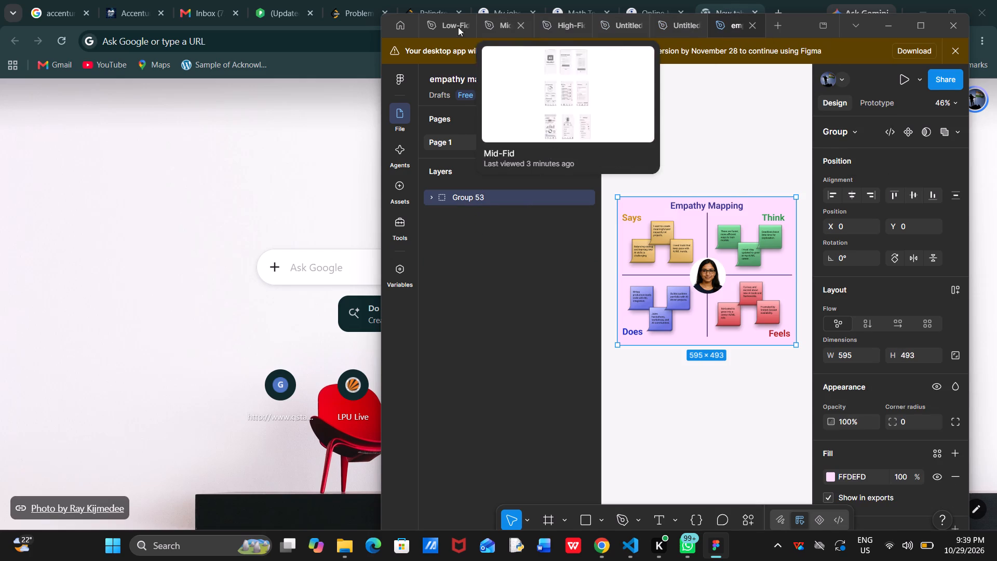
pyautogui.click(410, 20)
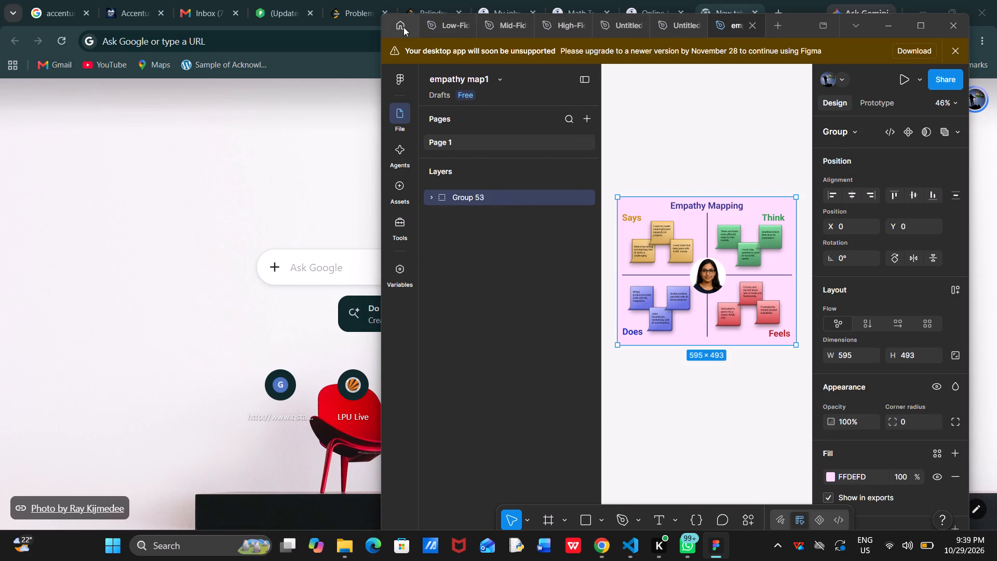
# Reopen the recently viewed Untitled file with the CA2 cover page and empathy map, and return to the home page.
pyautogui.click(403, 27)
pyautogui.scroll(5, 640, 322)
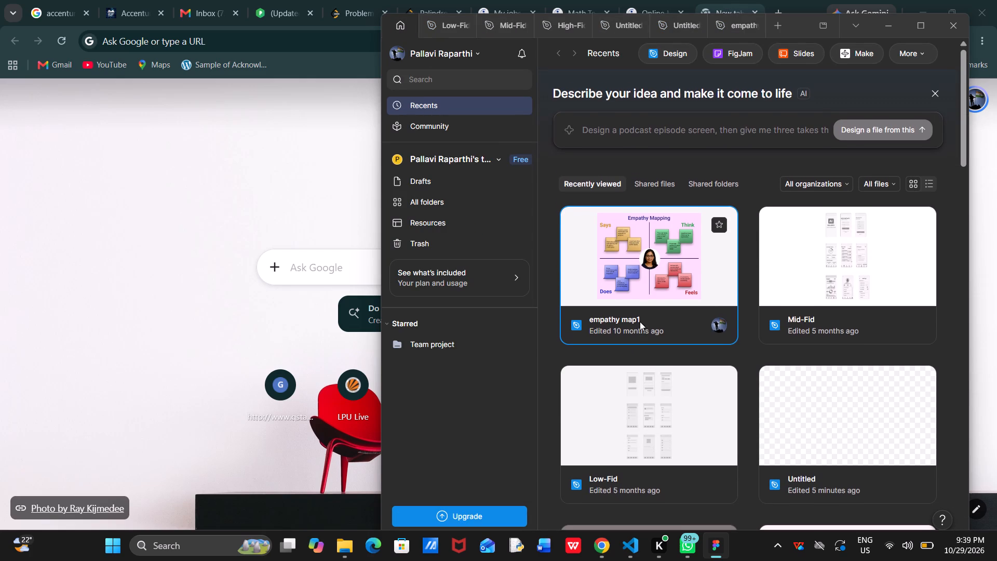
pyautogui.click(615, 181)
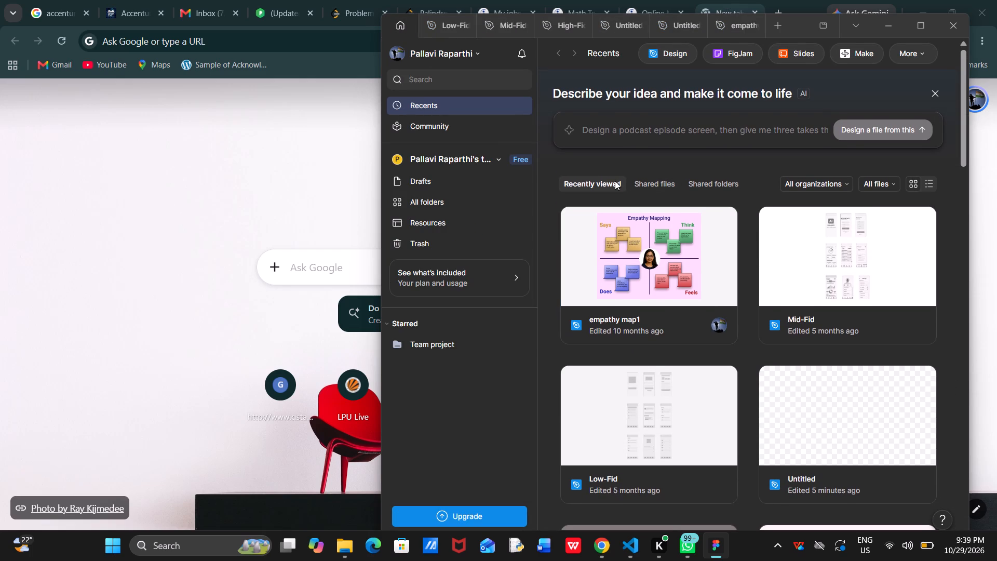
pyautogui.click(653, 184)
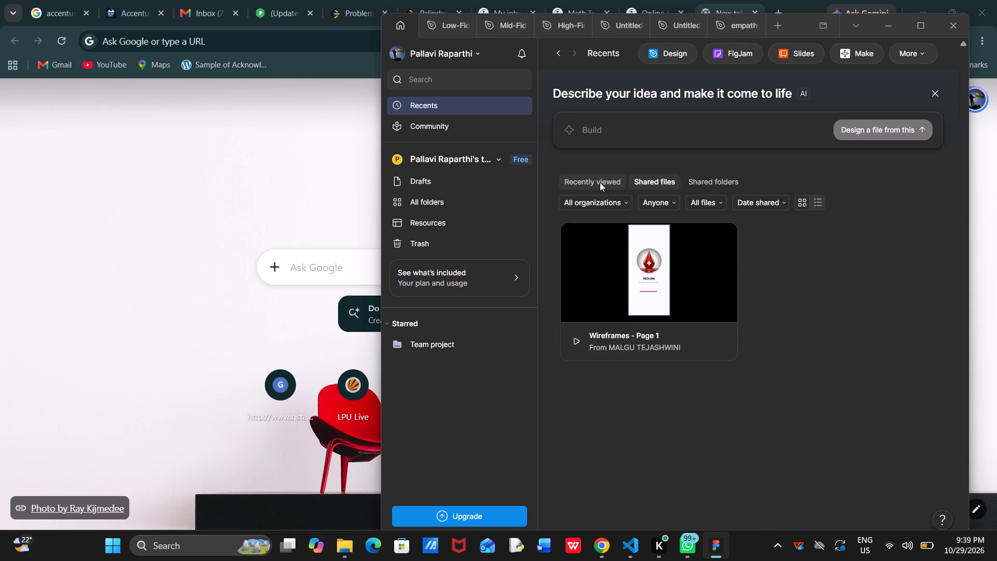
pyautogui.click(600, 182)
pyautogui.doubleClick(646, 290)
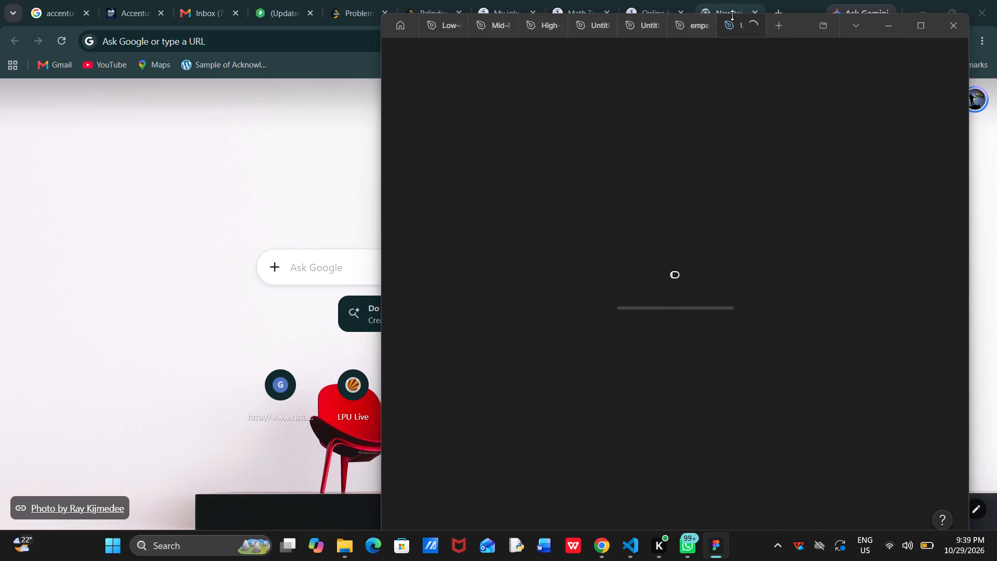
pyautogui.click(742, 34)
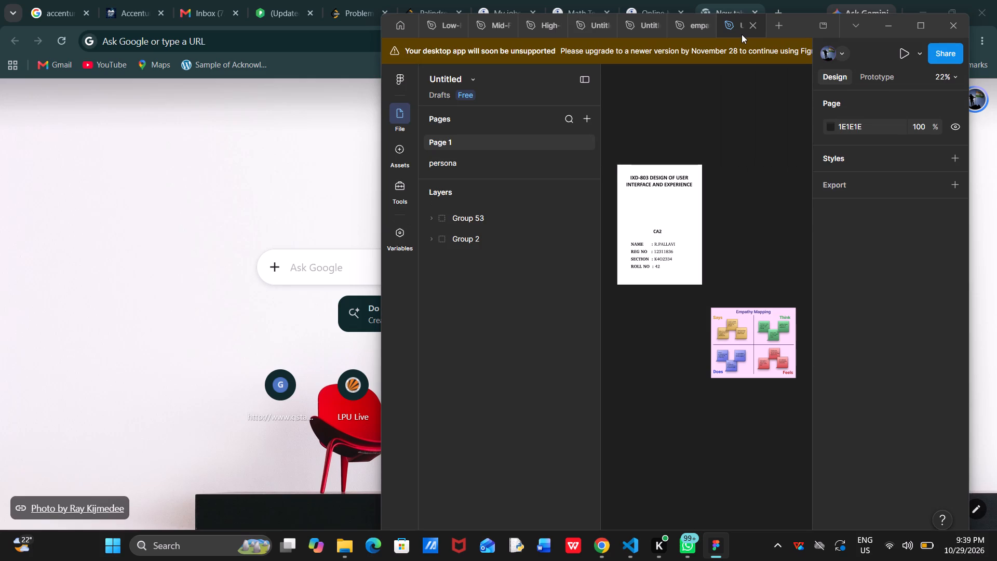
pyautogui.click(401, 33)
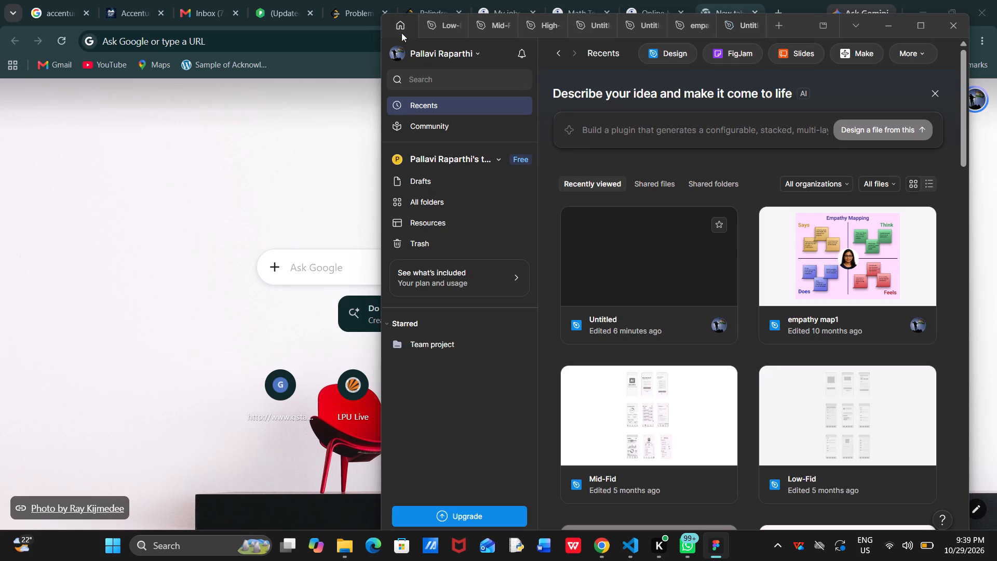
# Switch to File Explorer and open the IXD803 folder to check its files.
pyautogui.click(347, 556)
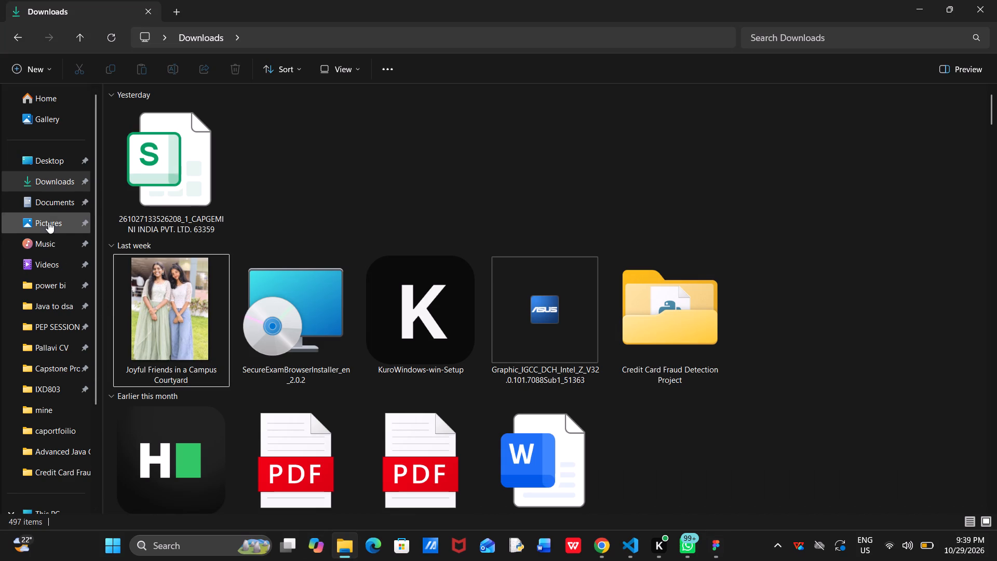
pyautogui.click(48, 393)
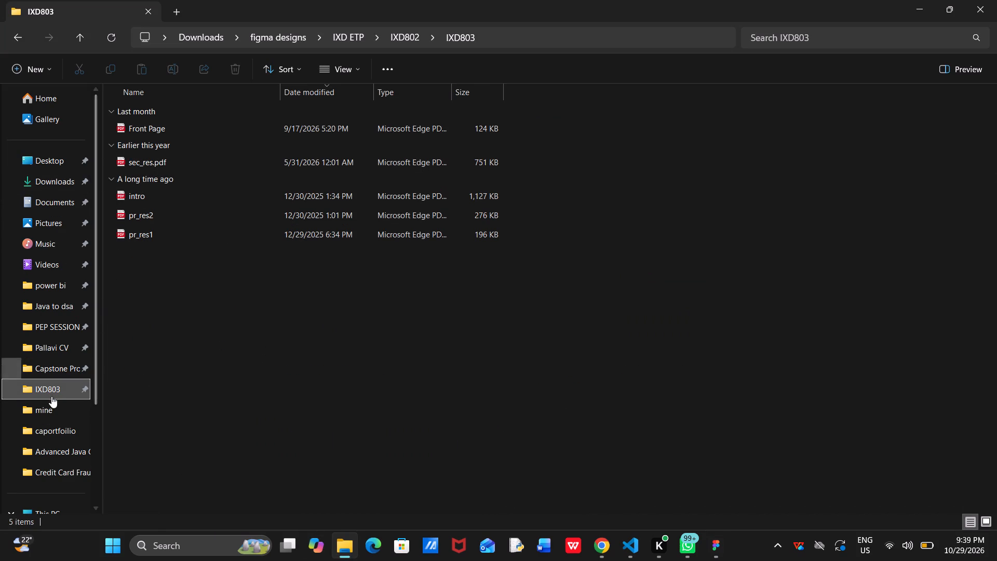
# Look through the folders and files in Documents for existing assignment material.
pyautogui.click(55, 192)
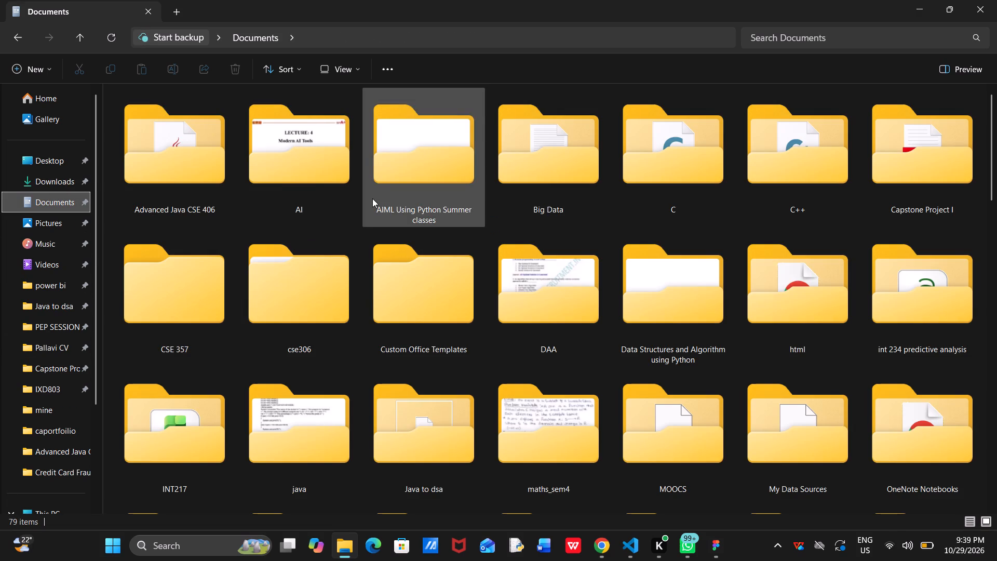
pyautogui.scroll(-2, 660, 325)
pyautogui.scroll(-2, 584, 343)
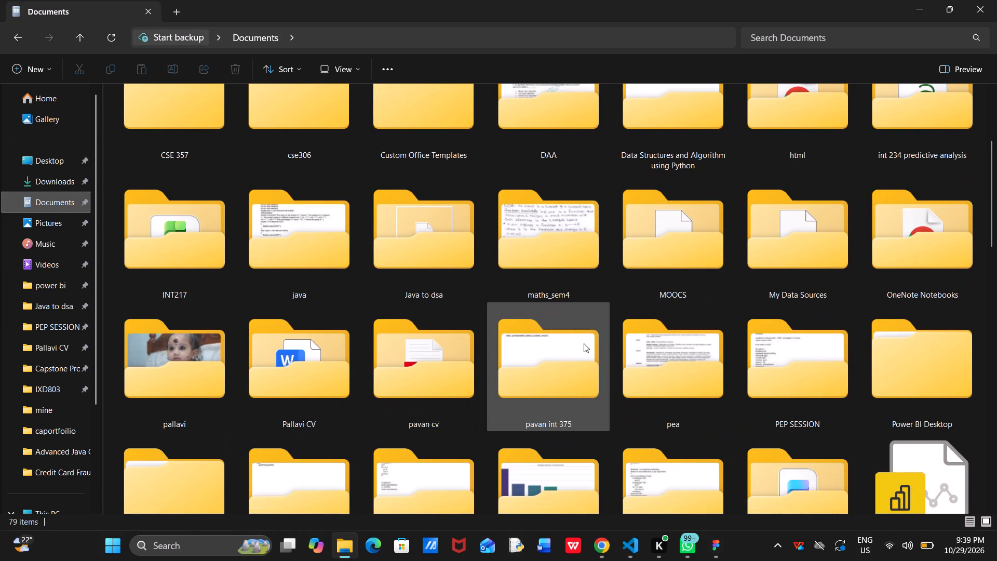
pyautogui.scroll(-2, 522, 442)
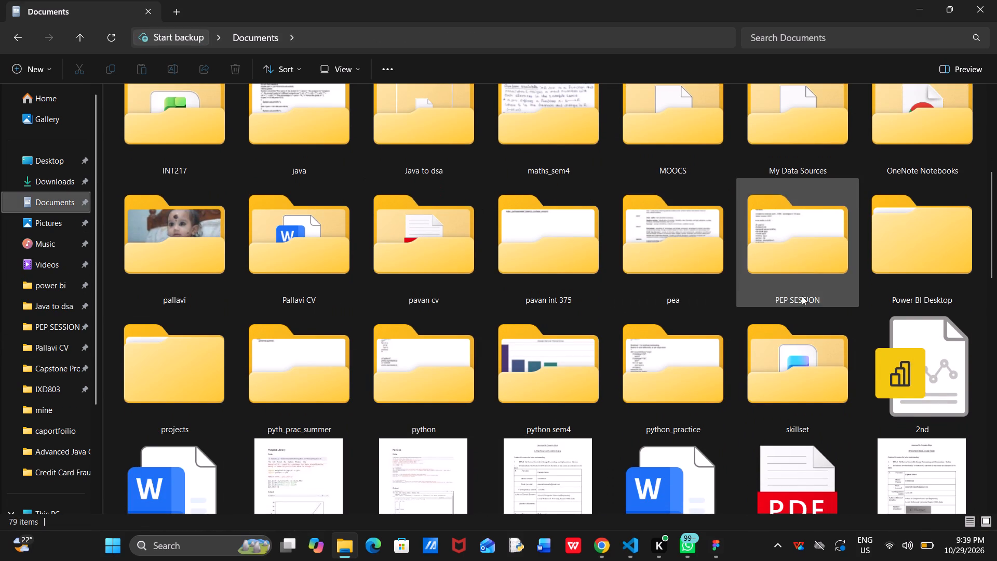
pyautogui.scroll(-5, 658, 392)
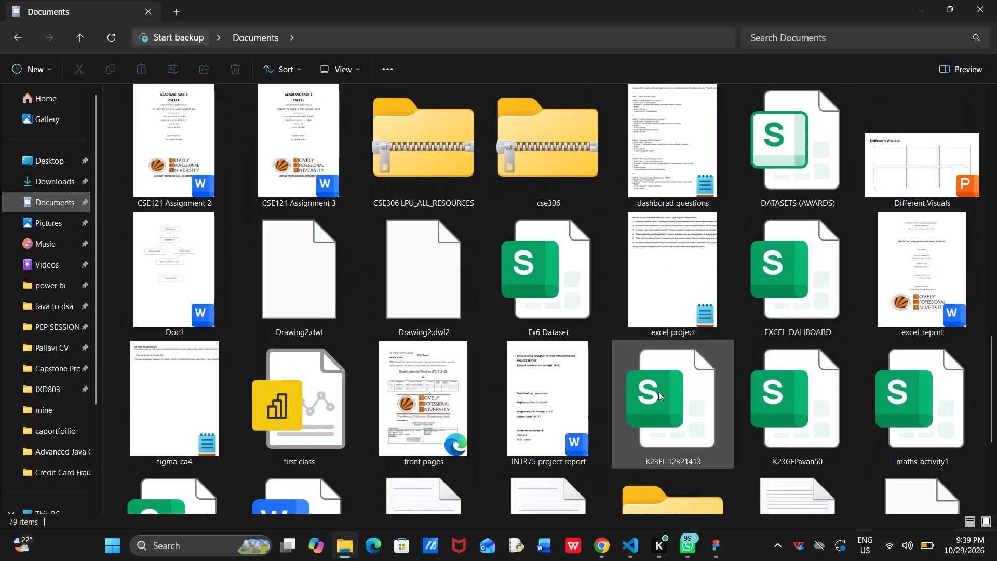
pyautogui.scroll(-3, 725, 344)
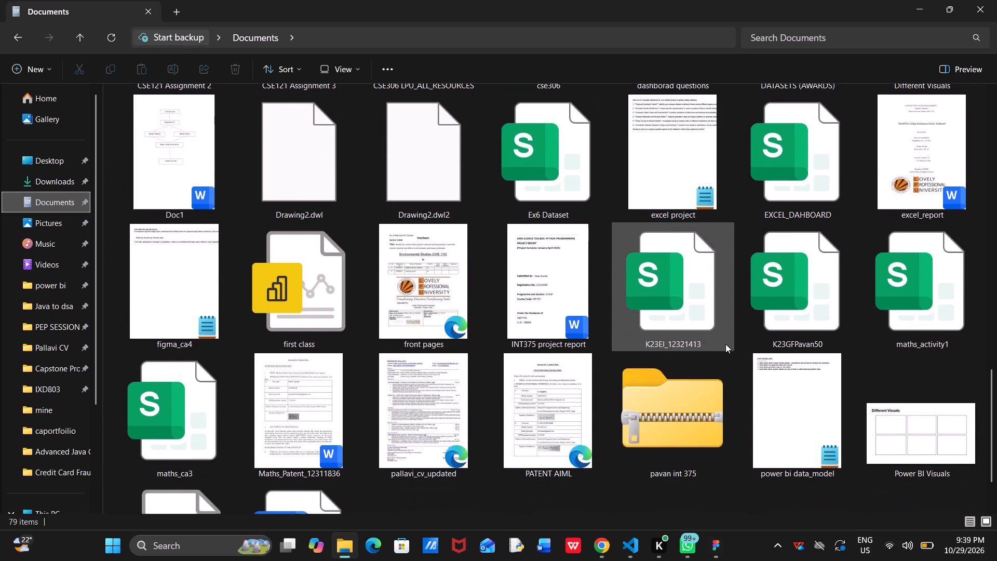
pyautogui.scroll(-1, 725, 344)
pyautogui.scroll(6, 505, 310)
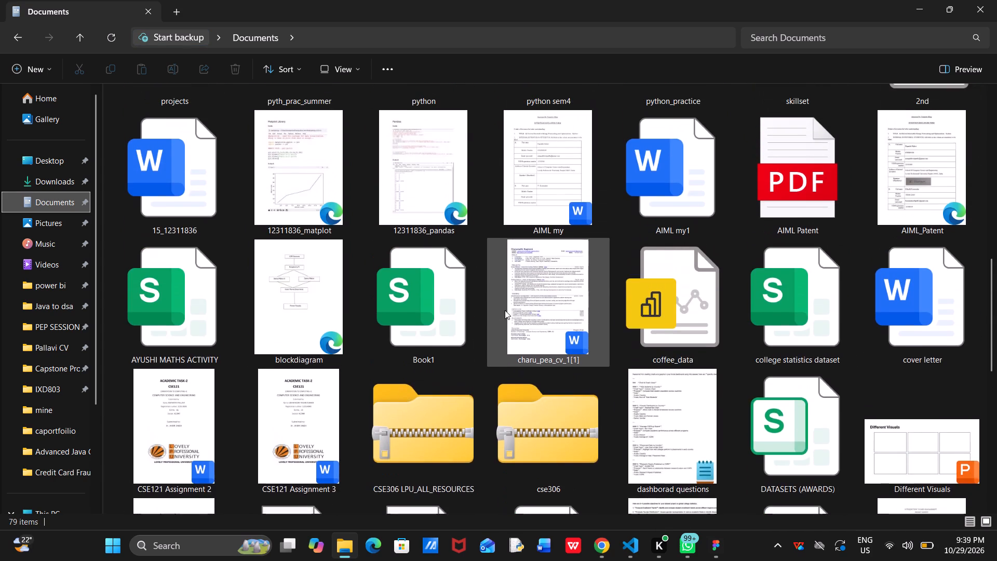
pyautogui.scroll(2, 505, 310)
pyautogui.scroll(-1, 505, 310)
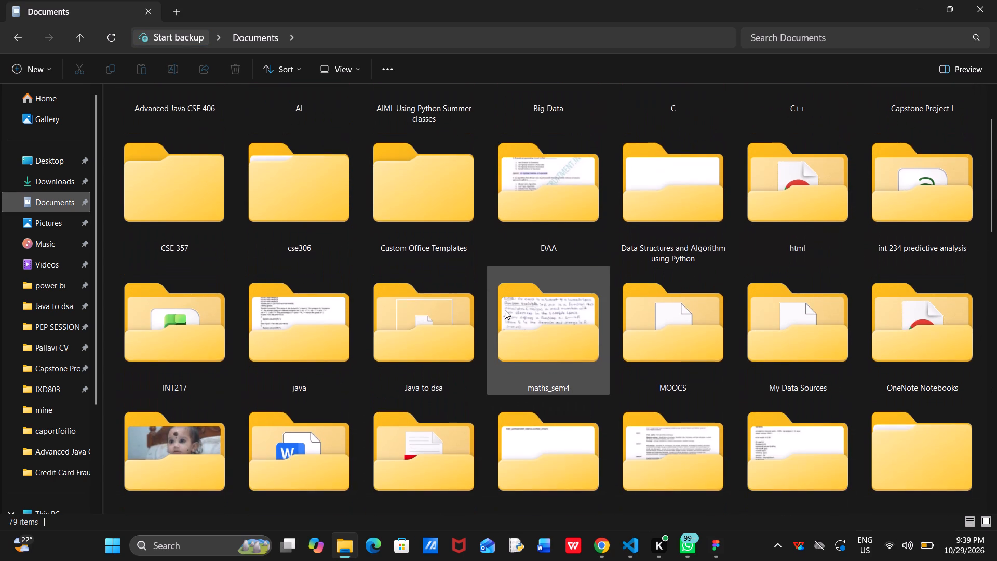
pyautogui.scroll(-2, 505, 310)
pyautogui.scroll(1, 505, 310)
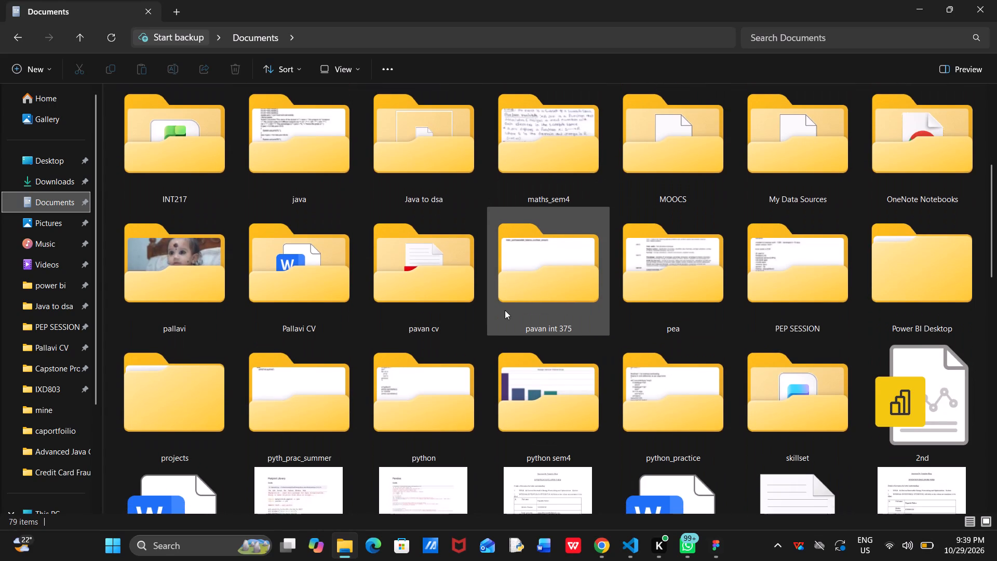
pyautogui.scroll(3, 505, 310)
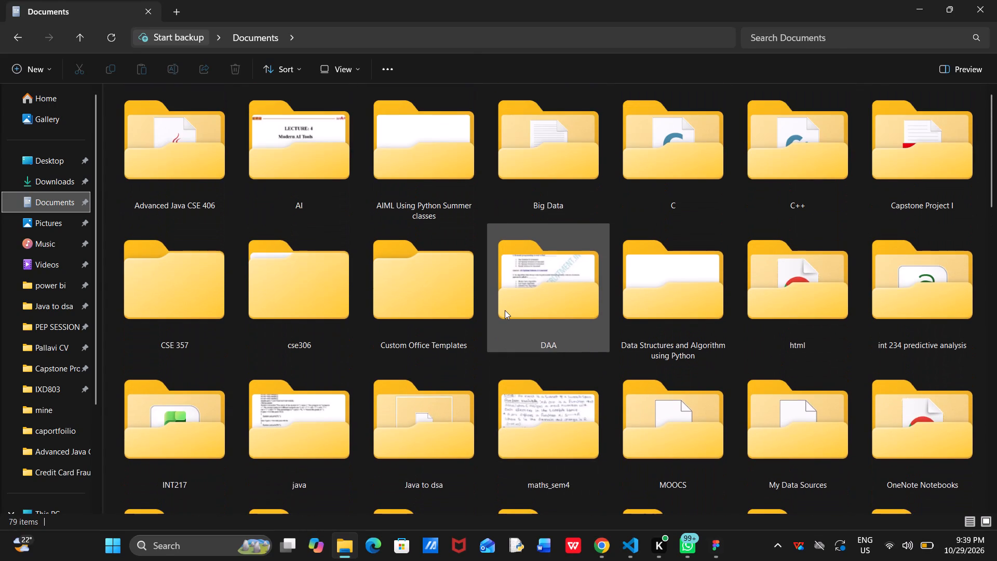
pyautogui.scroll(1, 505, 310)
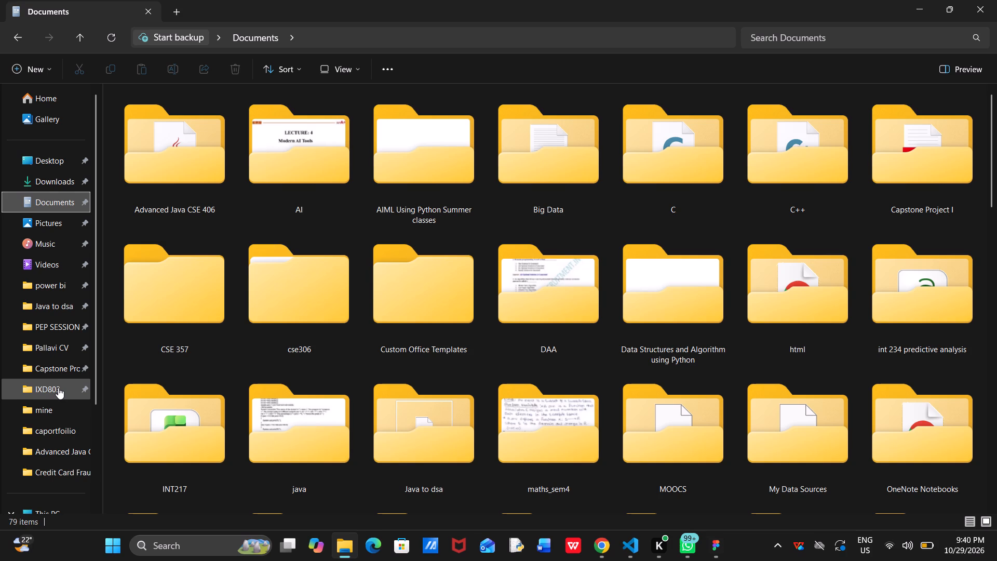
pyautogui.scroll(-1, 323, 460)
pyautogui.scroll(3, 222, 349)
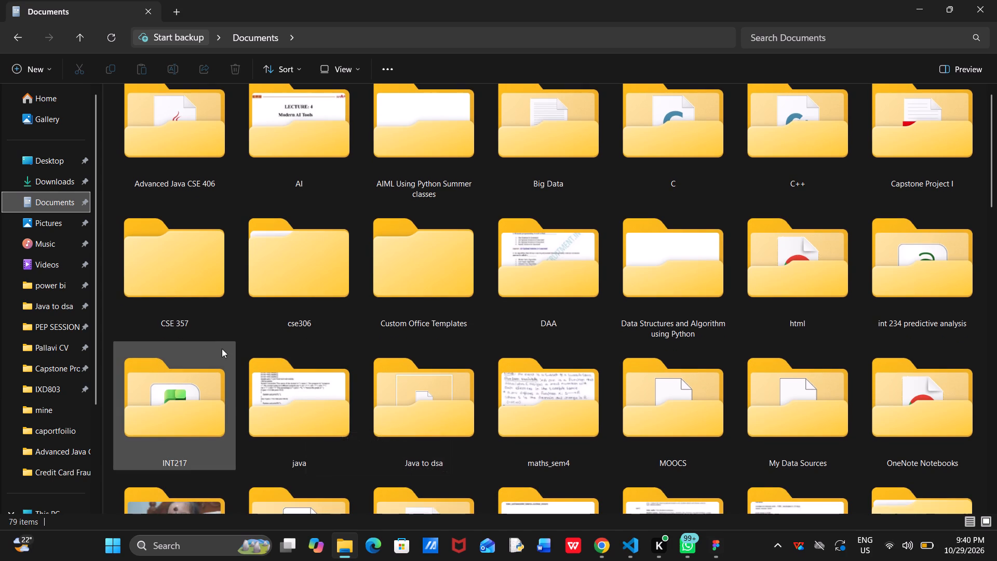
# Search File Explorer's Home location for "ixd".
pyautogui.click(38, 101)
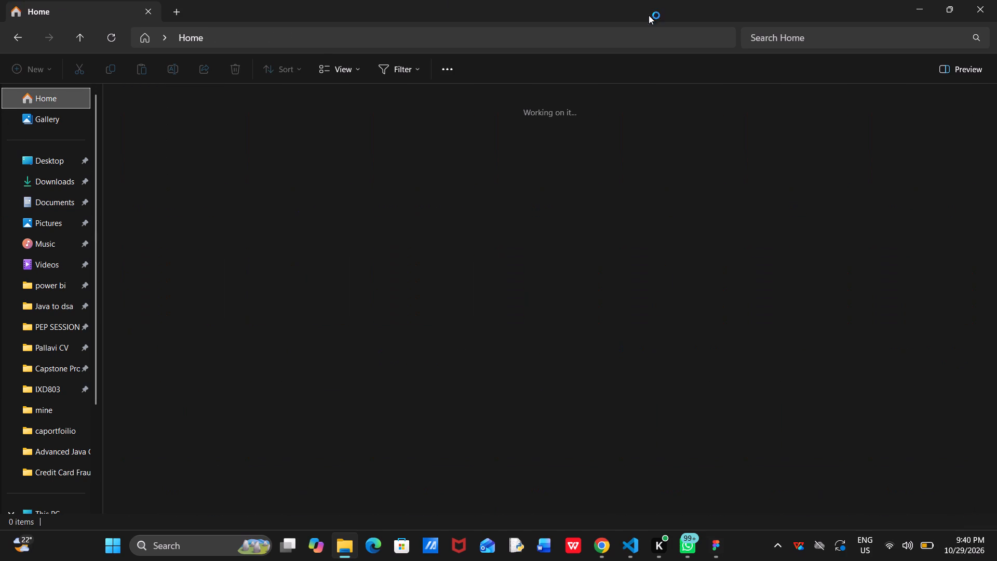
pyautogui.click(762, 30)
pyautogui.press('i')
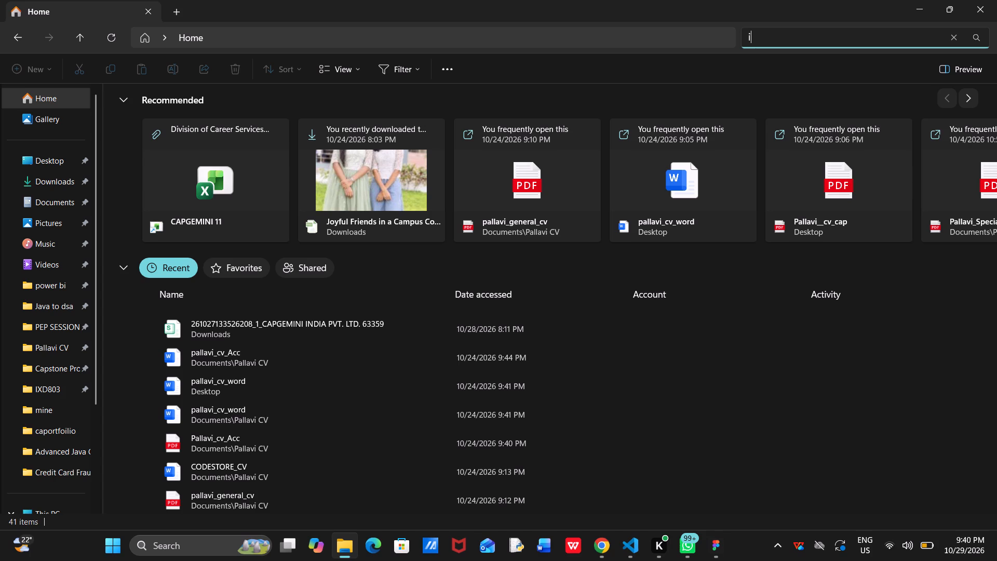
pyautogui.write('cx')
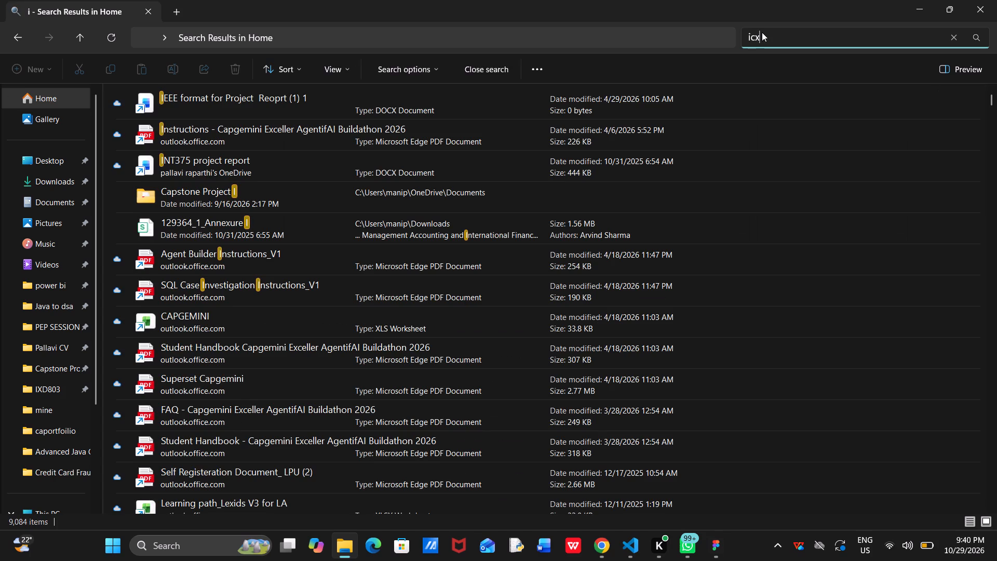
pyautogui.press('\\')
pyautogui.press('BackSpace')
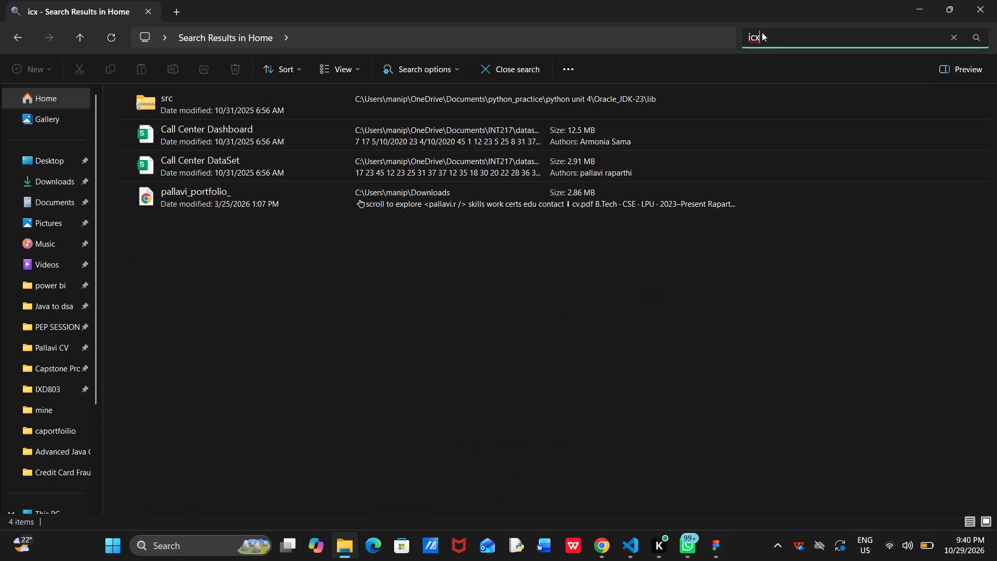
pyautogui.press('BackSpace')
pyautogui.press('BackSpace')
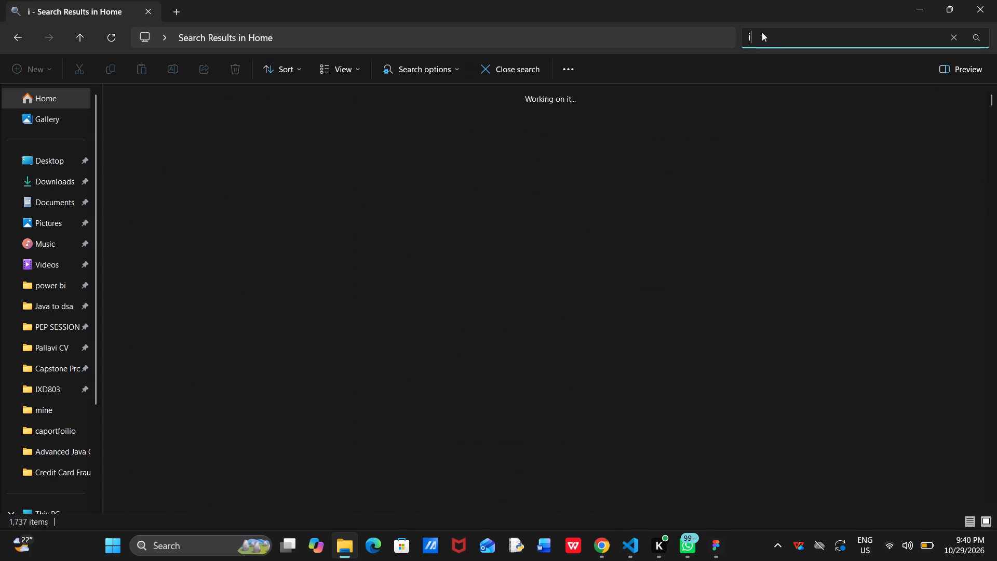
pyautogui.write('dx')
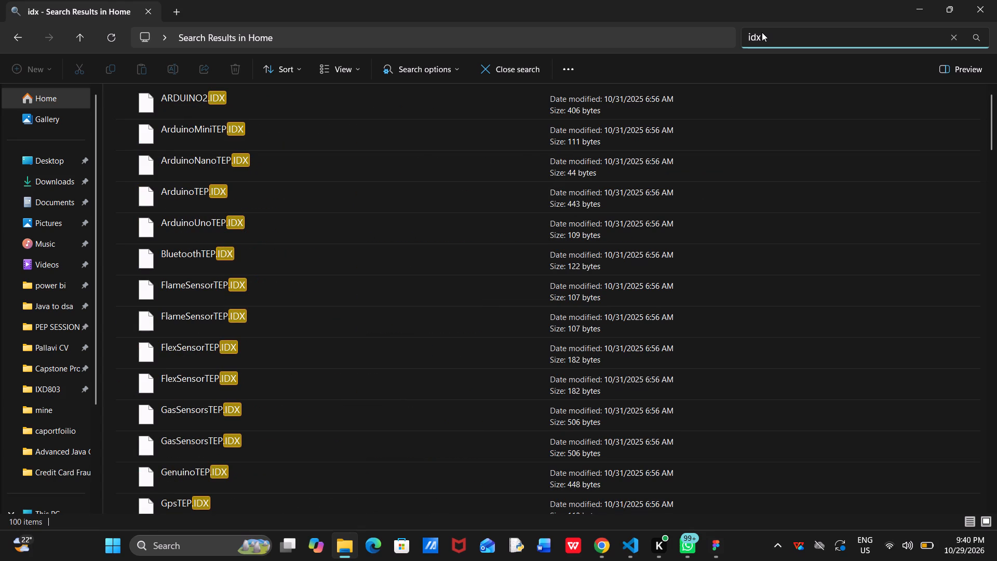
pyautogui.press('BackSpace')
pyautogui.press('BackSpace')
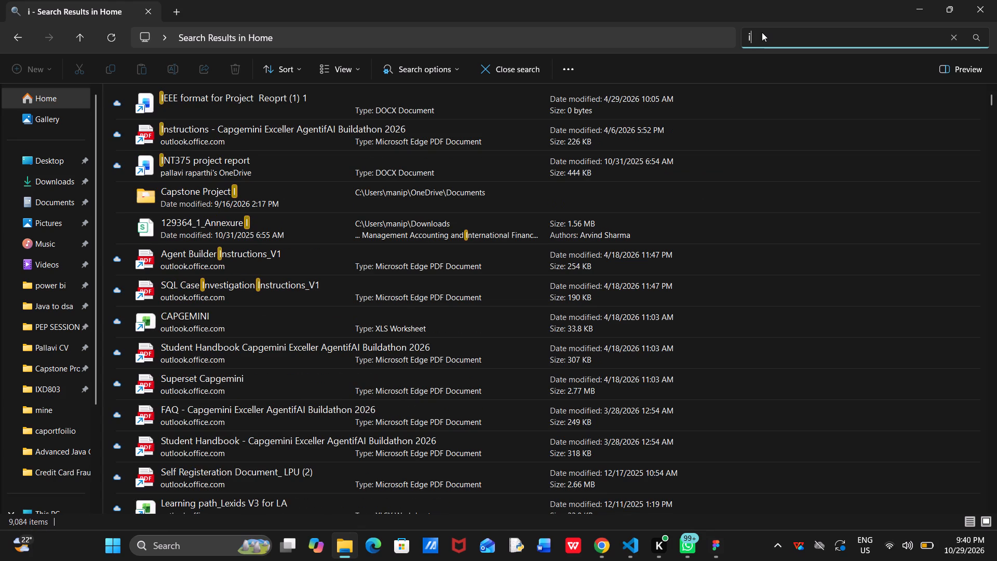
pyautogui.write('xd')
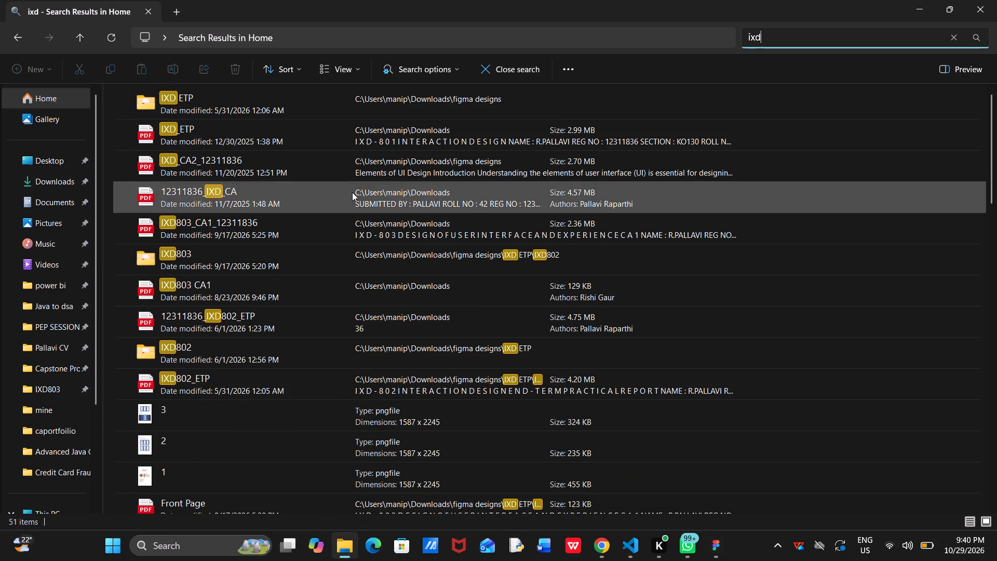
# Open the IXD802_ETP PDF from the IXD802 folder inside IXD ETP, using Microsoft Edge just once.
pyautogui.doubleClick(249, 106)
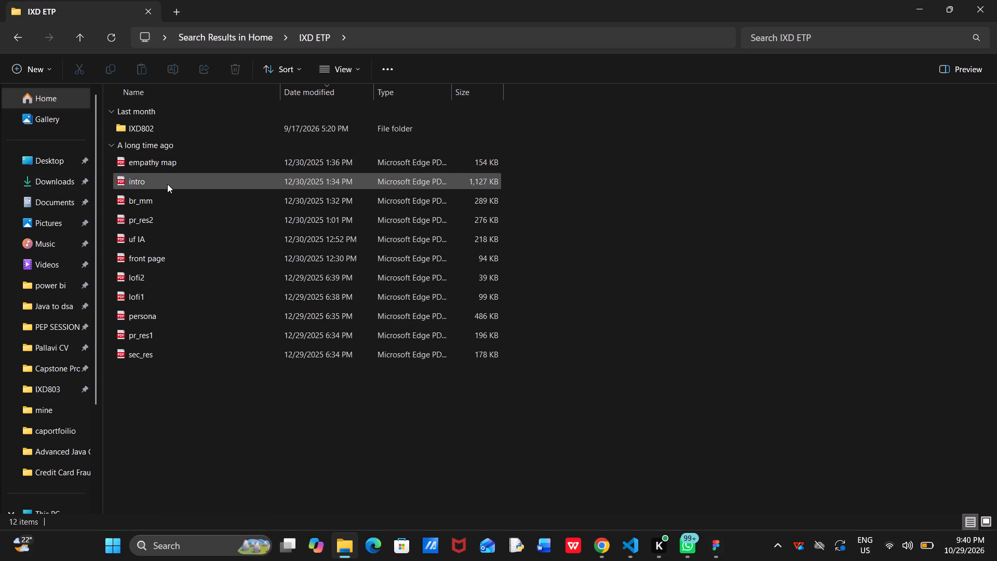
pyautogui.doubleClick(163, 127)
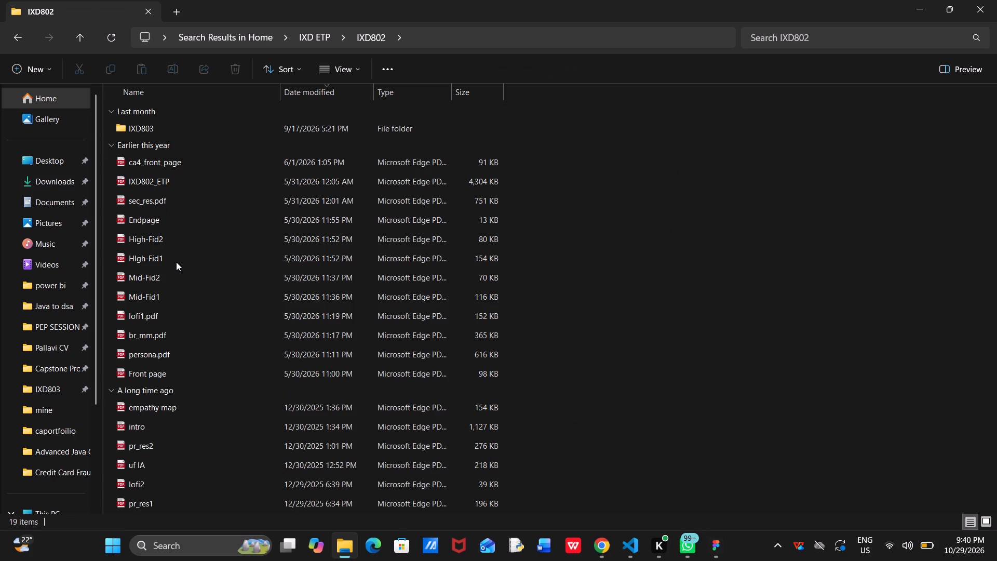
pyautogui.doubleClick(158, 179)
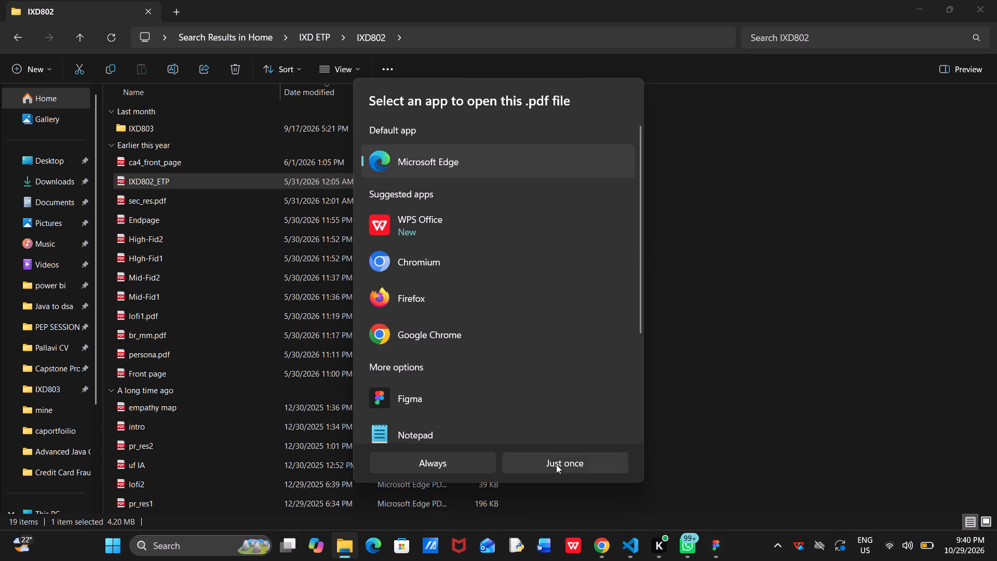
pyautogui.click(556, 464)
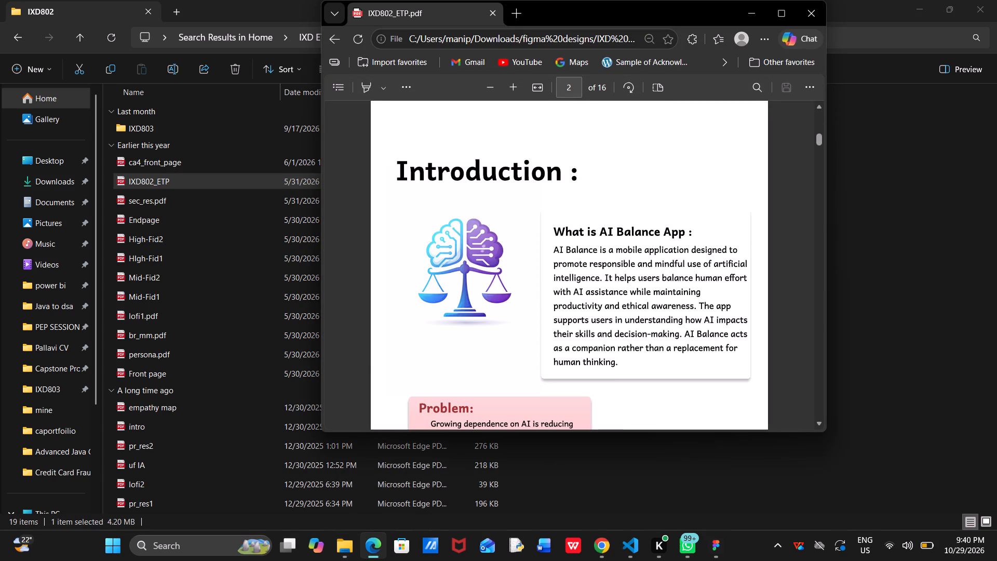
# Review the IXD802_ETP report's research, persona, empathy mapping, brainstorming, user flow and information architecture pages, and return to File Explorer.
pyautogui.scroll(-5, 645, 325)
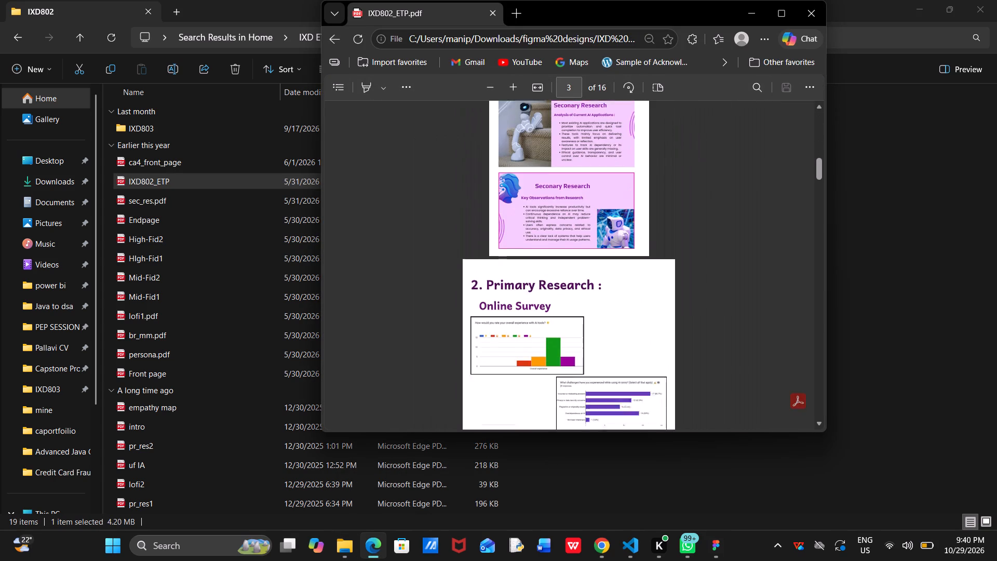
pyautogui.scroll(-7, 645, 325)
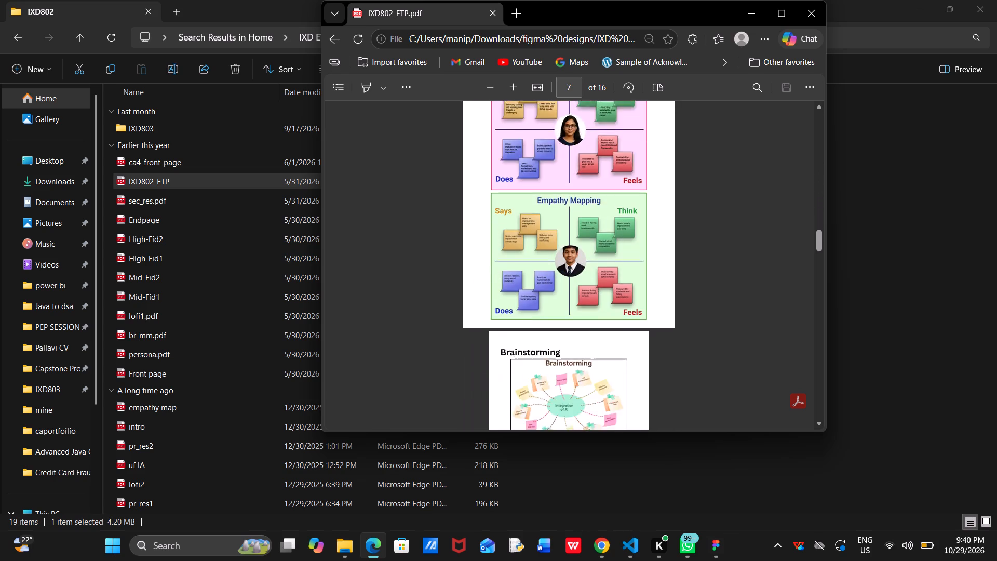
pyautogui.scroll(2, 645, 325)
pyautogui.scroll(-1, 645, 325)
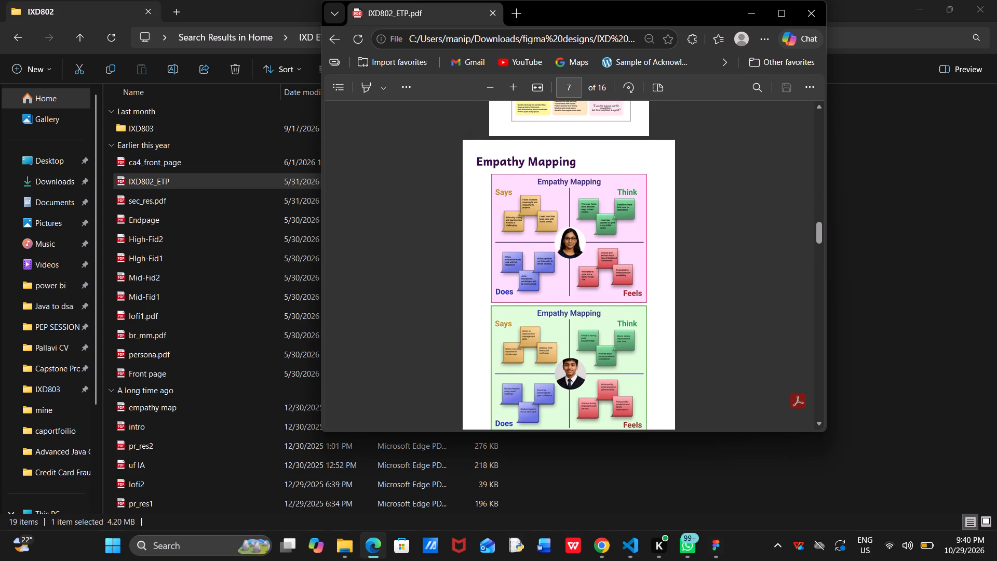
pyautogui.scroll(-2, 645, 325)
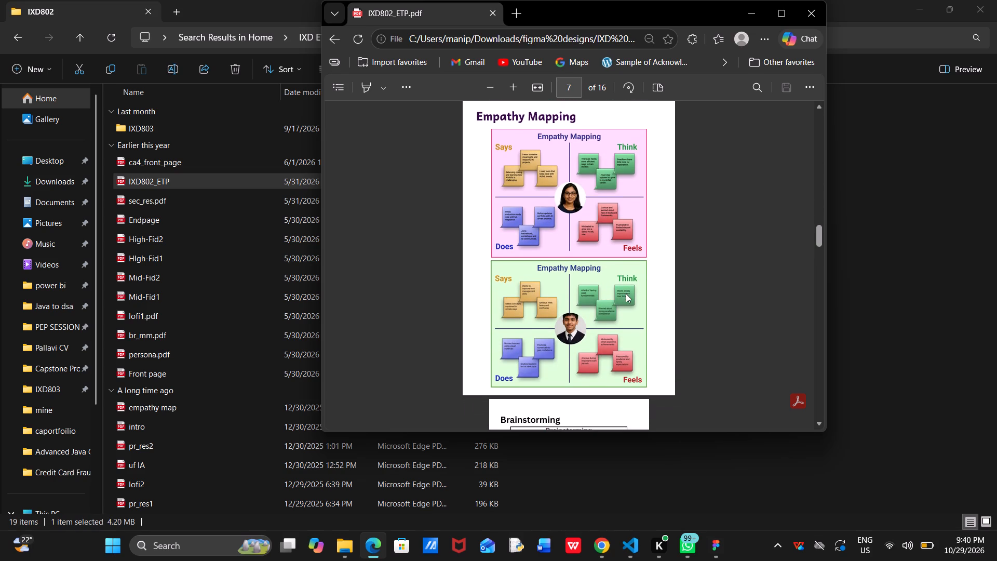
pyautogui.scroll(-2, 626, 293)
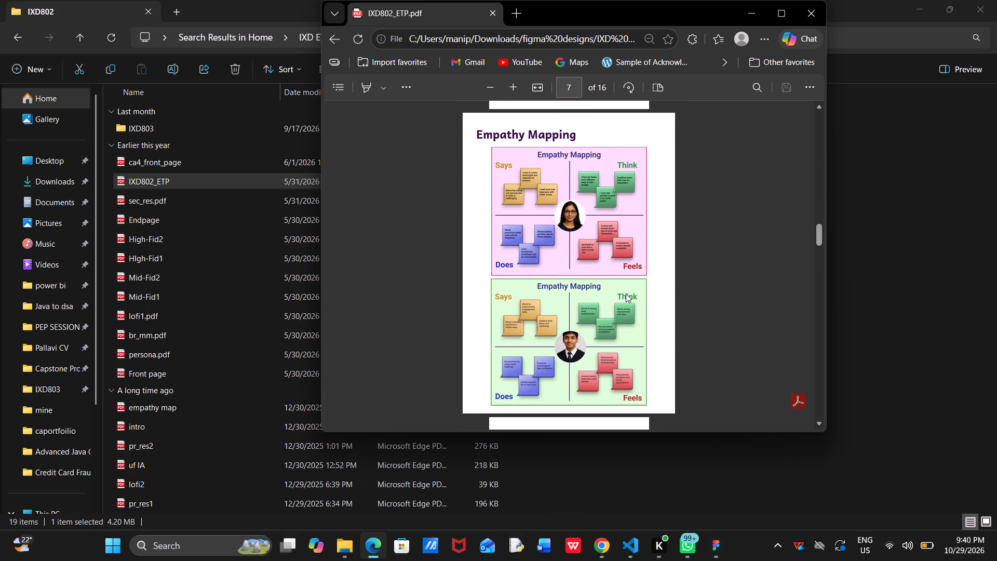
pyautogui.scroll(-4, 626, 293)
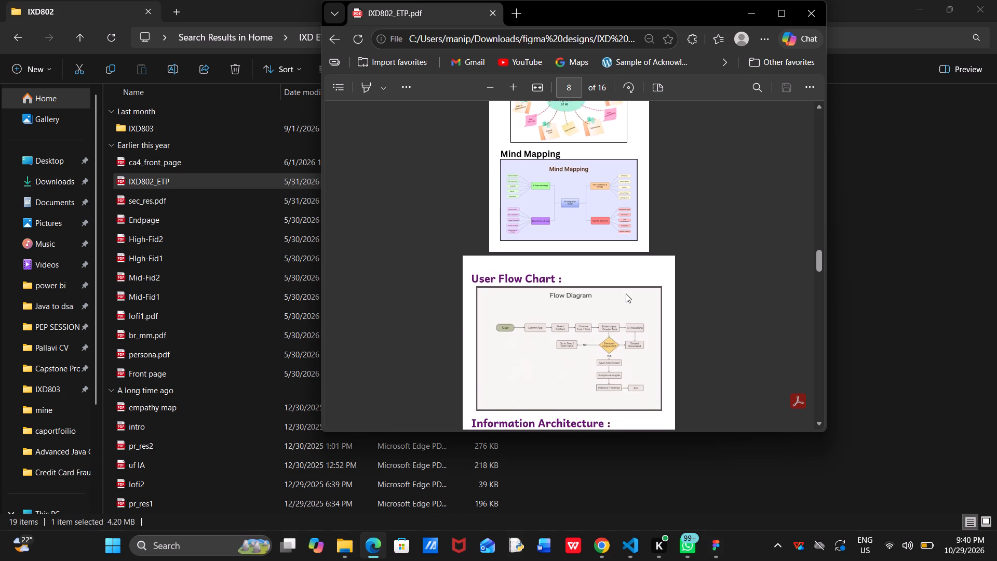
pyautogui.scroll(-4, 626, 293)
pyautogui.scroll(1, 626, 293)
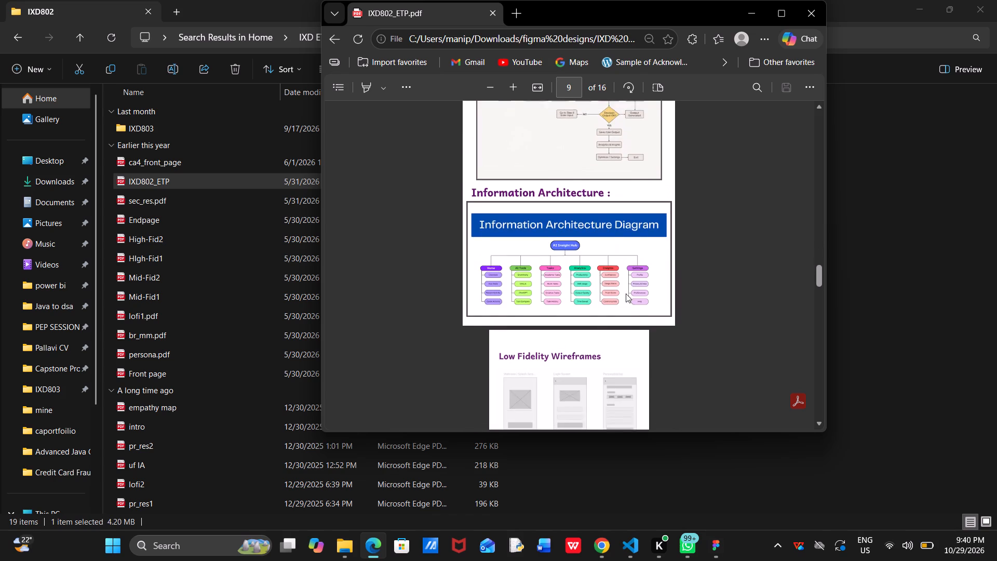
pyautogui.scroll(4, 626, 293)
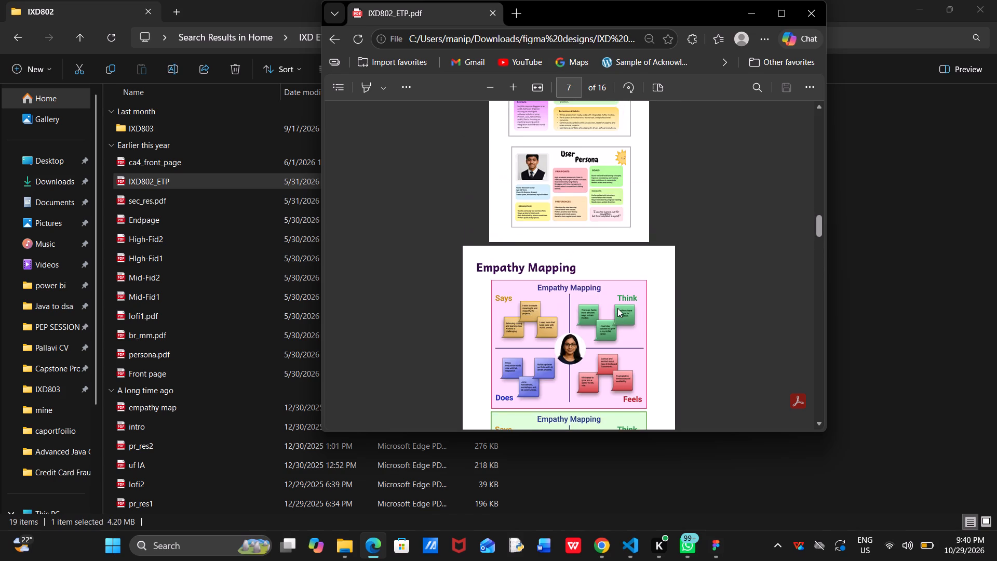
pyautogui.scroll(1, 617, 308)
pyautogui.scroll(4, 594, 245)
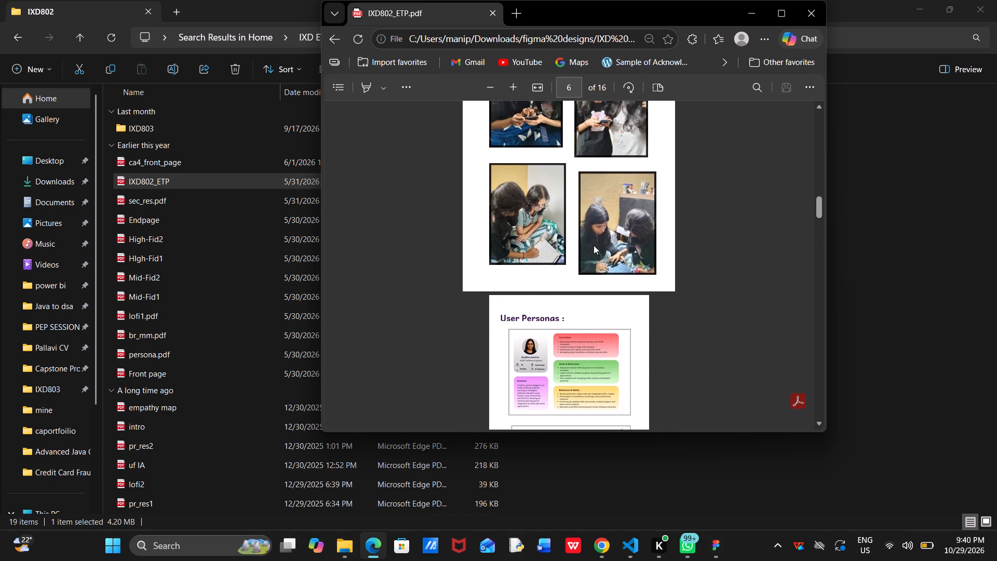
pyautogui.scroll(1, 594, 245)
pyautogui.scroll(-1, 594, 245)
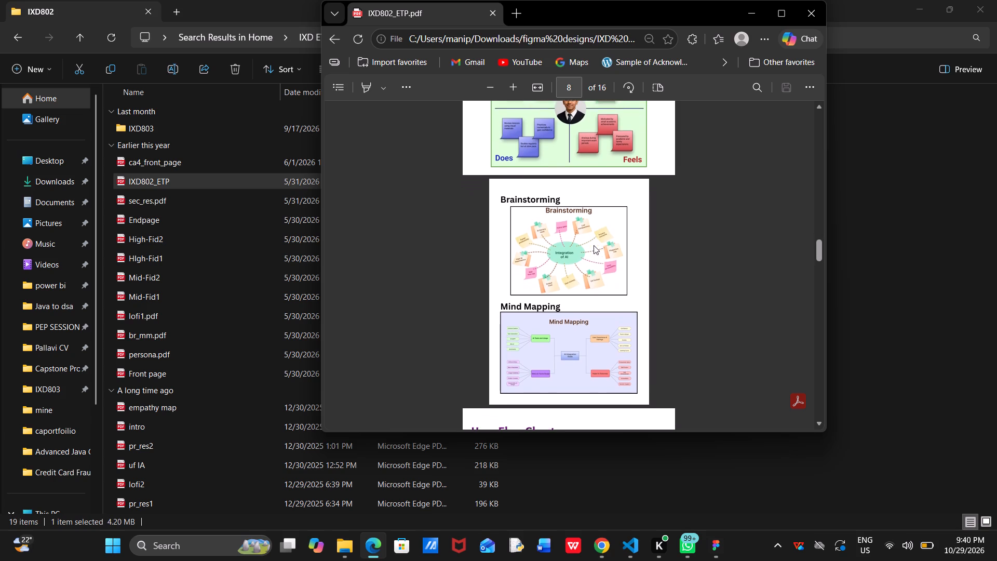
pyautogui.click(904, 310)
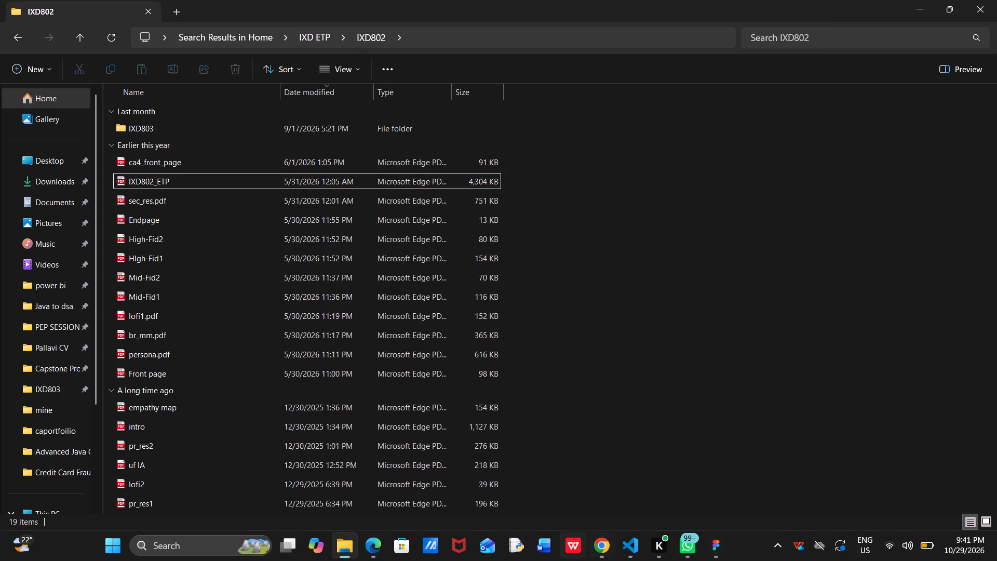
# Switch to Chrome and open ChatGPT.
pyautogui.click(721, 558)
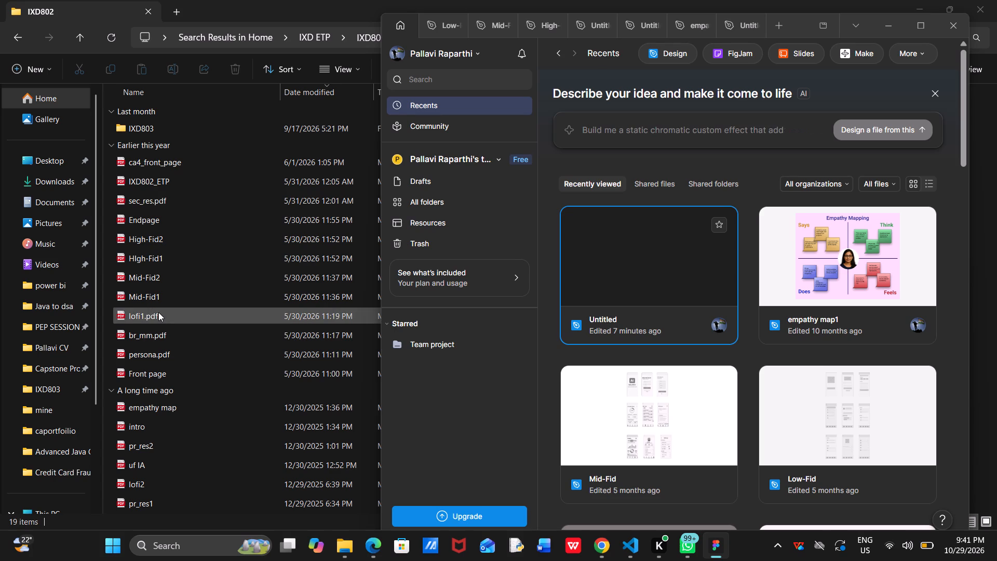
pyautogui.click(595, 556)
pyautogui.write('chatg')
pyautogui.press('Return')
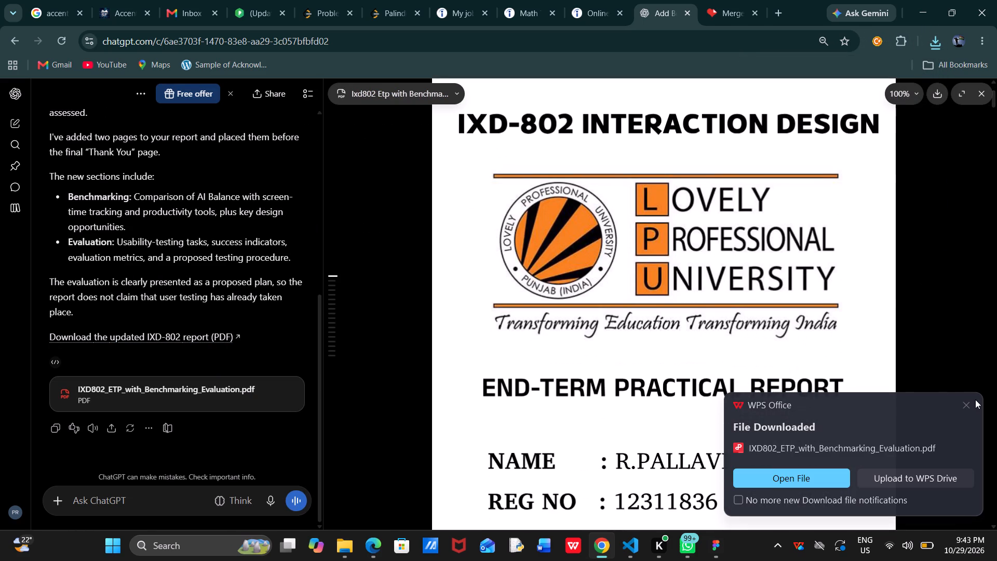
pyautogui.click(973, 409)
pyautogui.scroll(-2, 725, 390)
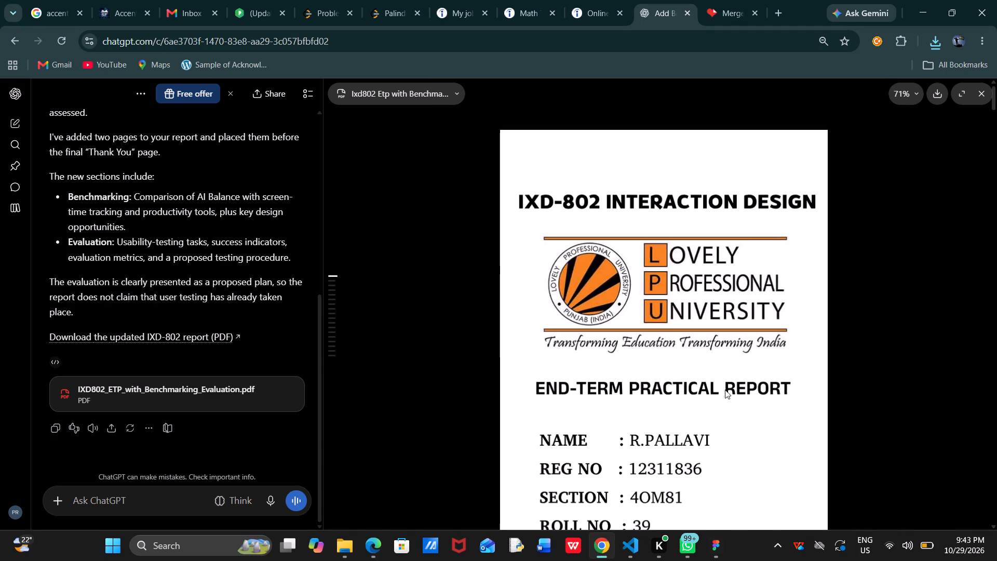
pyautogui.scroll(-18, 725, 390)
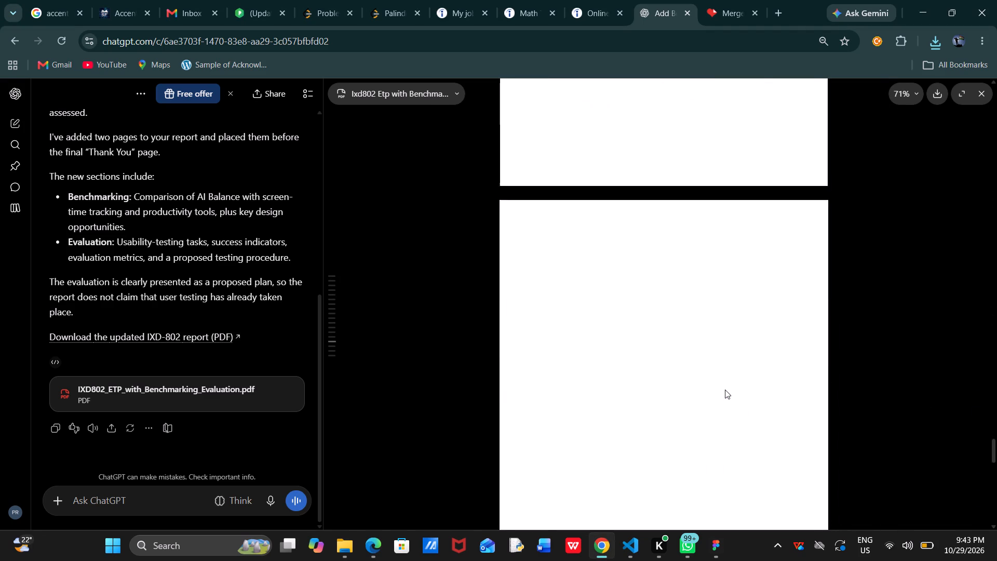
pyautogui.scroll(-7, 725, 390)
pyautogui.scroll(2, 697, 349)
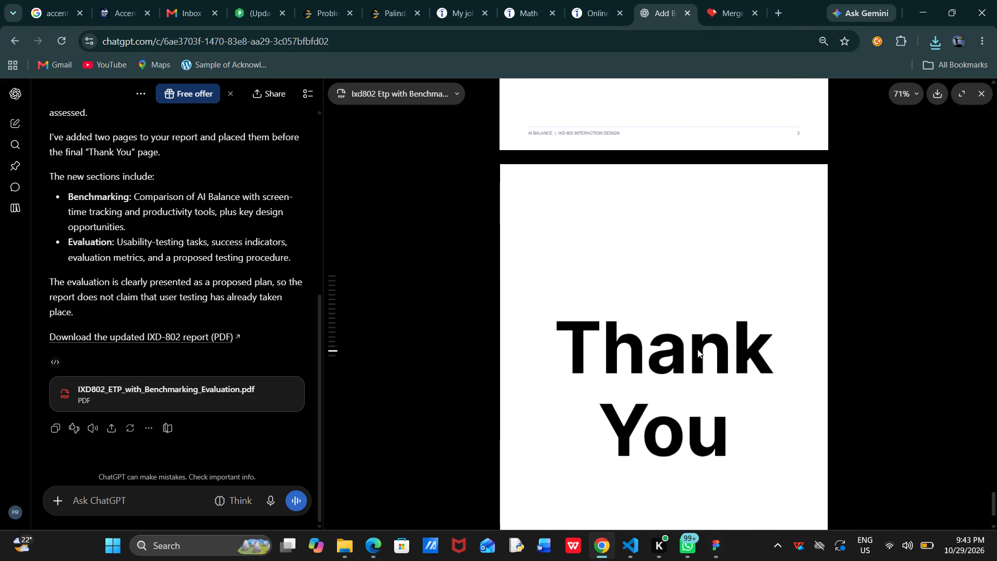
pyautogui.scroll(4, 697, 349)
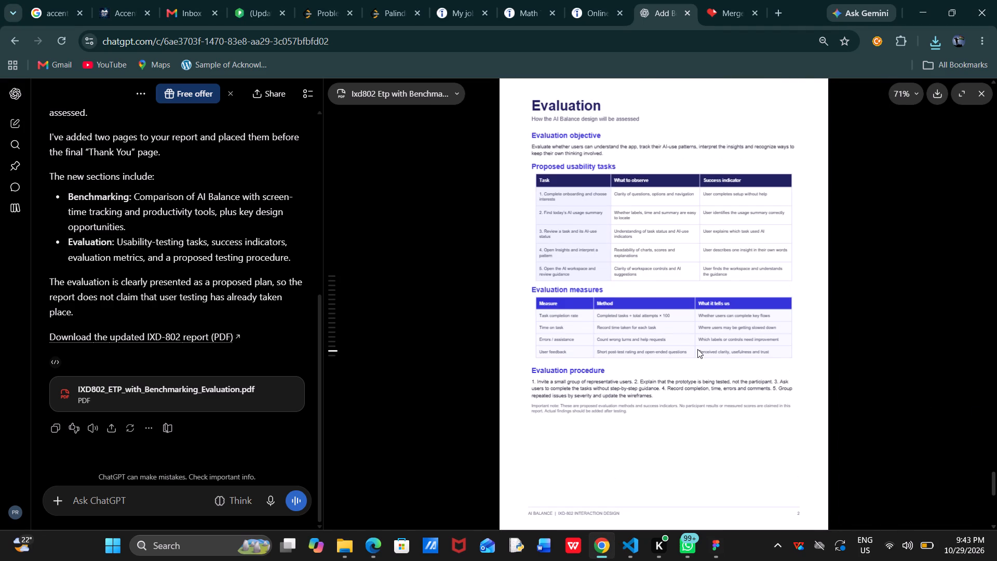
pyautogui.scroll(5, 697, 349)
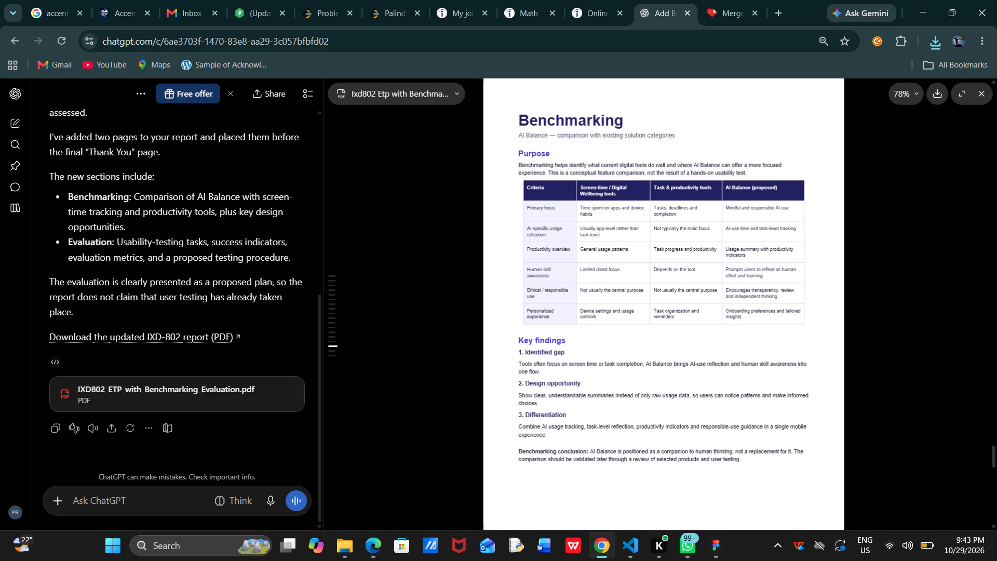
# Search Google for "extract pages from pdf" in a new browser tab and open iLovePDF's Split PDF page.
pyautogui.click(778, 16)
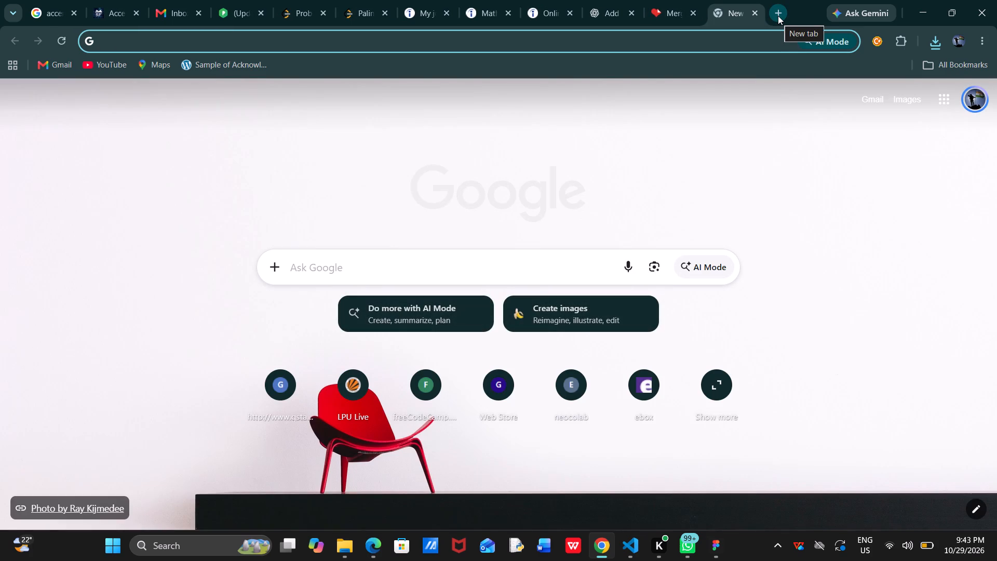
pyautogui.press('e')
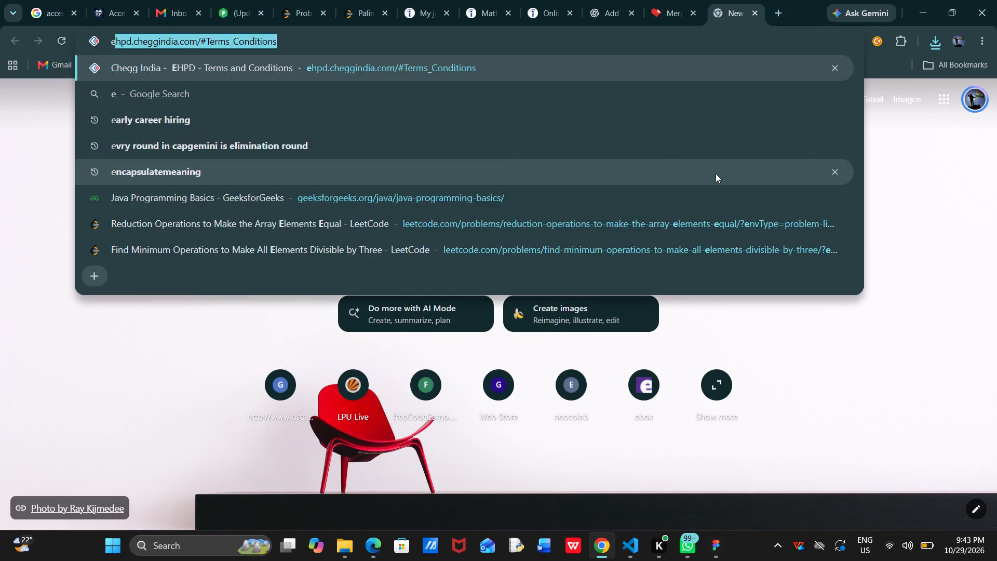
pyautogui.write('xtract')
pyautogui.press('space')
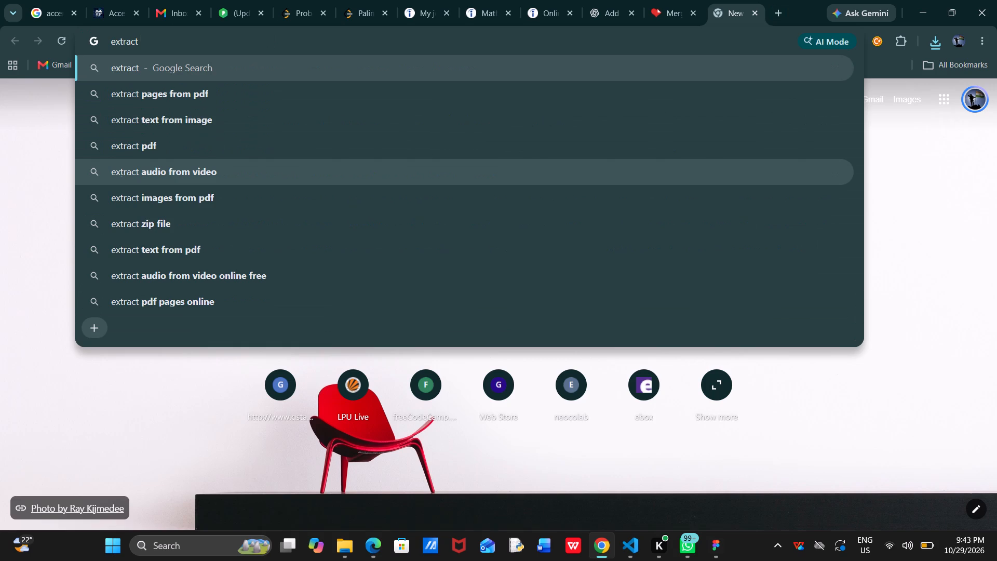
pyautogui.click(330, 104)
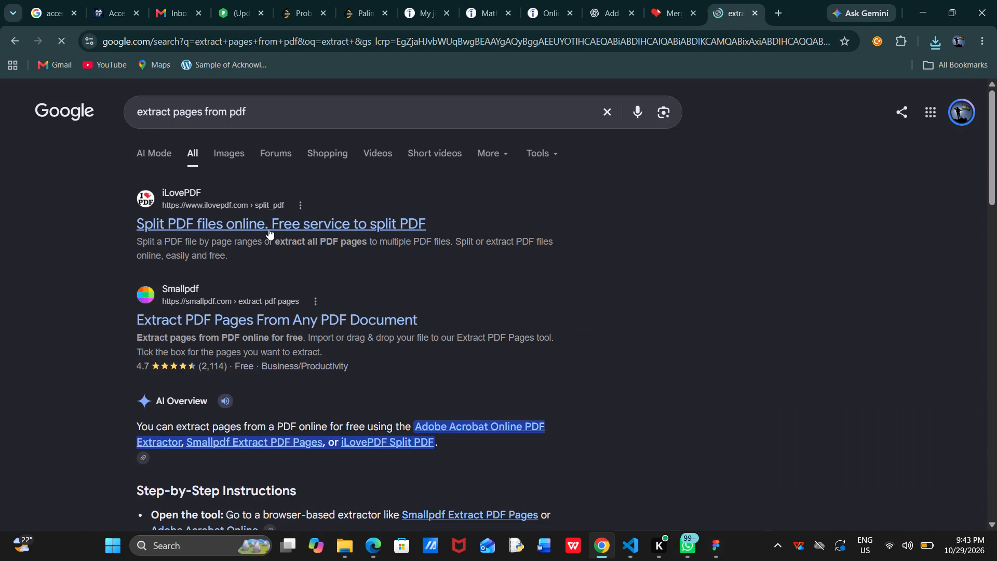
pyautogui.click(270, 228)
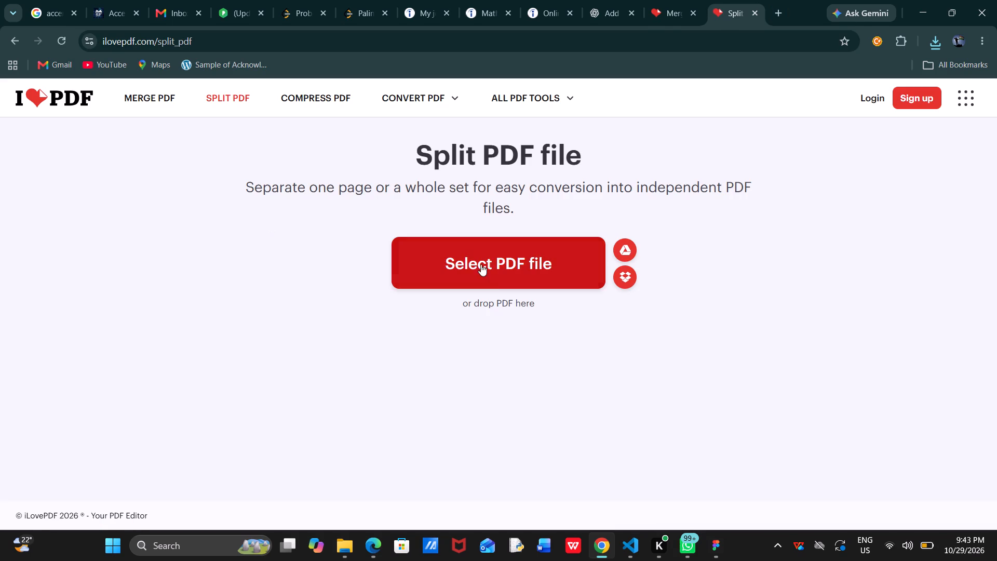
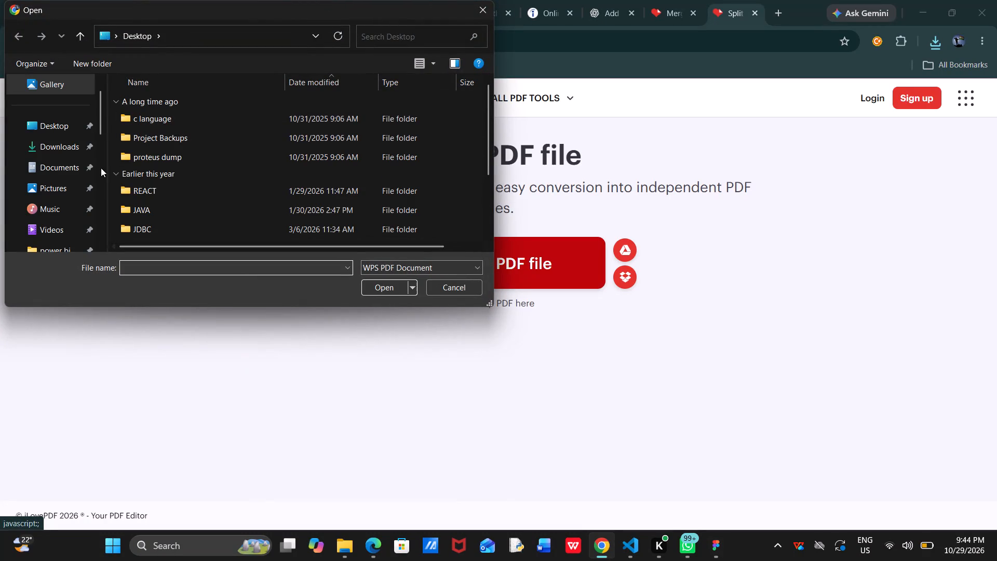
# Load IXD802_ETP_with_Benchmarking_Evaluation from Downloads into the Split PDF tool and preview its first page enlarged.
pyautogui.click(55, 152)
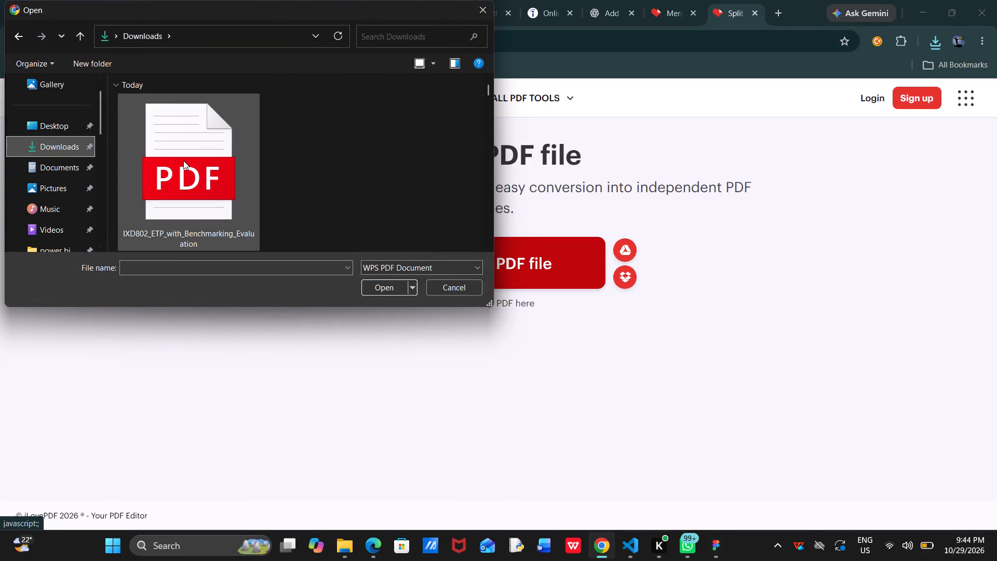
pyautogui.doubleClick(183, 161)
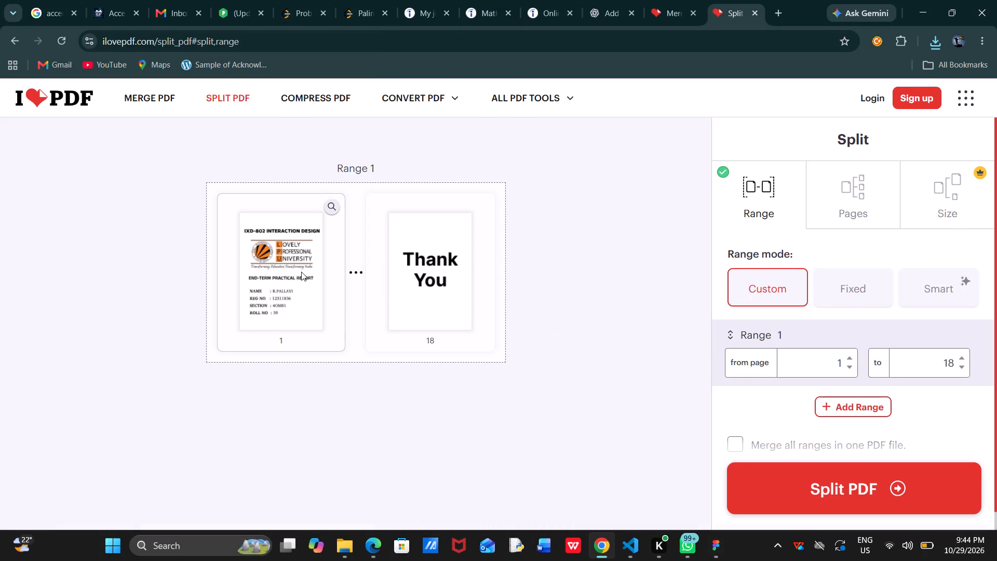
pyautogui.click(354, 274)
pyautogui.click(267, 276)
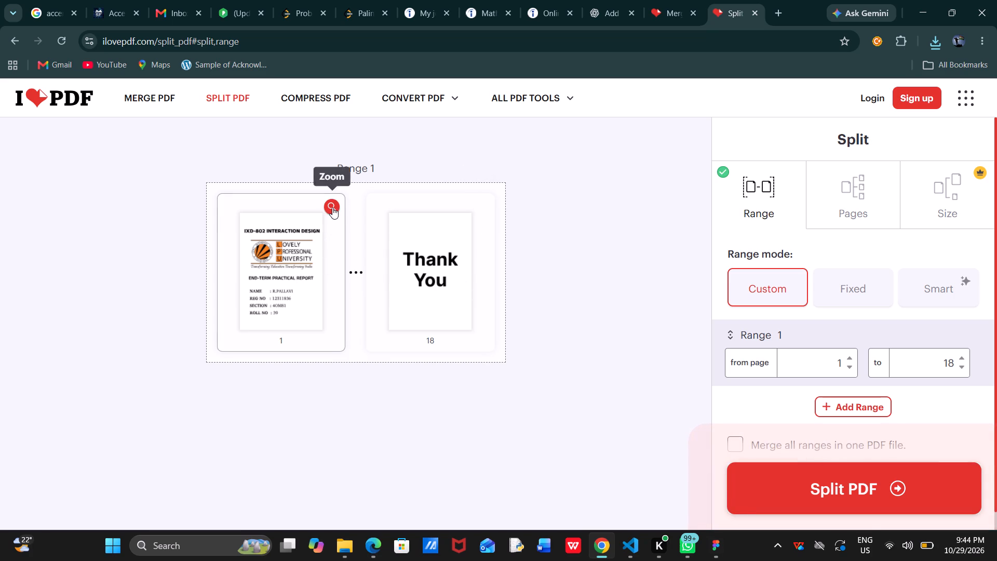
pyautogui.click(332, 207)
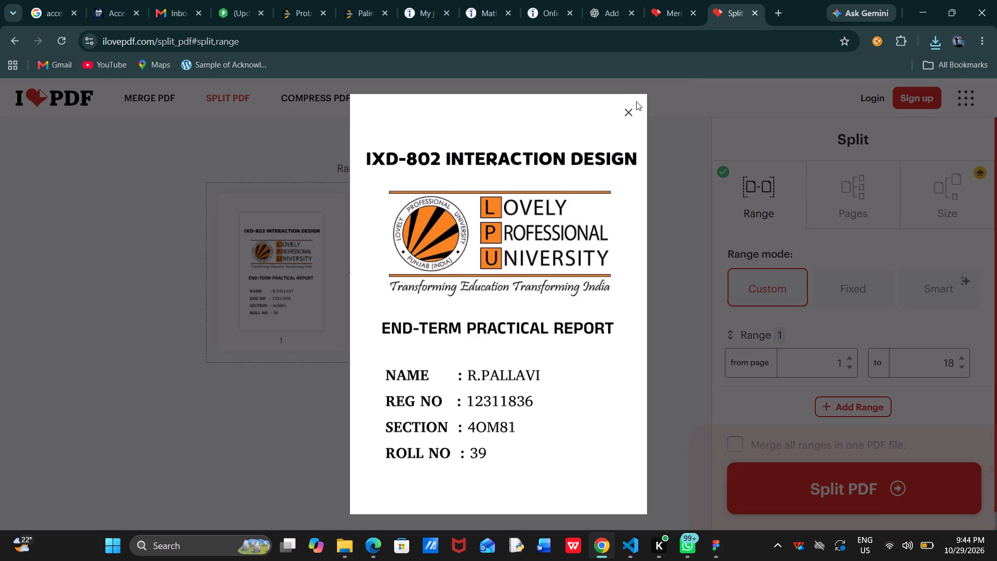
pyautogui.click(625, 112)
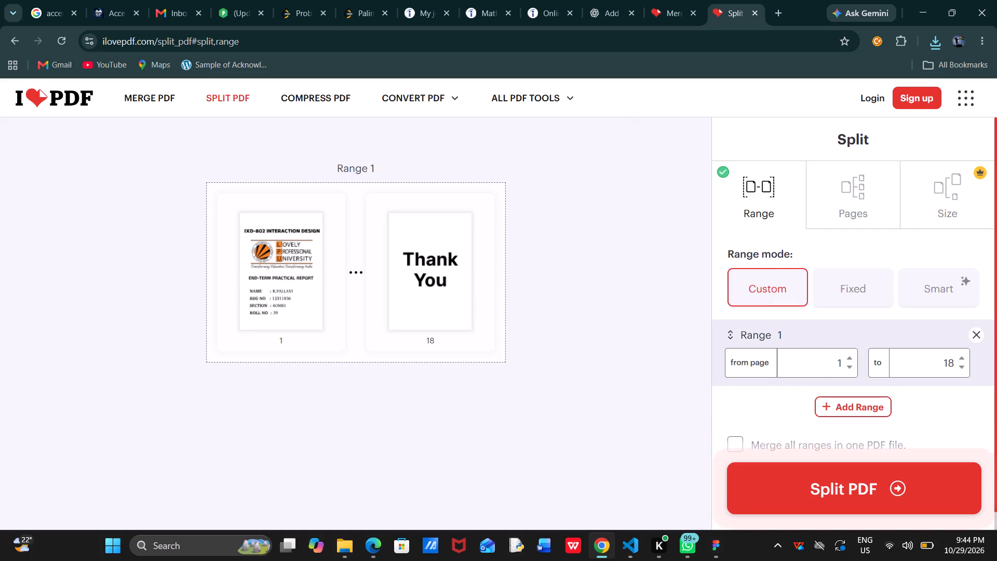
# Set a single custom split range from page 16 to page 17, covering the Benchmarking and Evaluation pages.
pyautogui.click(841, 367)
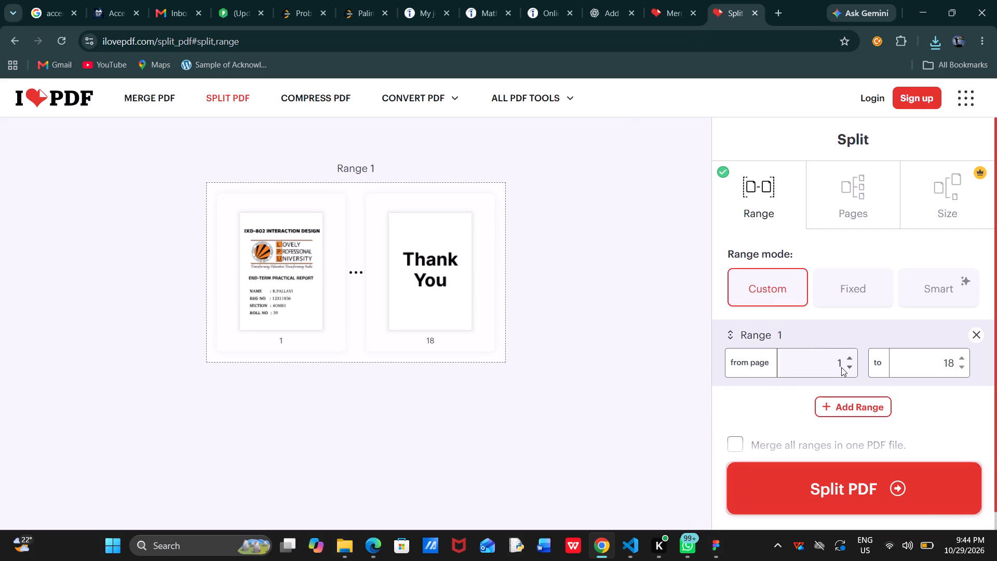
pyautogui.write('16')
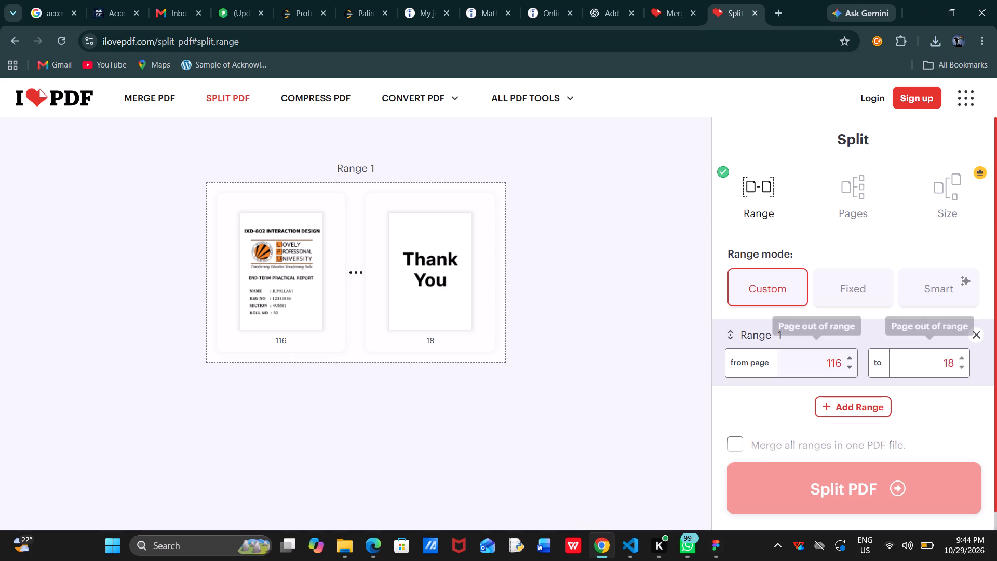
pyautogui.press('Left')
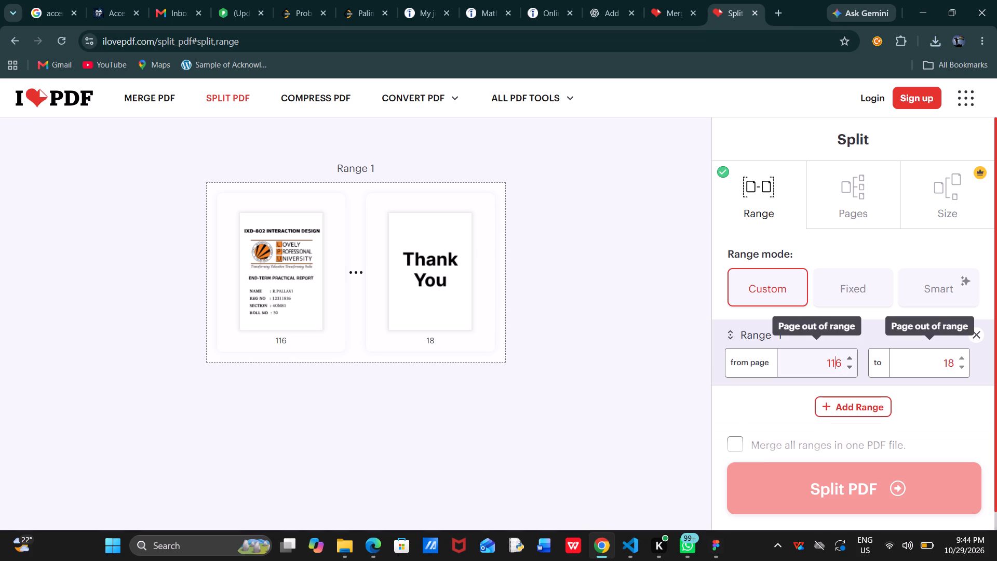
pyautogui.press('BackSpace')
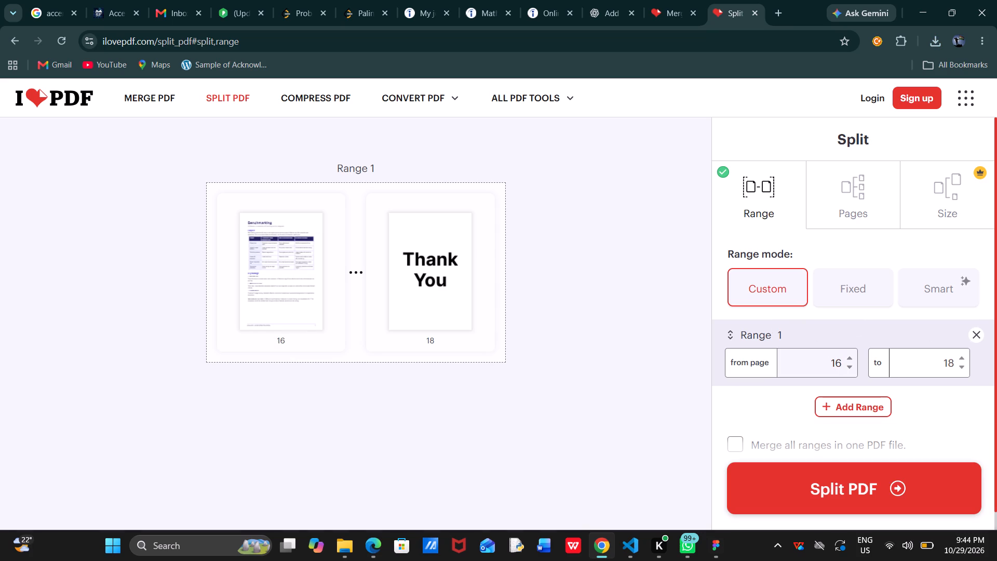
pyautogui.click(948, 364)
pyautogui.press('Delete')
pyautogui.press('7')
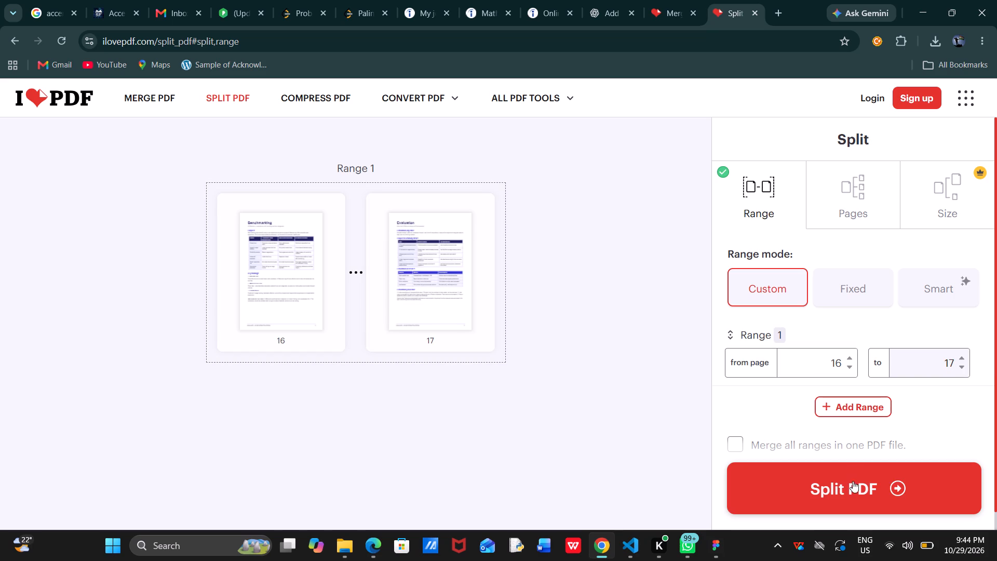
pyautogui.click(852, 405)
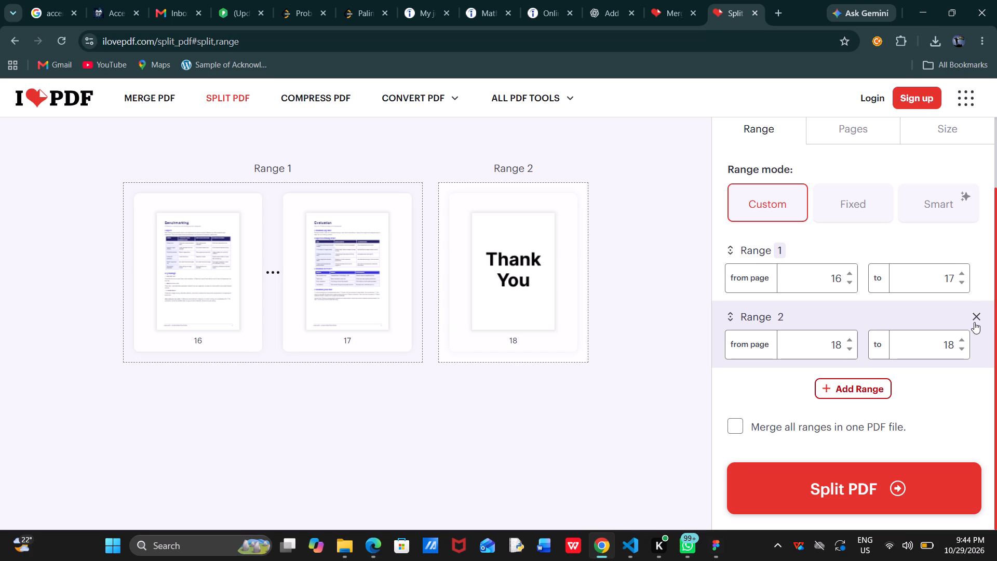
pyautogui.click(976, 320)
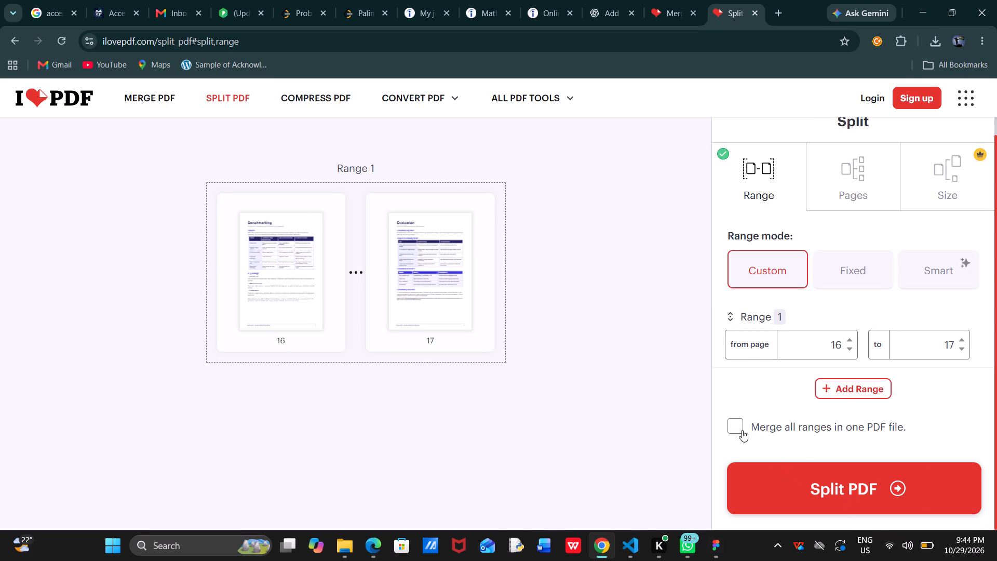
# Split the PDF, download the extracted pages and return to the open Merge PDF page.
pyautogui.click(855, 503)
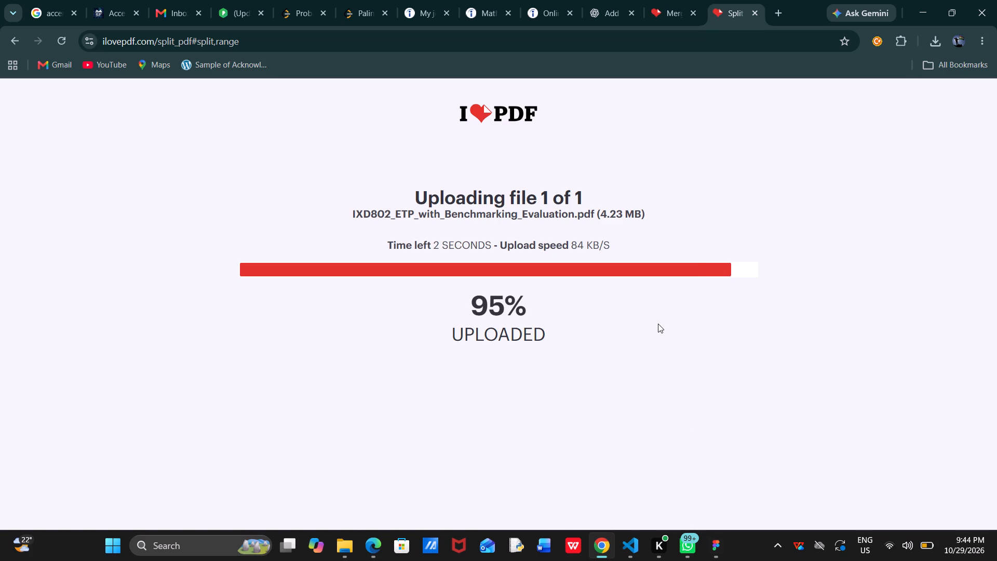
pyautogui.click(673, 3)
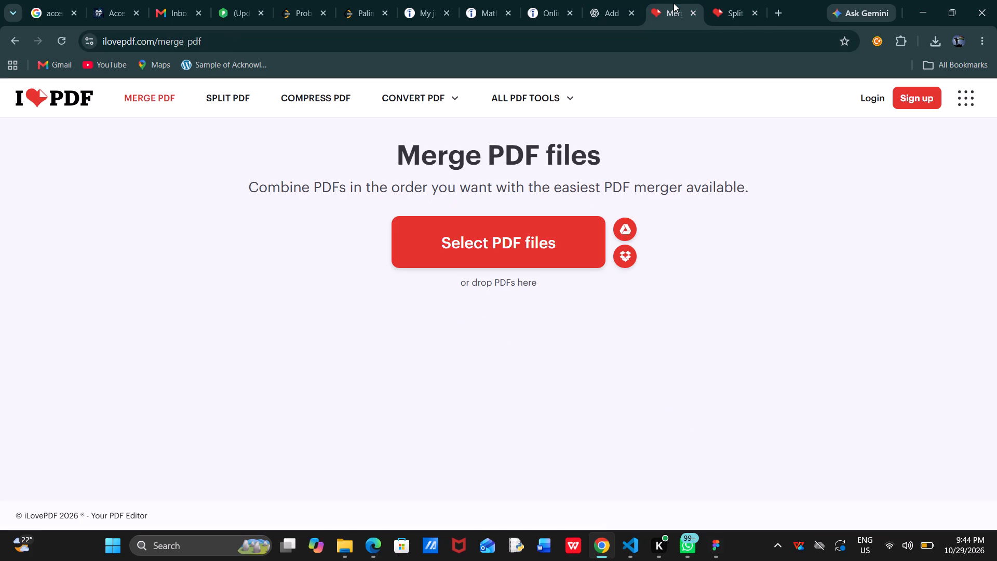
pyautogui.click(730, 3)
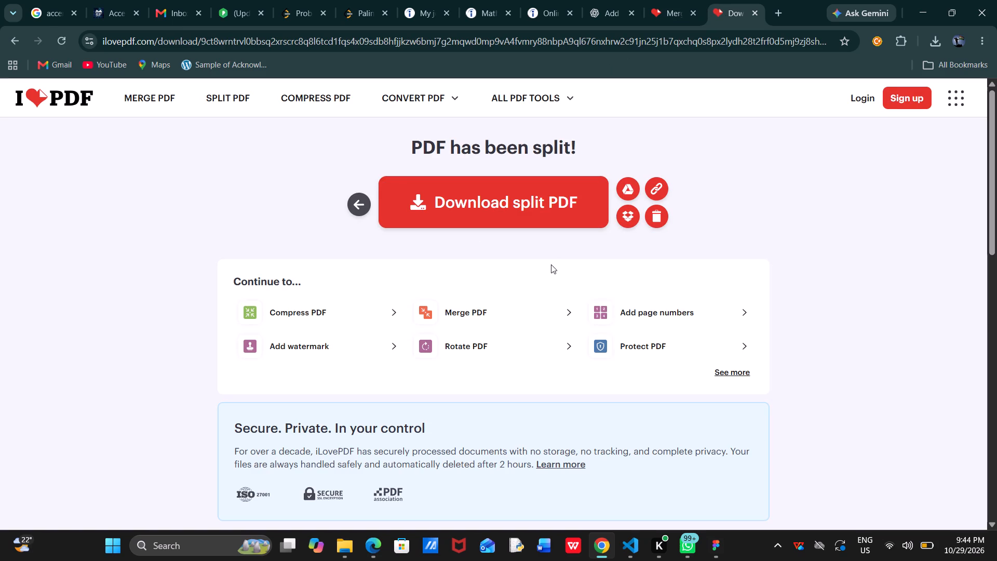
pyautogui.click(530, 223)
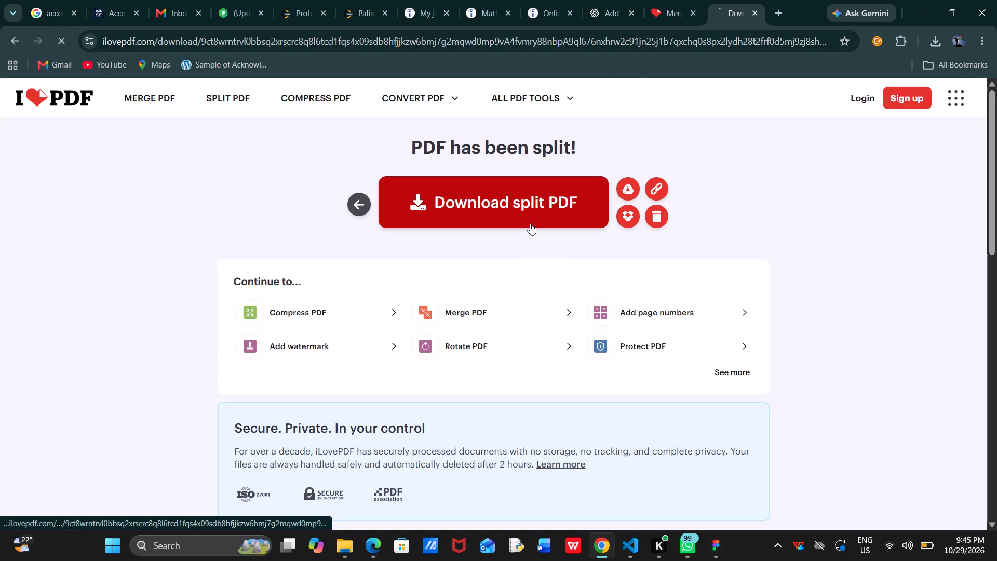
pyautogui.click(652, 16)
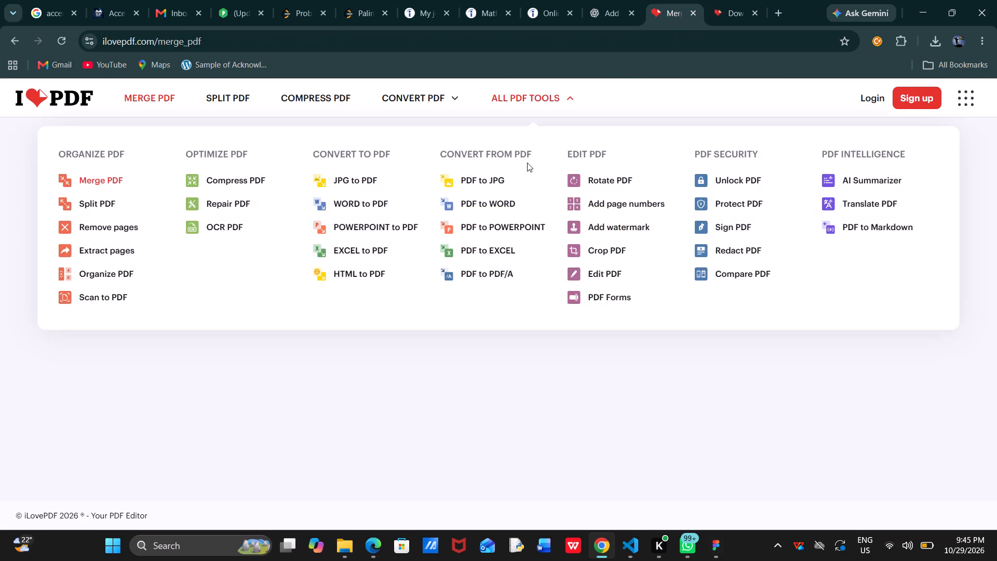
pyautogui.click(471, 389)
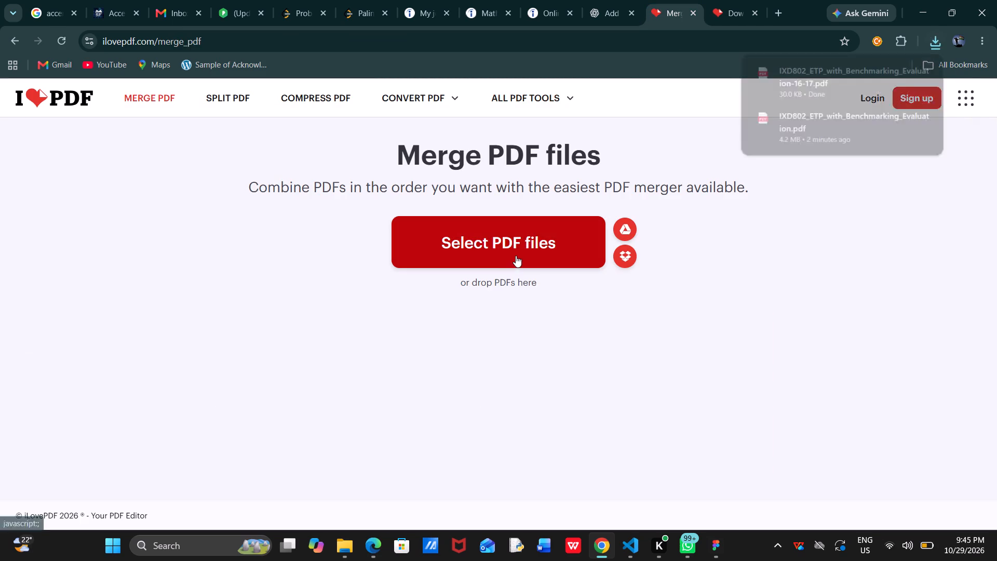
# Switch to Figma to look through the recent design files, and check the IXD802 folder's contents in File Explorer.
pyautogui.click(716, 555)
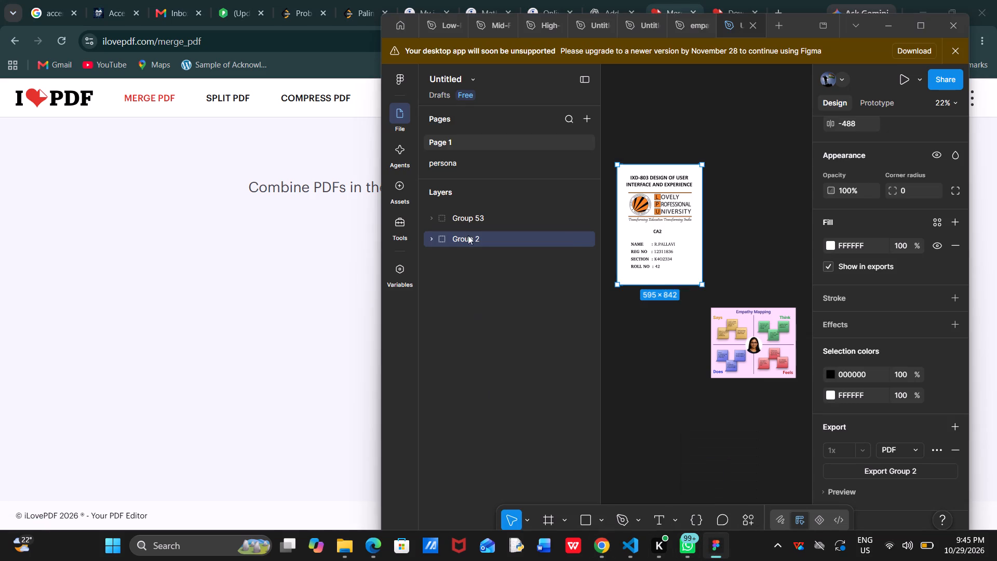
pyautogui.click(758, 236)
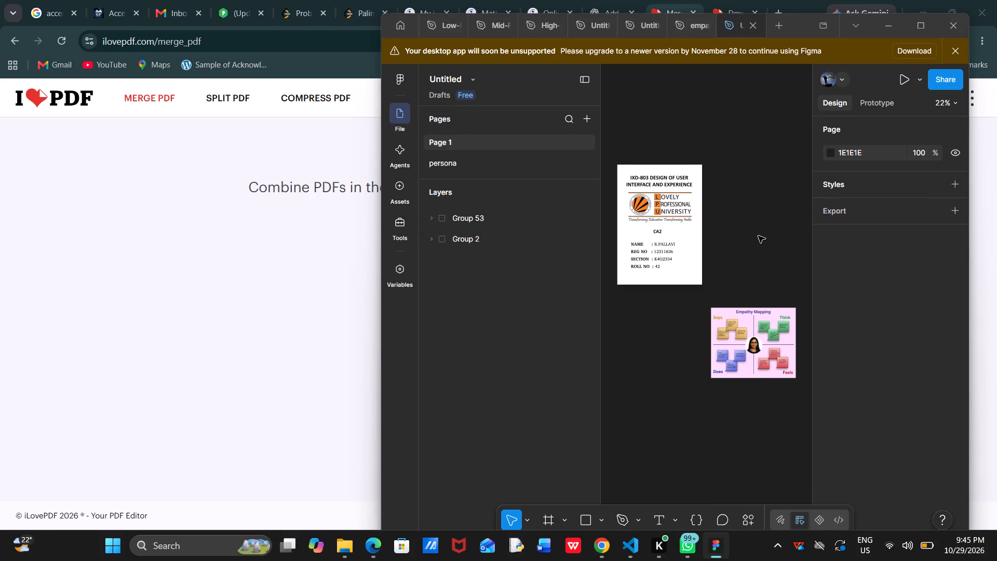
pyautogui.hotkey('ctrl', 'o')
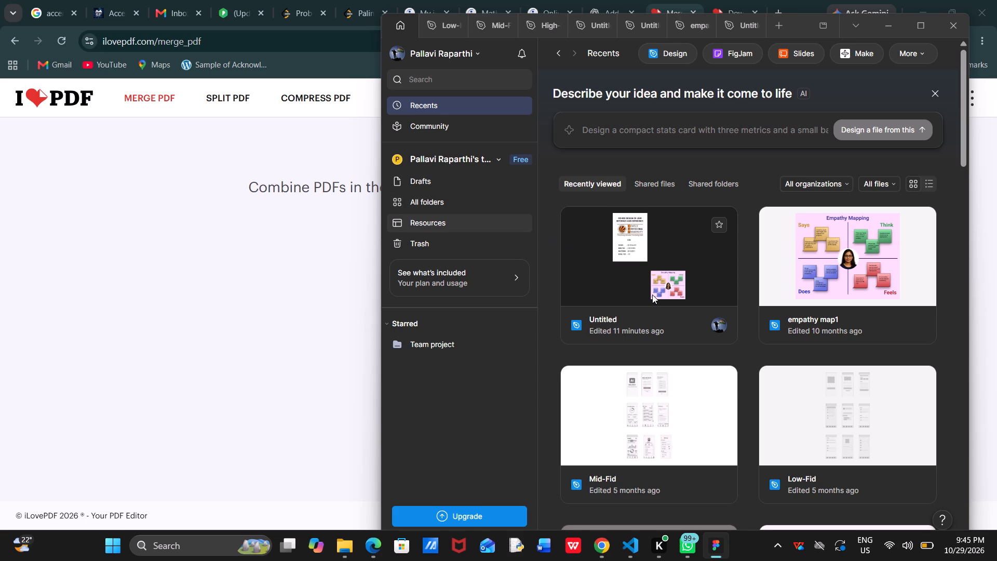
pyautogui.scroll(-2, 652, 295)
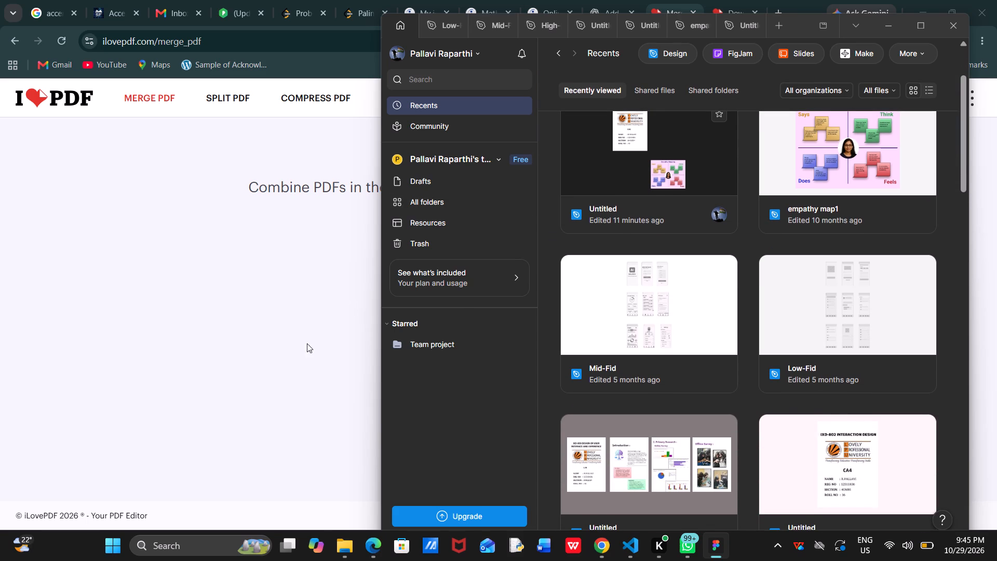
pyautogui.click(350, 560)
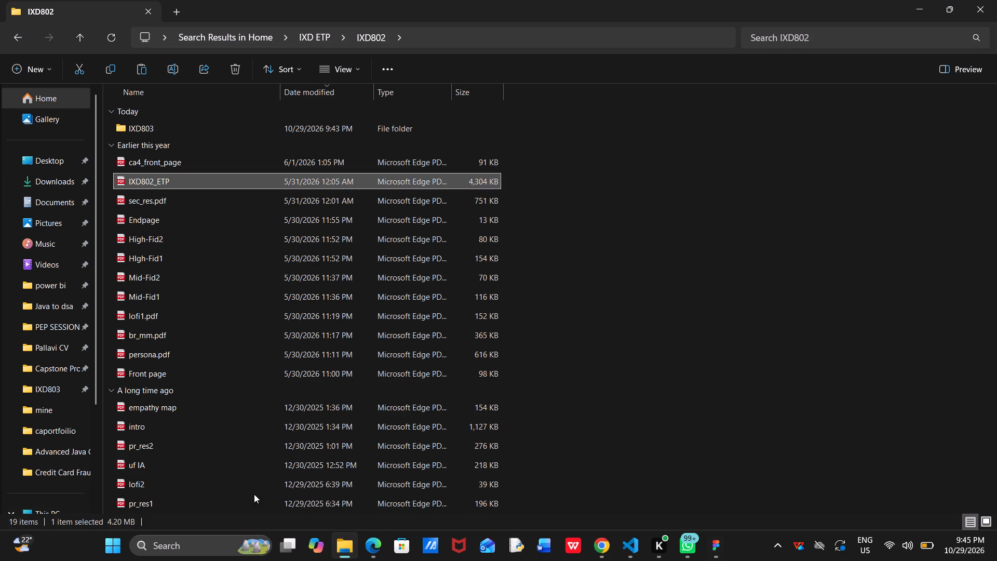
pyautogui.scroll(1, 202, 336)
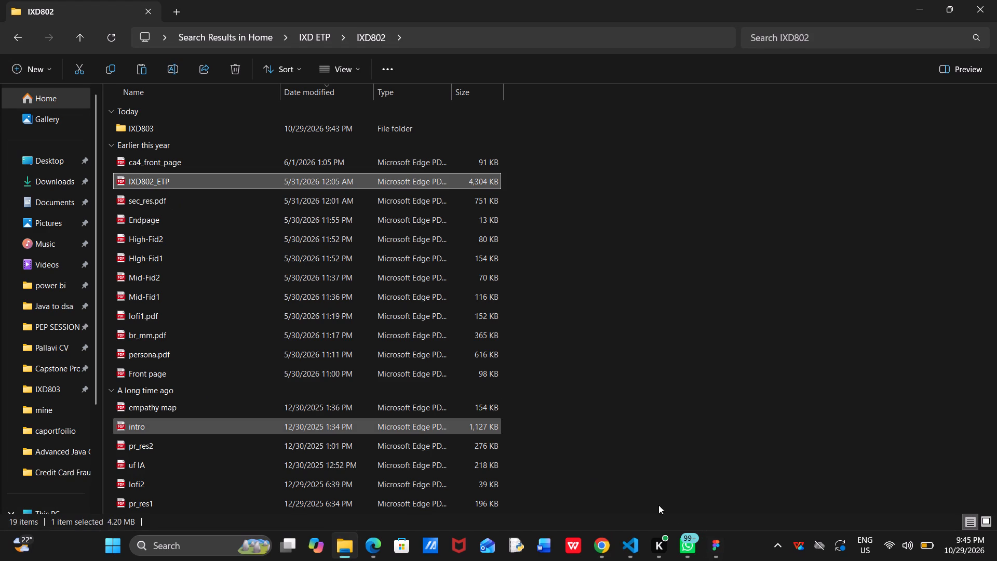
pyautogui.click(709, 552)
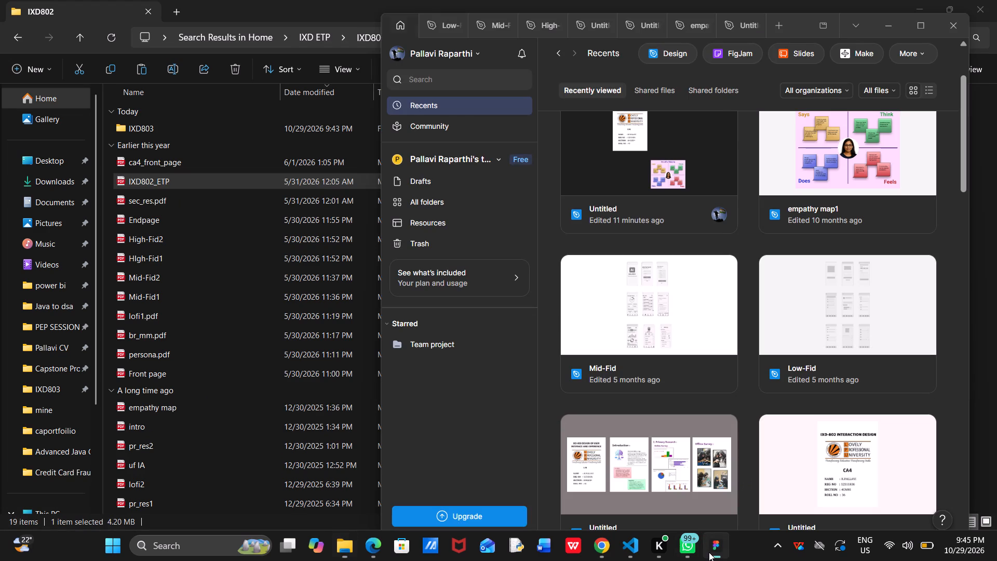
# Switch back to Chrome and load IXD802_ETP_with_Benchmarking_Evaluation-16-17 from Downloads into the Merge PDF tool.
pyautogui.click(600, 549)
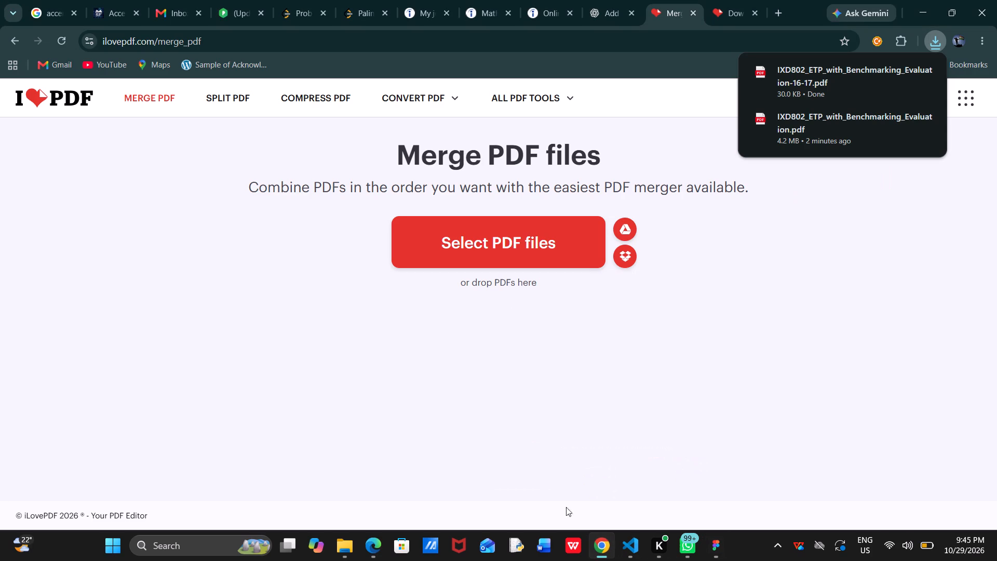
pyautogui.click(514, 228)
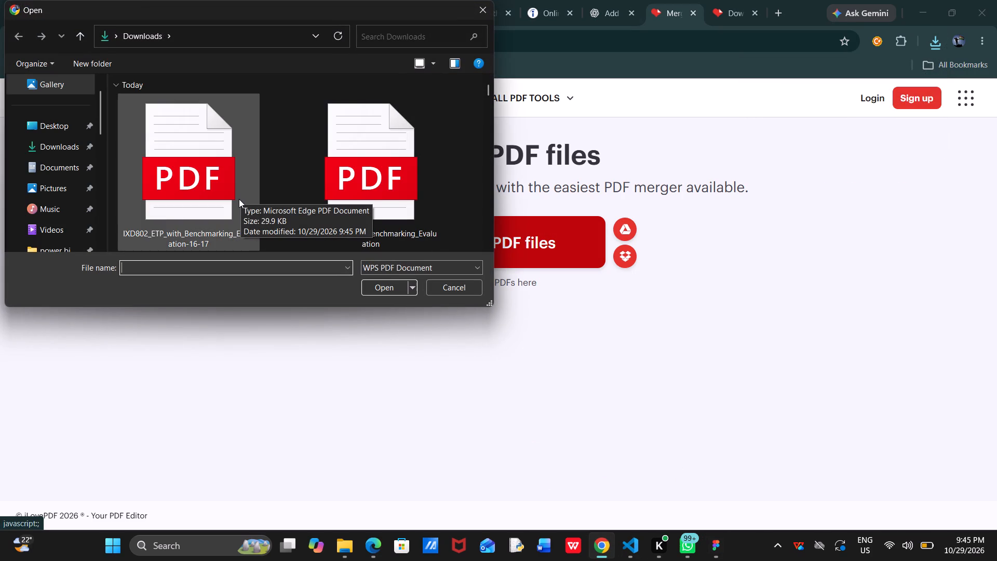
pyautogui.doubleClick(239, 199)
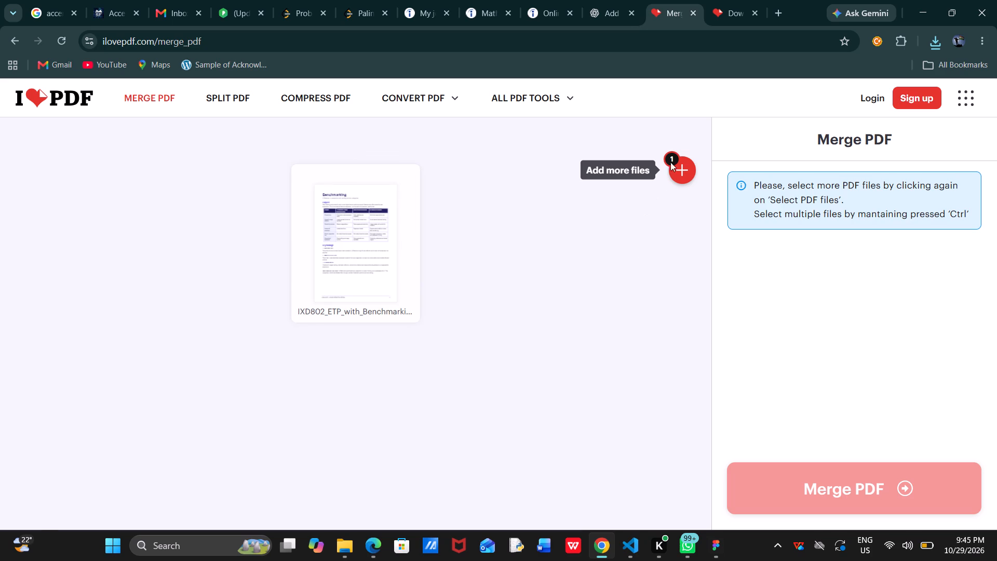
# Add ca2_front from the IXD803 folder to the files being merged.
pyautogui.click(683, 168)
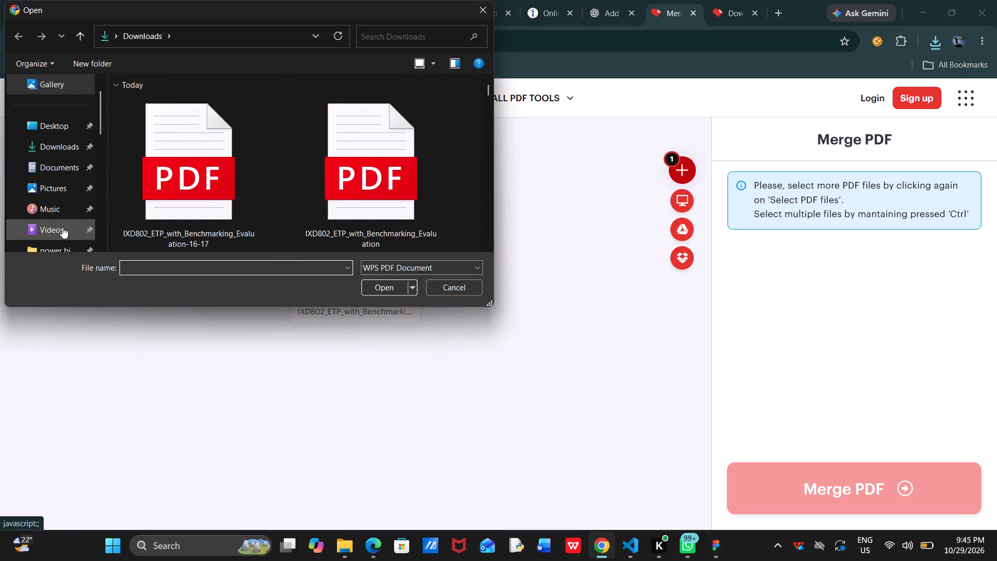
pyautogui.scroll(-1, 62, 227)
pyautogui.click(62, 161)
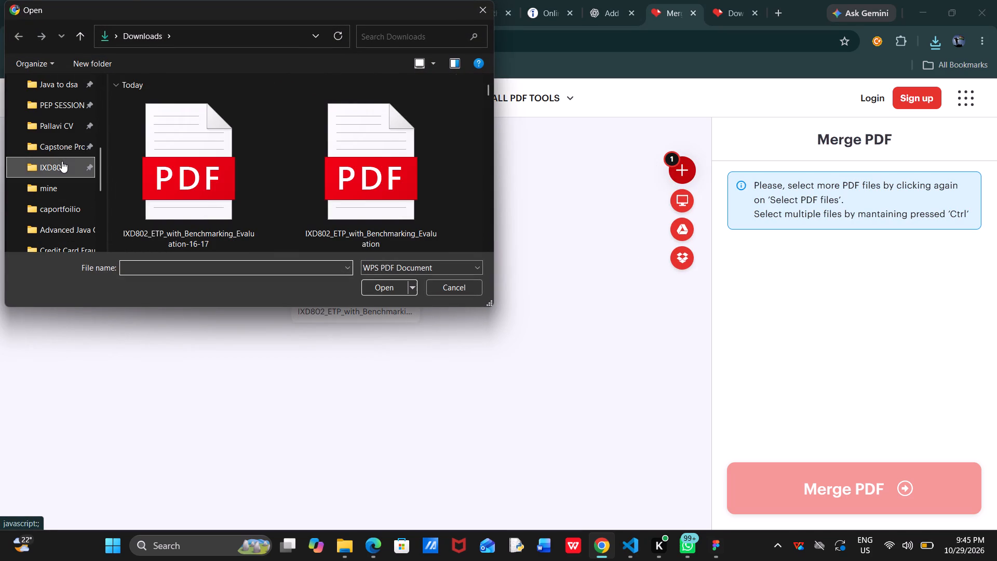
pyautogui.scroll(-1, 195, 185)
pyautogui.scroll(1, 195, 185)
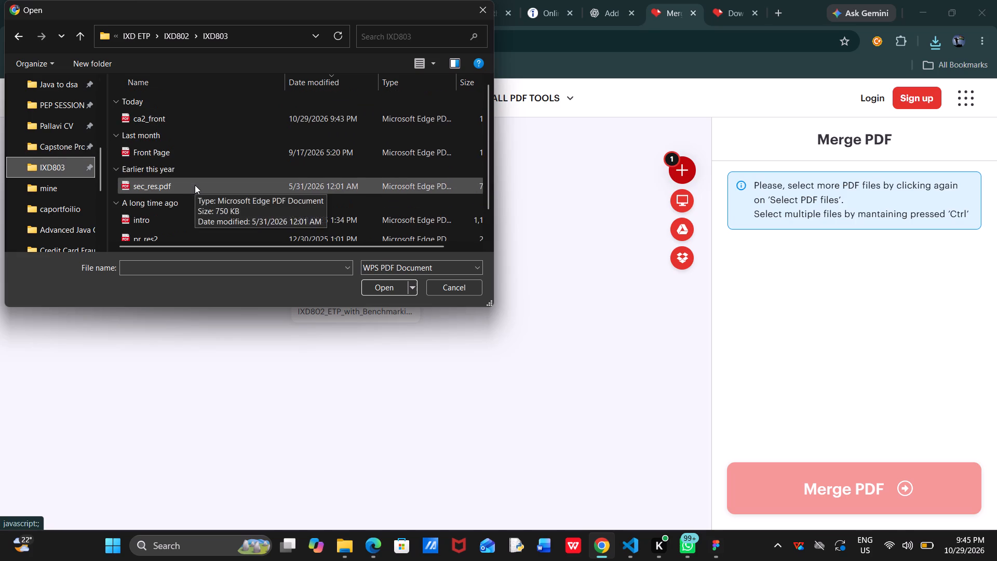
pyautogui.doubleClick(159, 121)
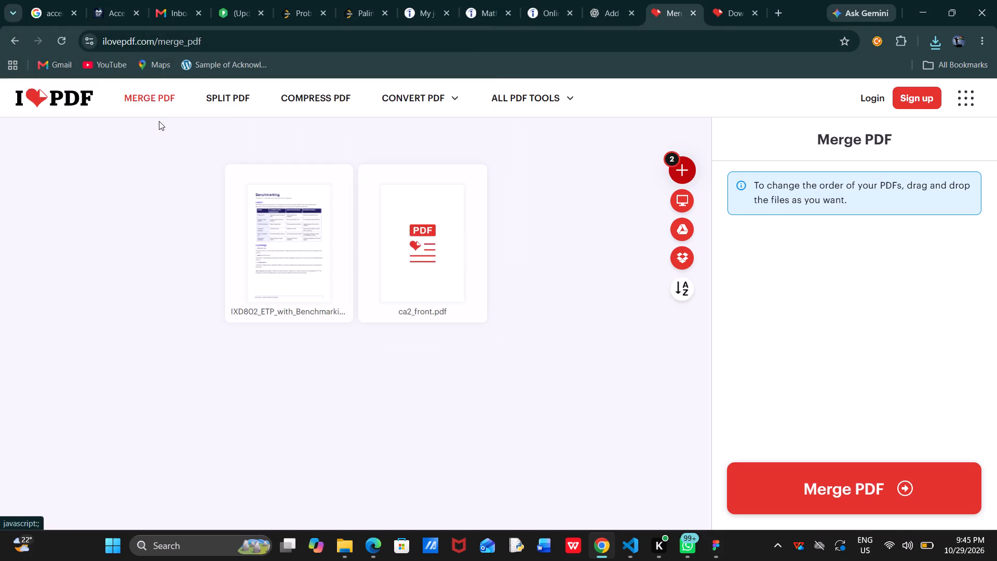
# Add br_mm.pdf and persona.pdf from the IXD802 folder to the files being merged.
pyautogui.click(676, 172)
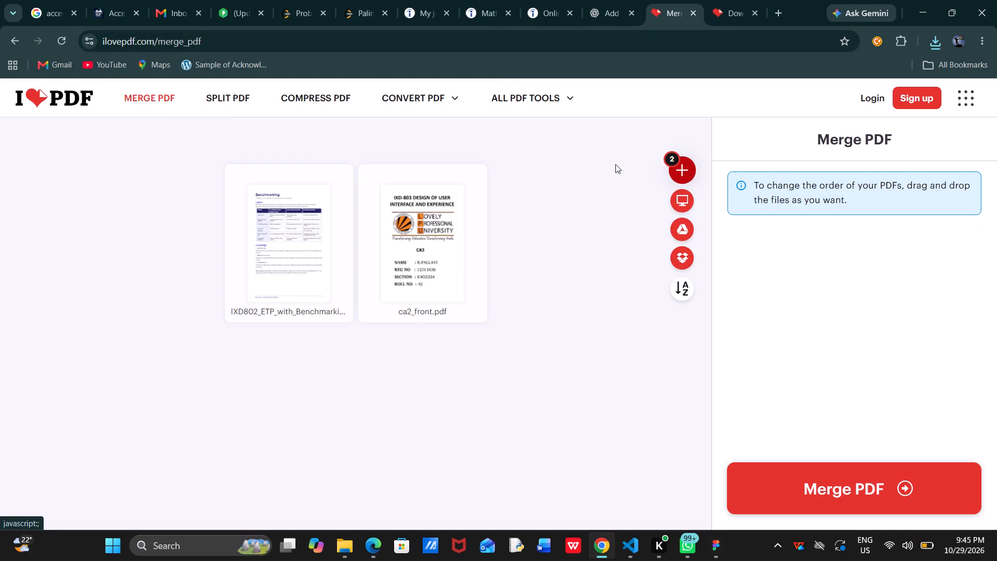
pyautogui.scroll(-2, 154, 184)
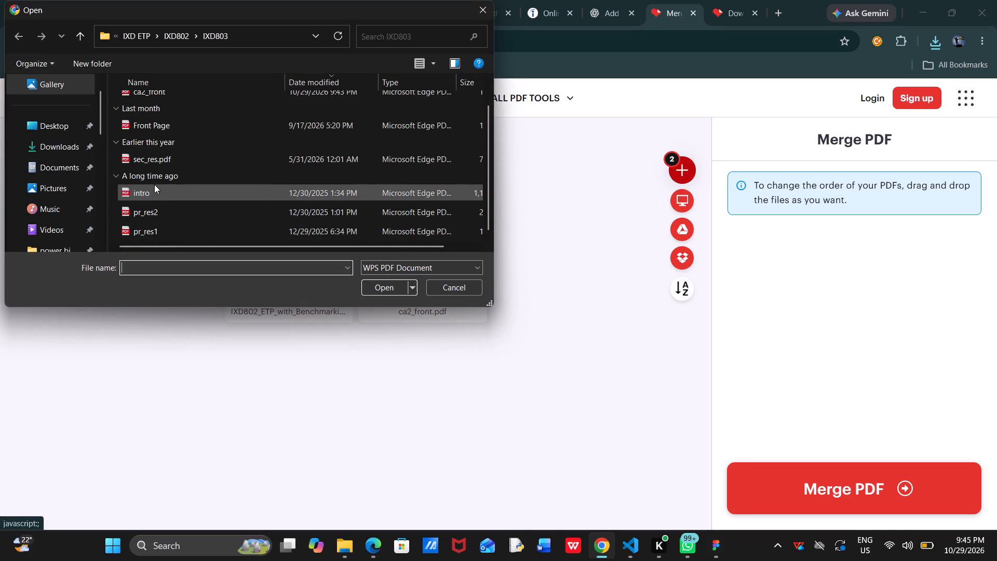
pyautogui.scroll(4, 154, 184)
pyautogui.click(221, 38)
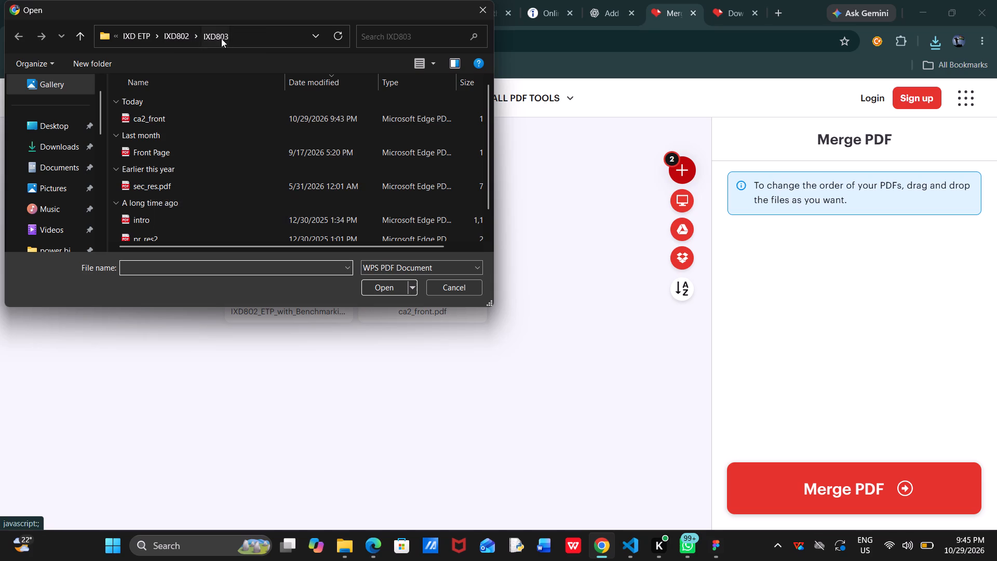
pyautogui.click(181, 39)
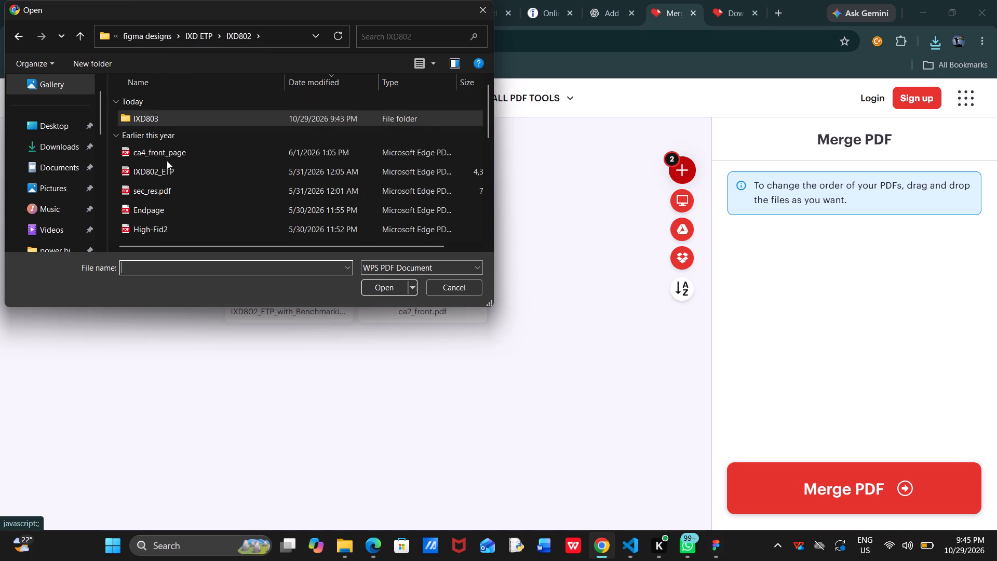
pyautogui.scroll(-1, 167, 161)
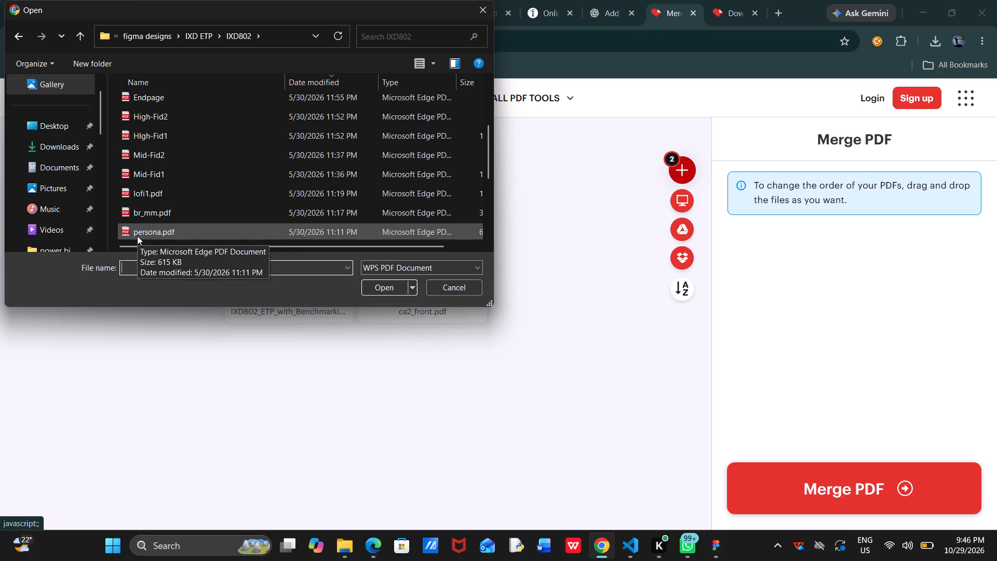
pyautogui.scroll(-1, 137, 236)
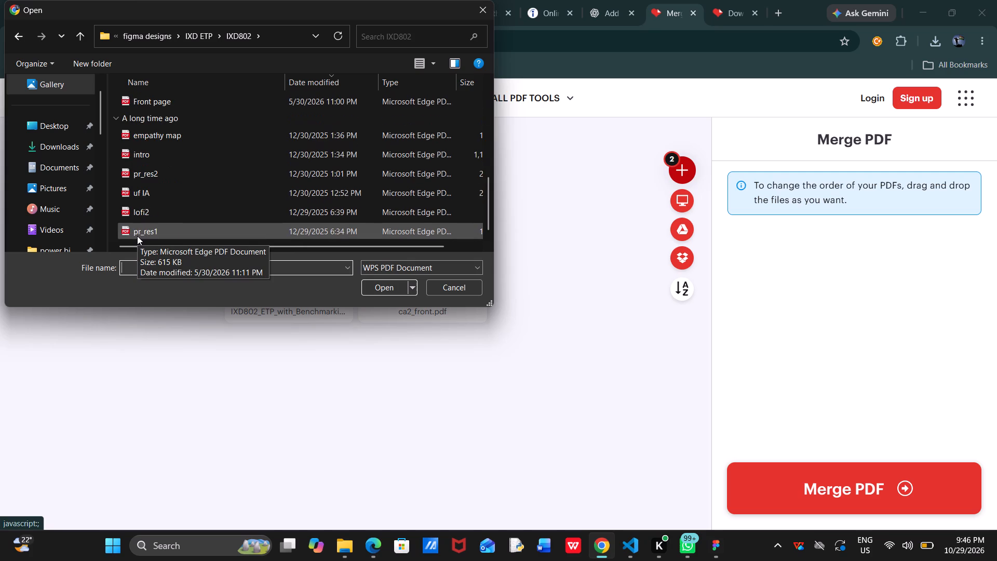
pyautogui.scroll(1, 150, 192)
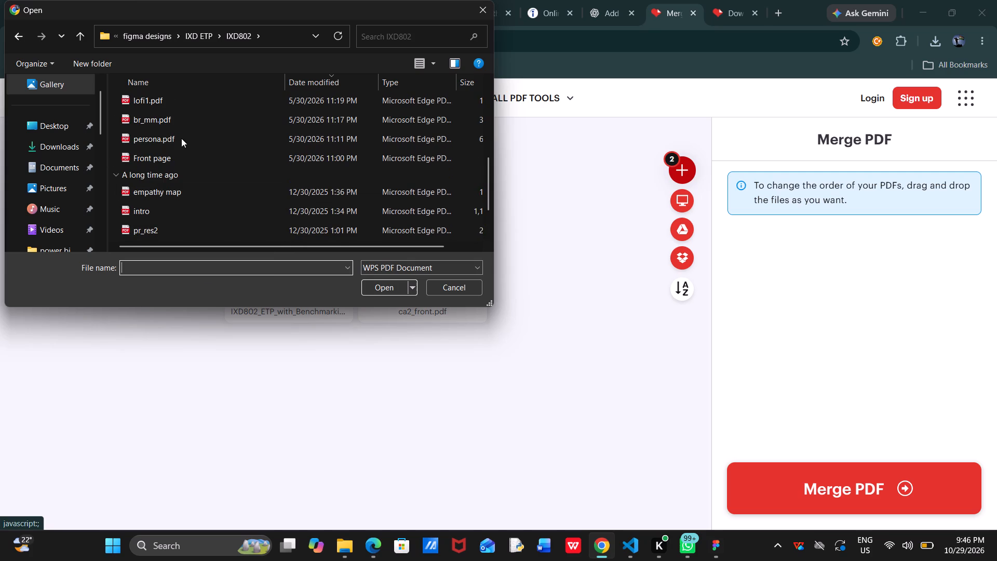
pyautogui.keyDown('ctrl'); pyautogui.click(179, 143); pyautogui.keyUp('ctrl')
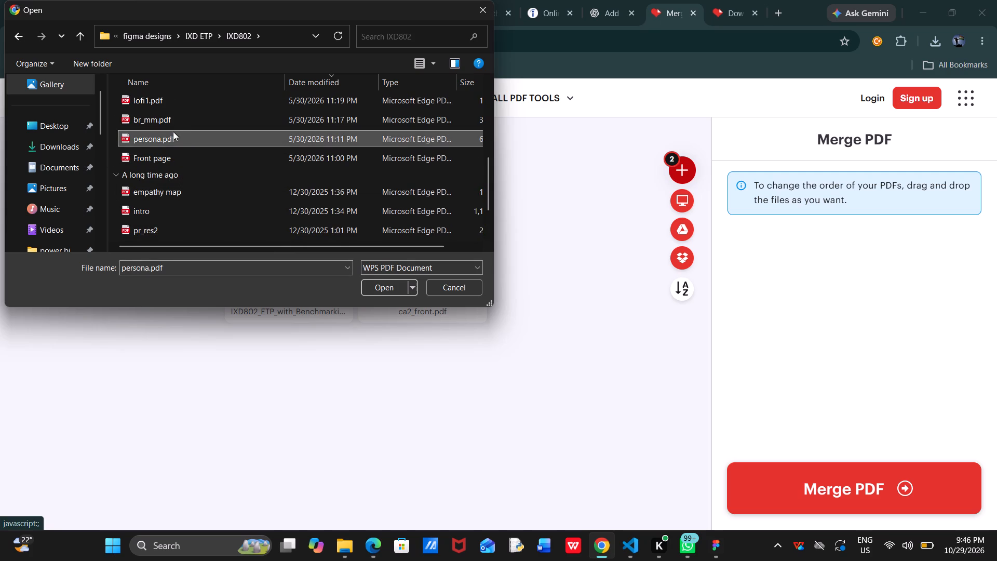
pyautogui.keyDown('ctrl'); pyautogui.click(169, 125); pyautogui.keyUp('ctrl')
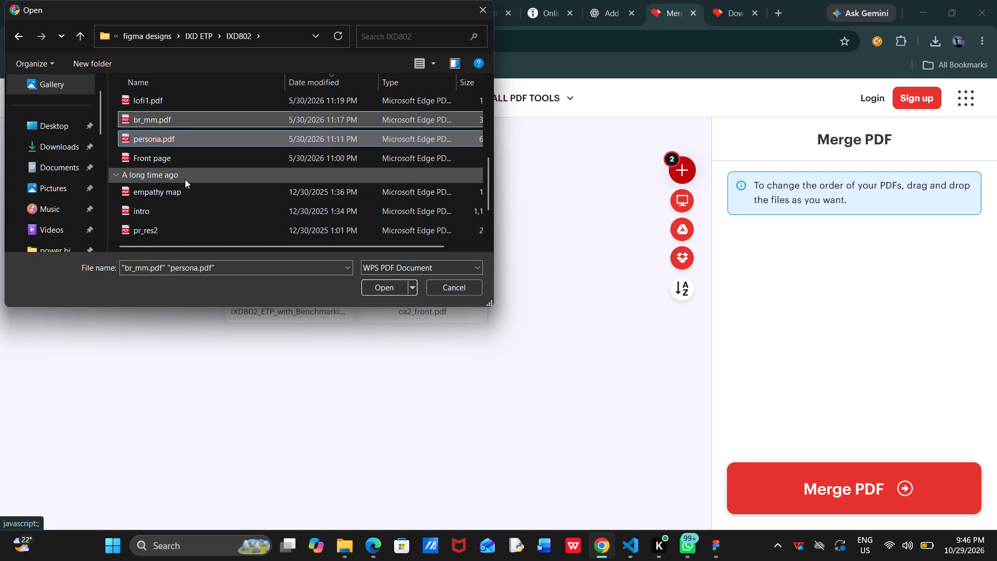
pyautogui.scroll(1, 185, 179)
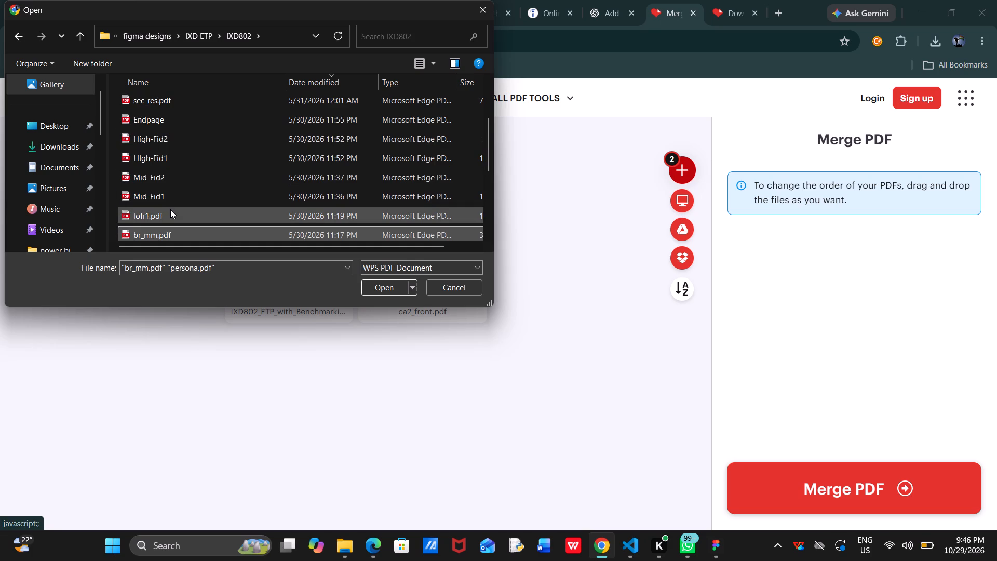
pyautogui.click(385, 291)
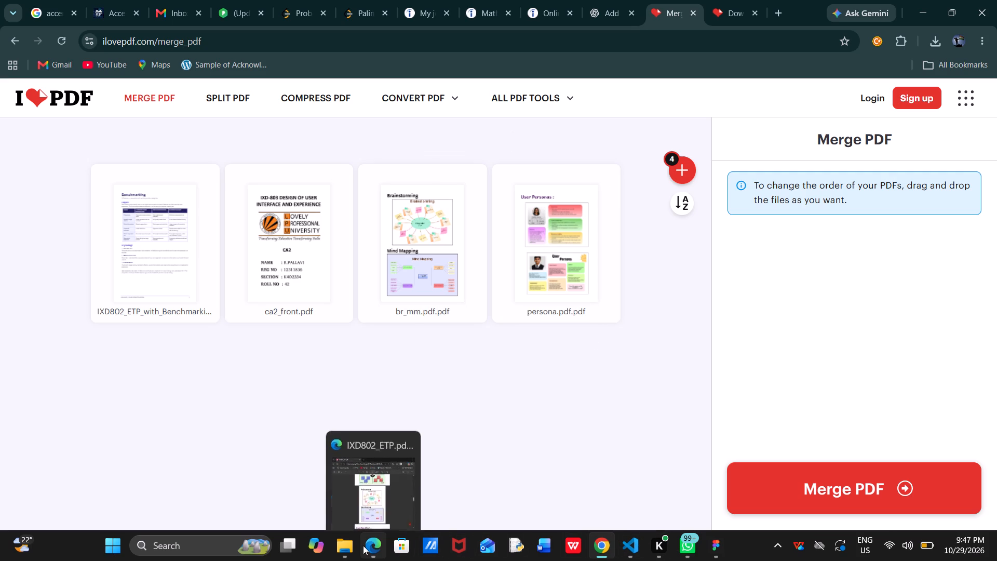
# Preview uf IA from the IXD802 folder in File Explorer, and add it to the merge list in Chrome.
pyautogui.click(349, 550)
pyautogui.scroll(-1, 224, 376)
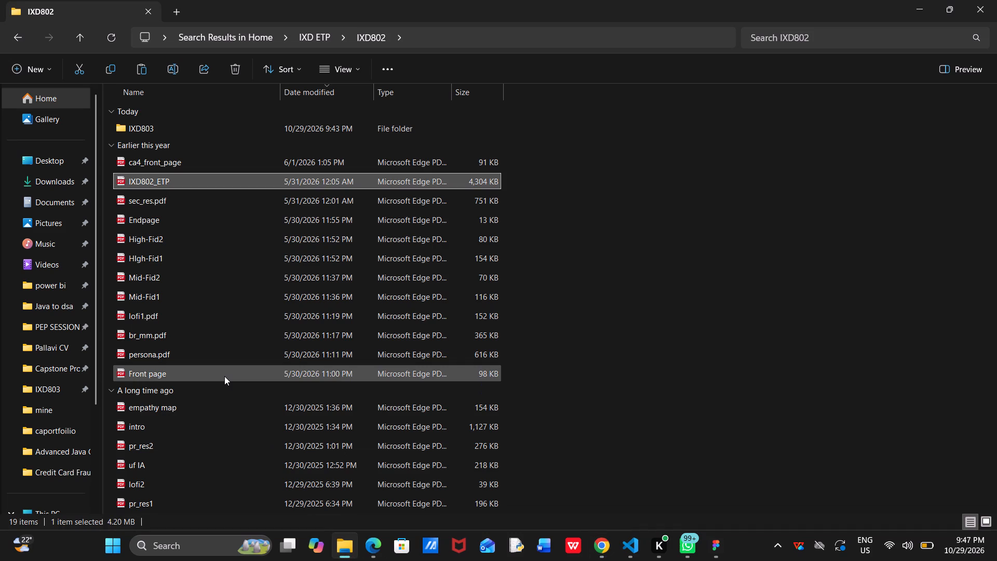
pyautogui.scroll(-1, 224, 376)
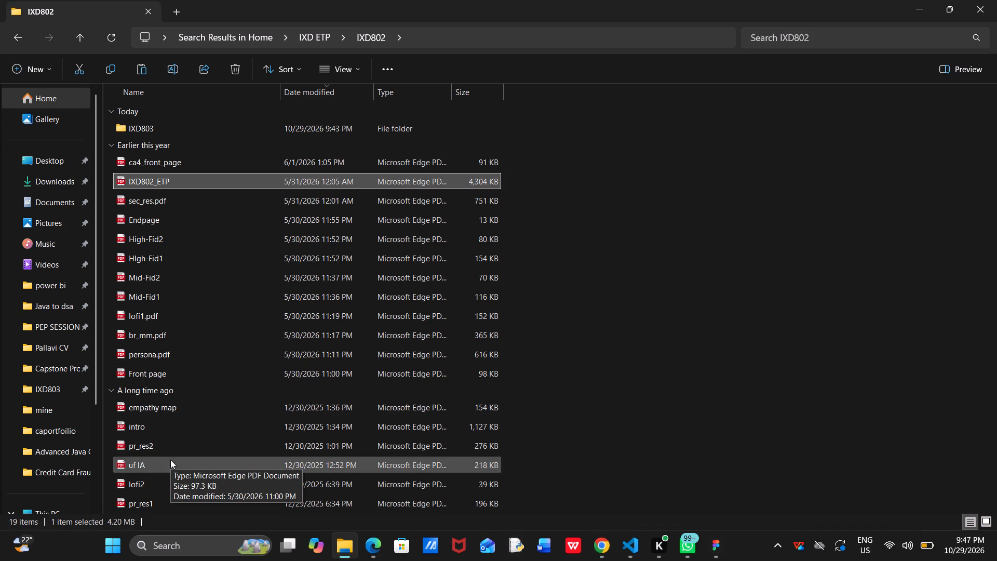
pyautogui.doubleClick(170, 460)
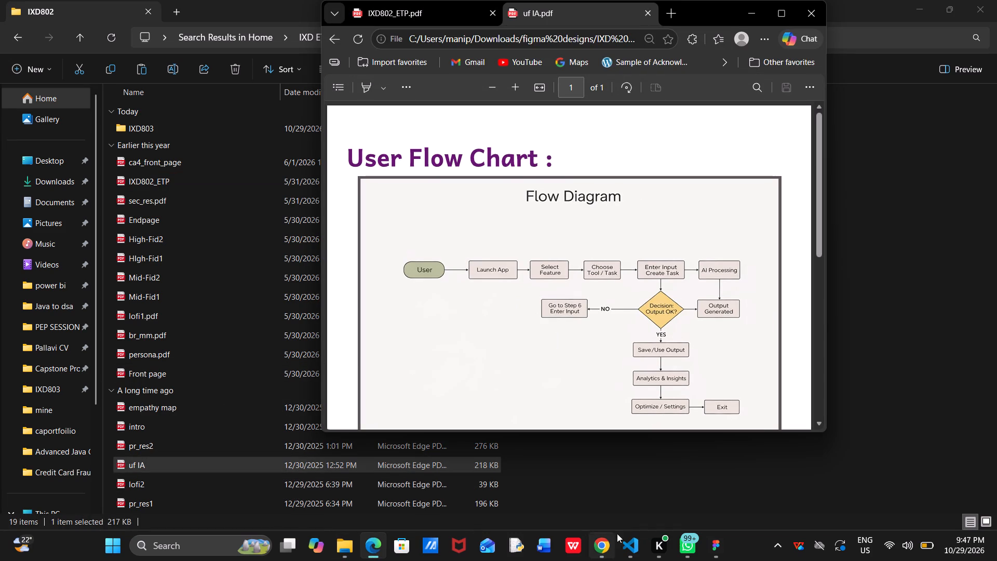
pyautogui.click(600, 552)
pyautogui.click(683, 176)
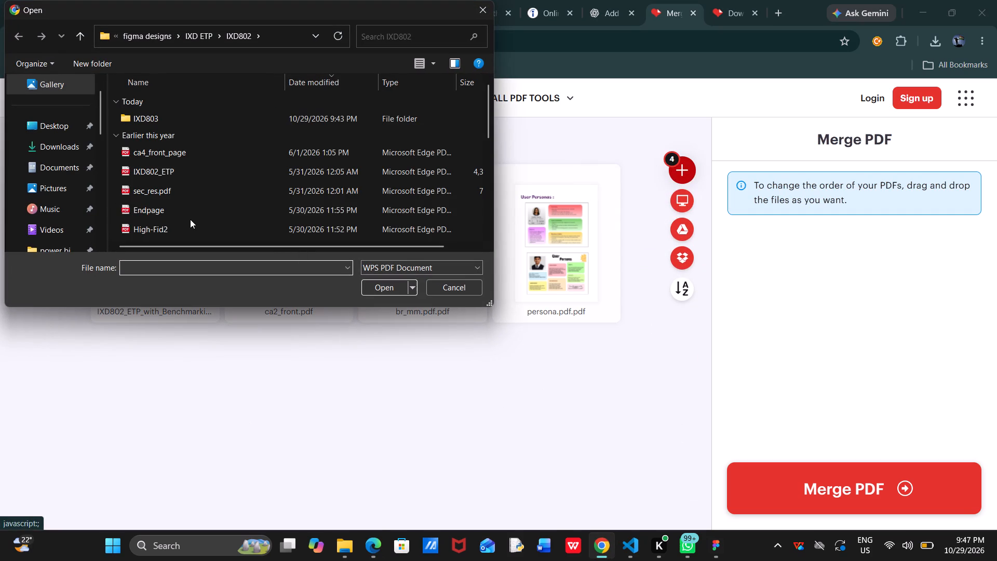
pyautogui.scroll(-1, 190, 219)
pyautogui.doubleClick(171, 229)
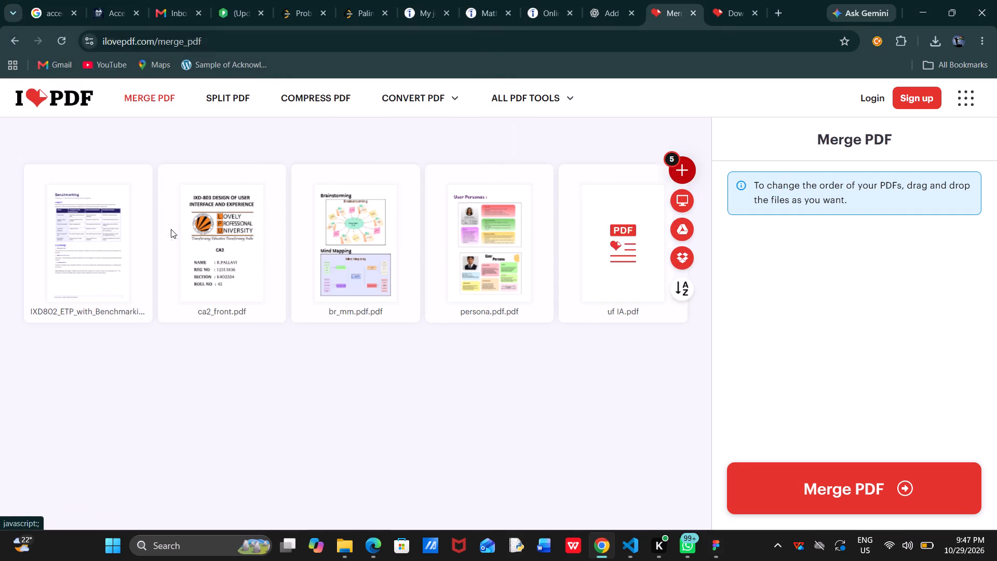
# Move the IXD802_ETP_with_Benchmarking file to the end of the merge order, after uf IA.
pyautogui.moveTo(90, 273); pyautogui.dragTo(576, 247)
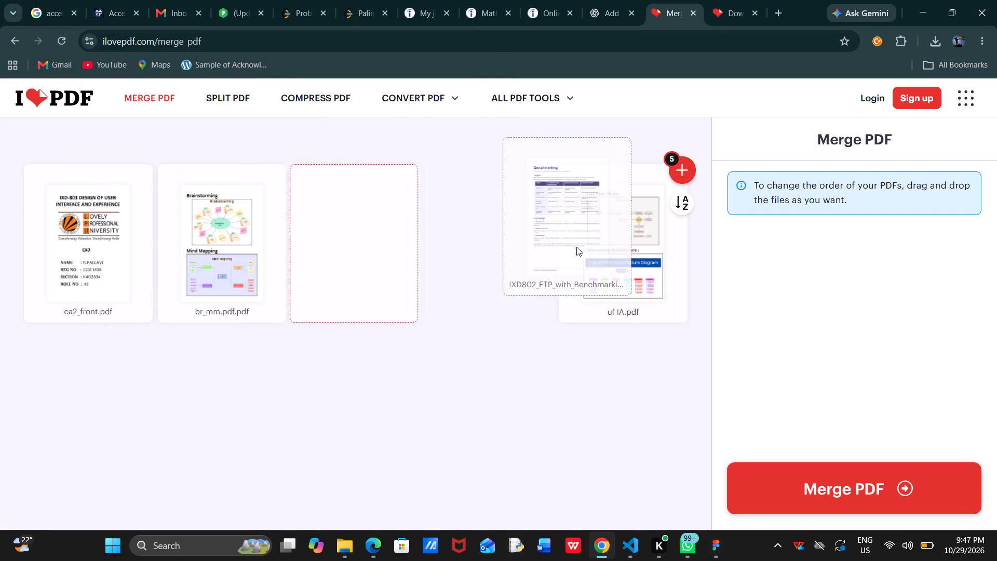
pyautogui.moveTo(576, 247); pyautogui.dragTo(632, 255)
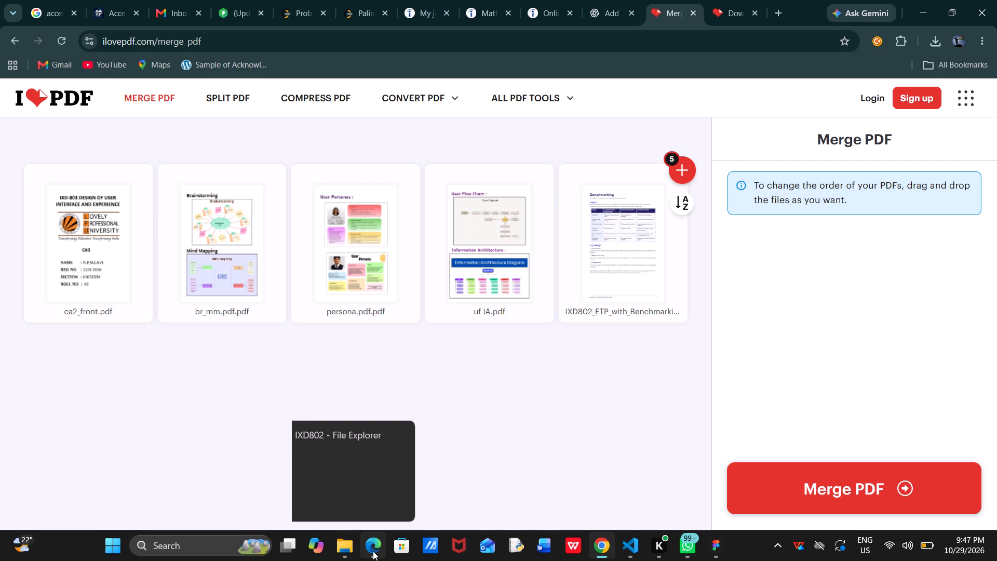
# Merge the arranged PDFs and download the merged file.
pyautogui.click(865, 492)
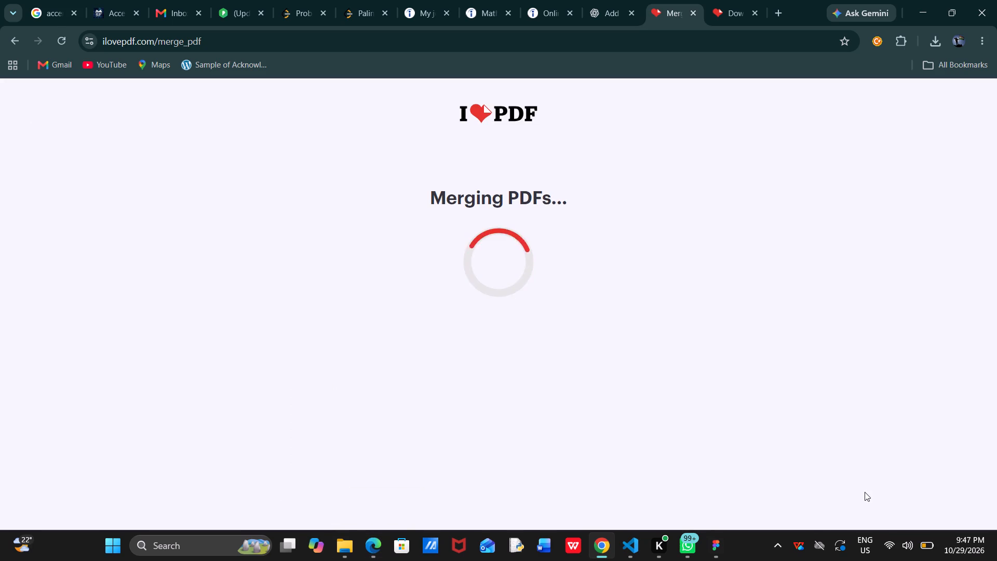
pyautogui.click(545, 204)
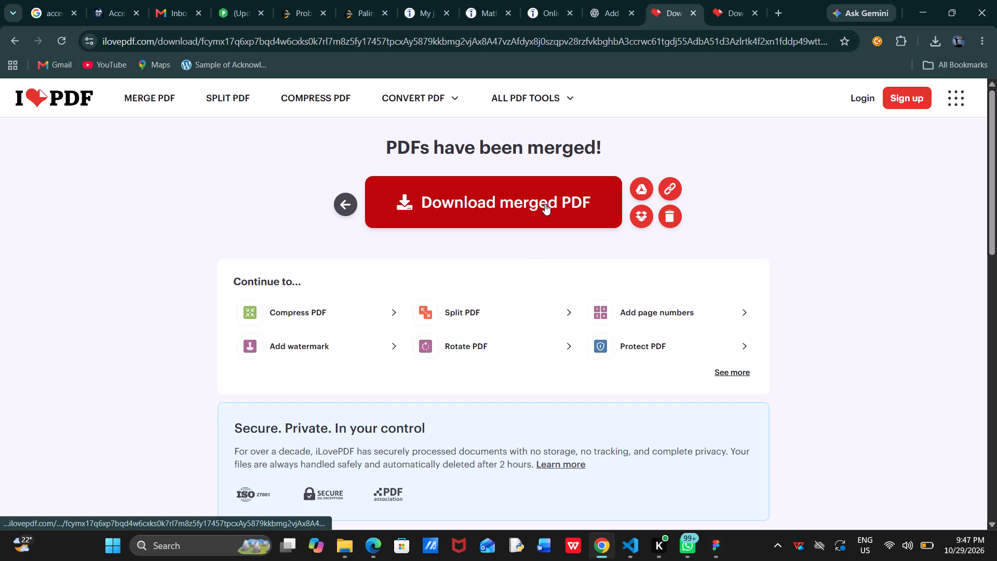
# Switch to Figma, look through the recent files and the IXD-803 CA1 file's page list, and close the spare Untitled file beside it.
pyautogui.click(721, 555)
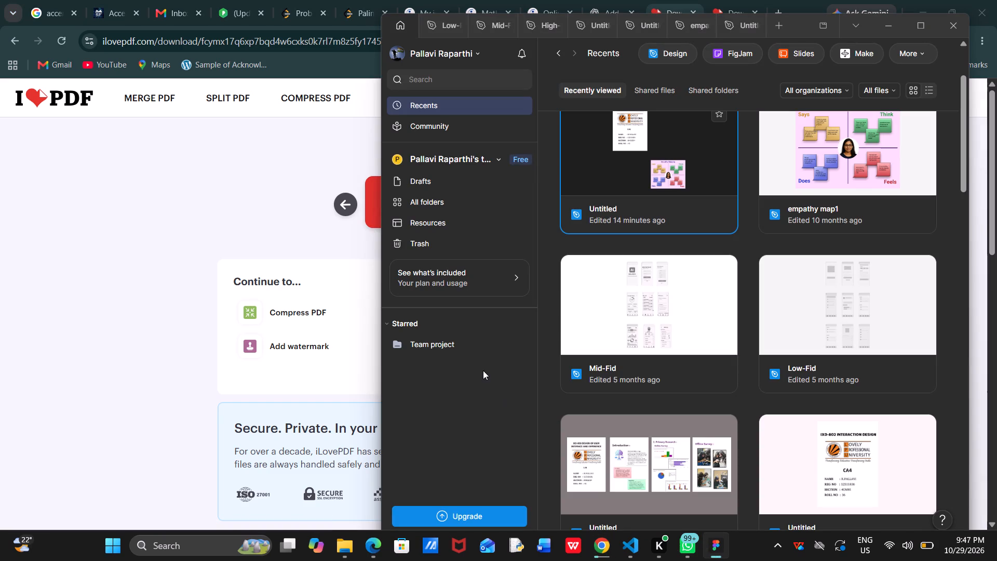
pyautogui.scroll(1, 635, 363)
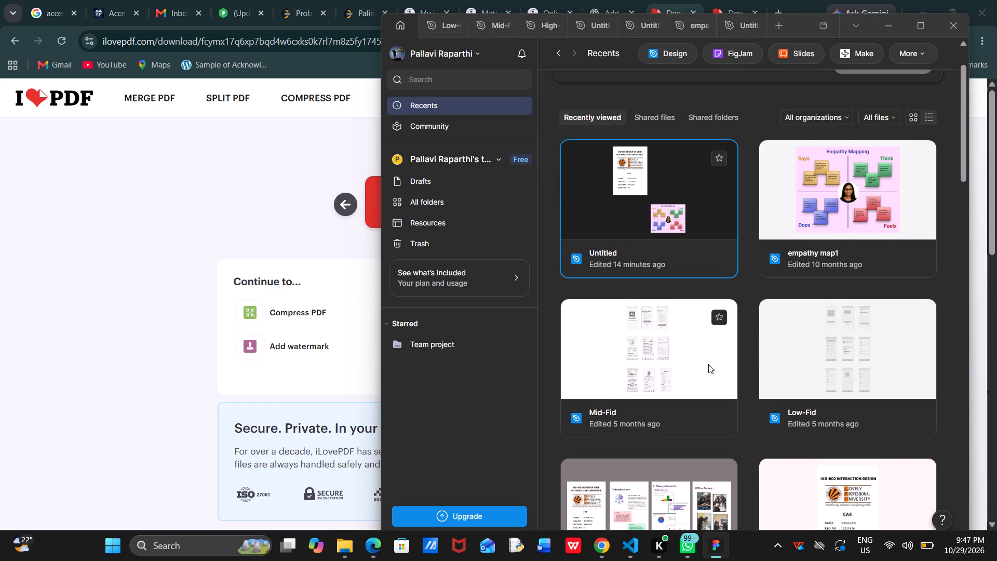
pyautogui.scroll(-3, 708, 364)
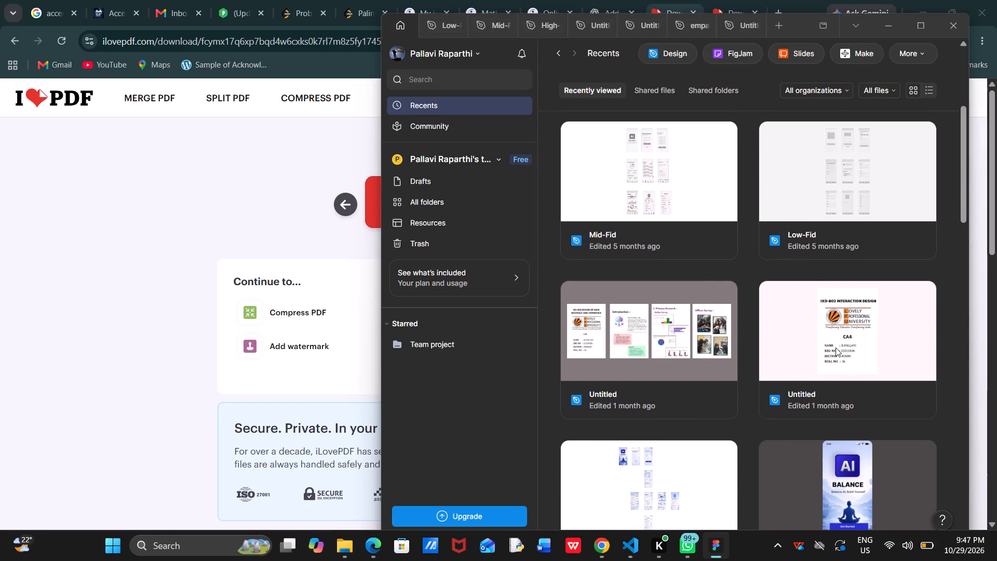
pyautogui.doubleClick(836, 348)
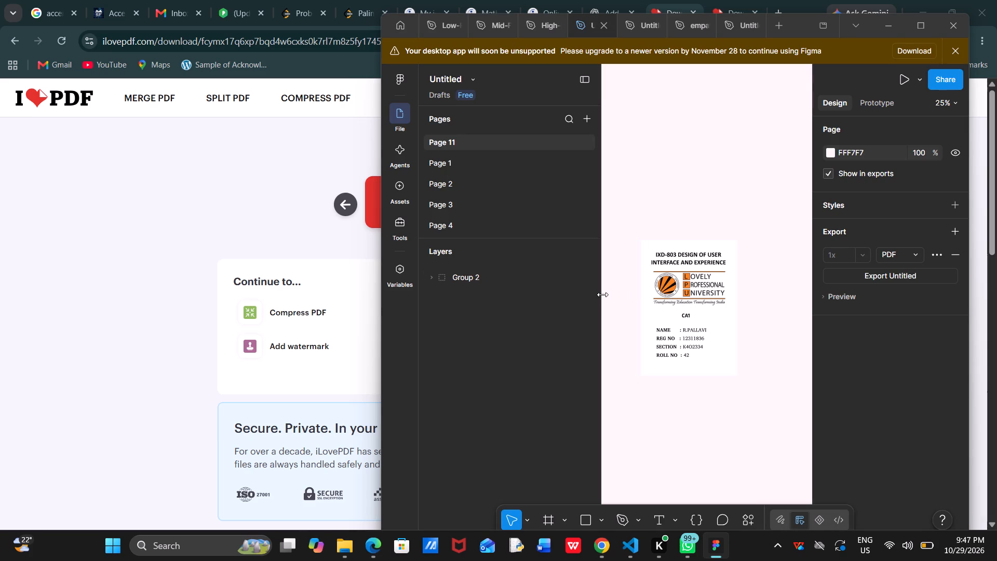
pyautogui.scroll(-1, 602, 295)
pyautogui.scroll(-1, 701, 344)
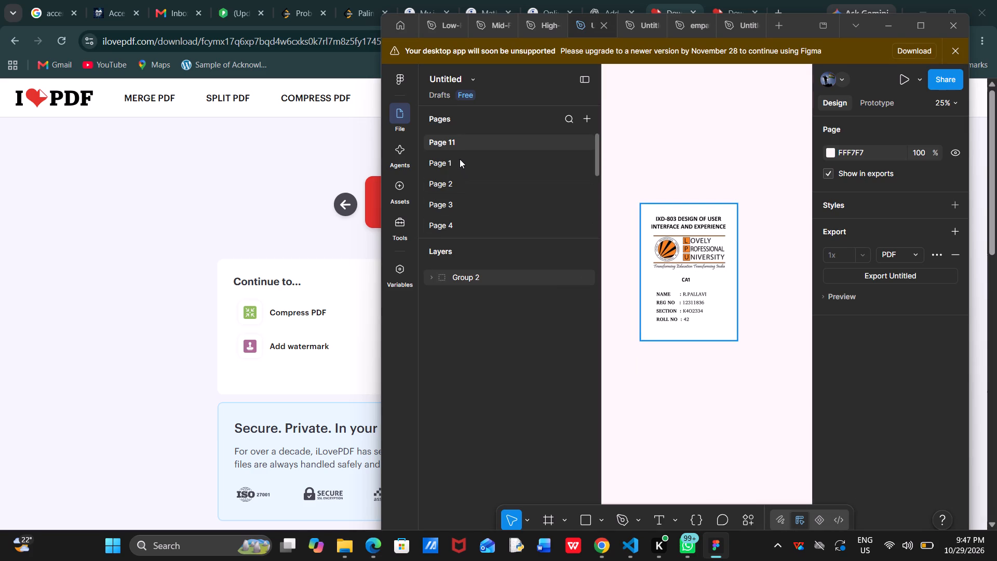
pyautogui.scroll(-5, 459, 158)
pyautogui.scroll(3, 466, 220)
pyautogui.click(650, 28)
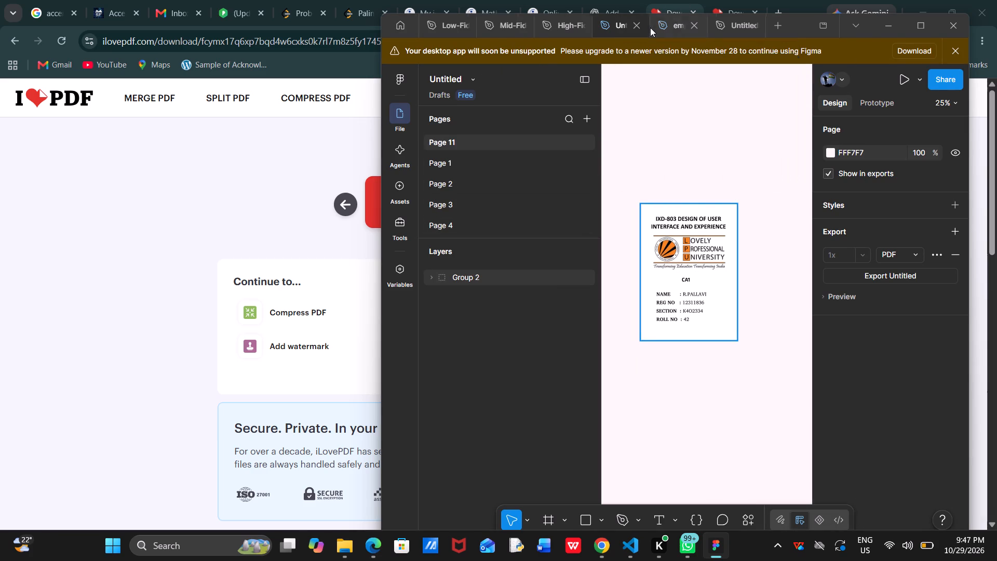
# In the Untitled file with the CA2 cover, delete the empathy map group from Page 1.
pyautogui.click(731, 24)
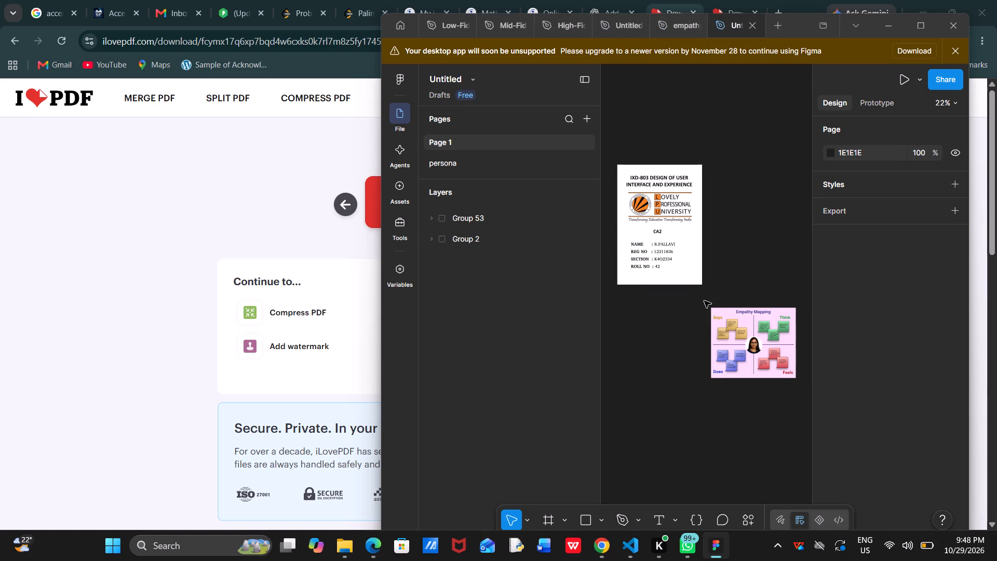
pyautogui.click(738, 337)
pyautogui.press('Delete')
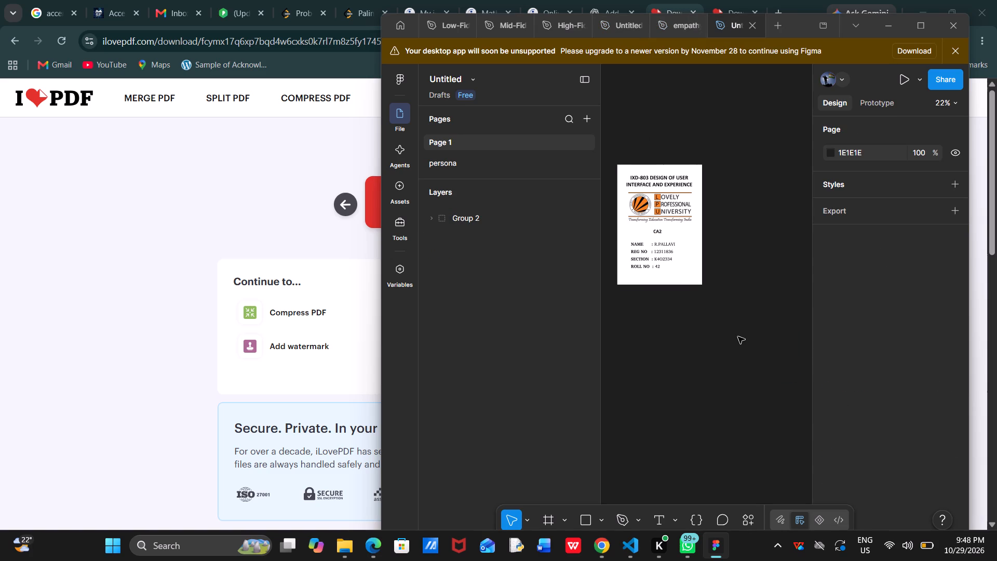
# On the persona page, move the Empathy Mapping group to the top of the A4 frame, at X 0, Y 0.
pyautogui.click(442, 162)
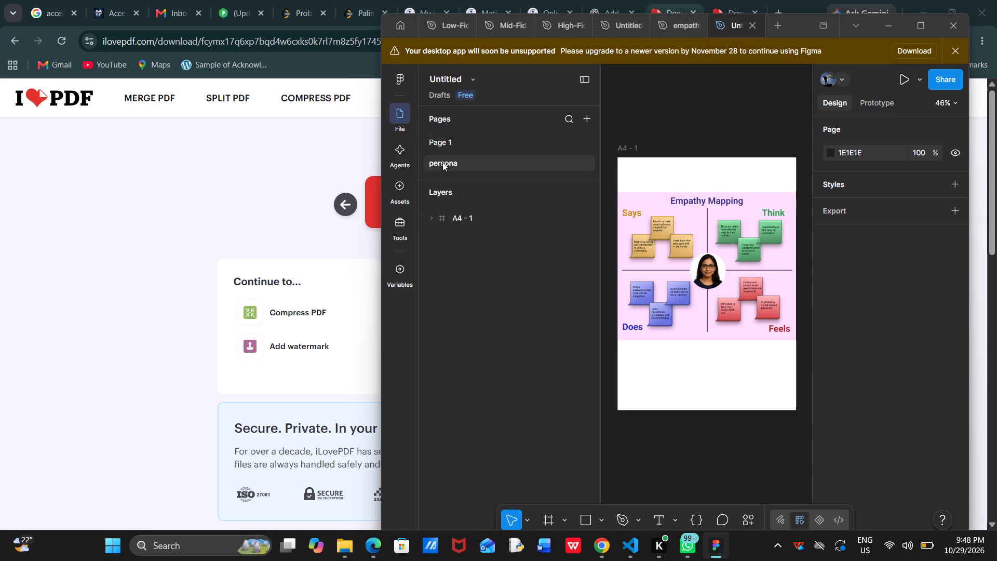
pyautogui.moveTo(699, 298); pyautogui.dragTo(694, 277)
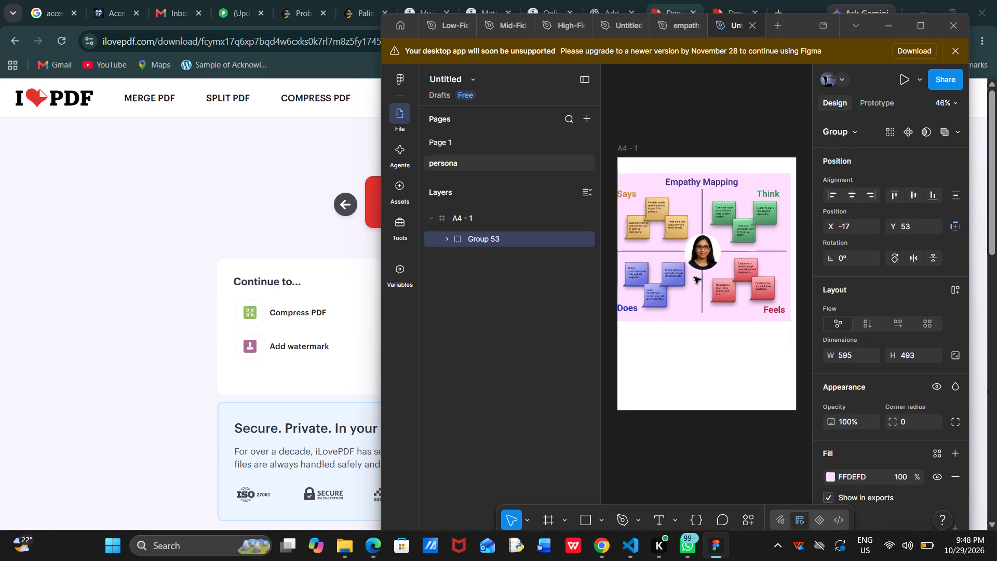
pyautogui.moveTo(694, 277); pyautogui.dragTo(698, 264)
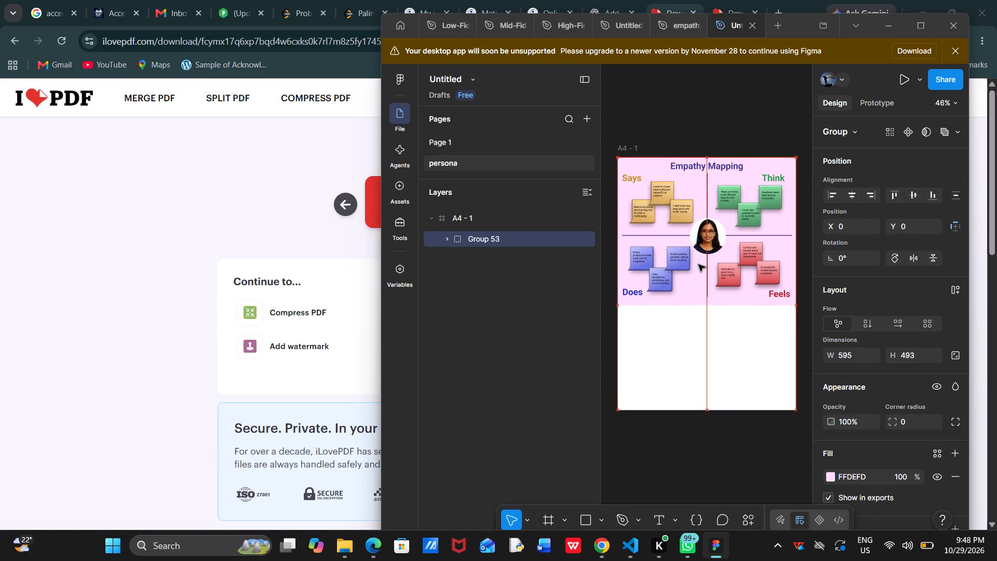
pyautogui.moveTo(698, 264); pyautogui.dragTo(698, 263)
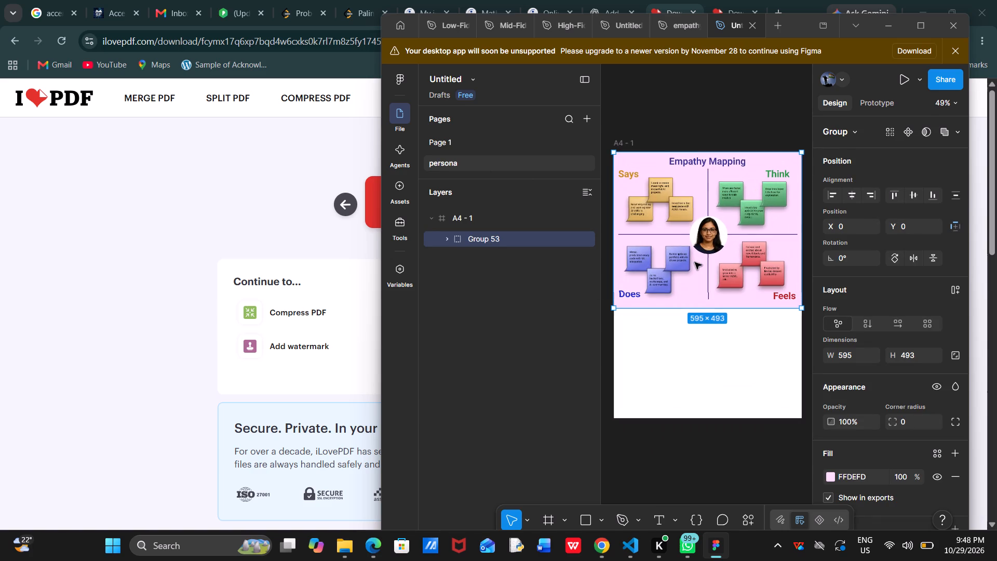
pyautogui.click(695, 262)
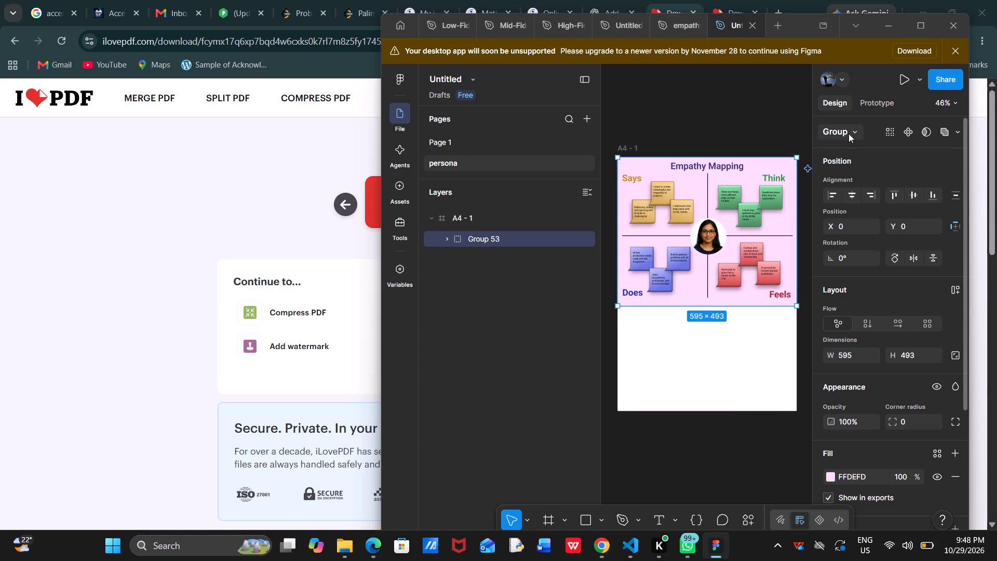
pyautogui.scroll(-1, 898, 408)
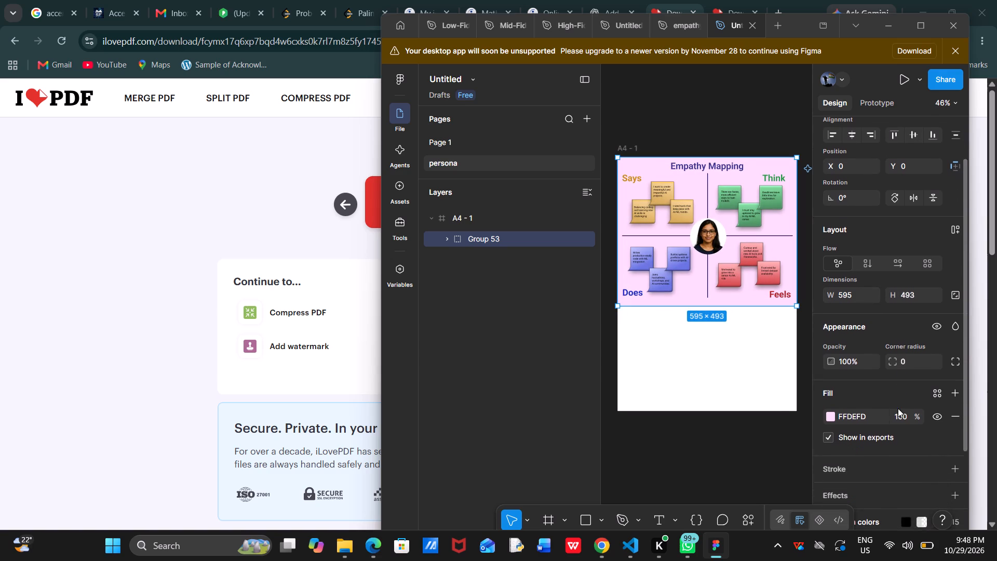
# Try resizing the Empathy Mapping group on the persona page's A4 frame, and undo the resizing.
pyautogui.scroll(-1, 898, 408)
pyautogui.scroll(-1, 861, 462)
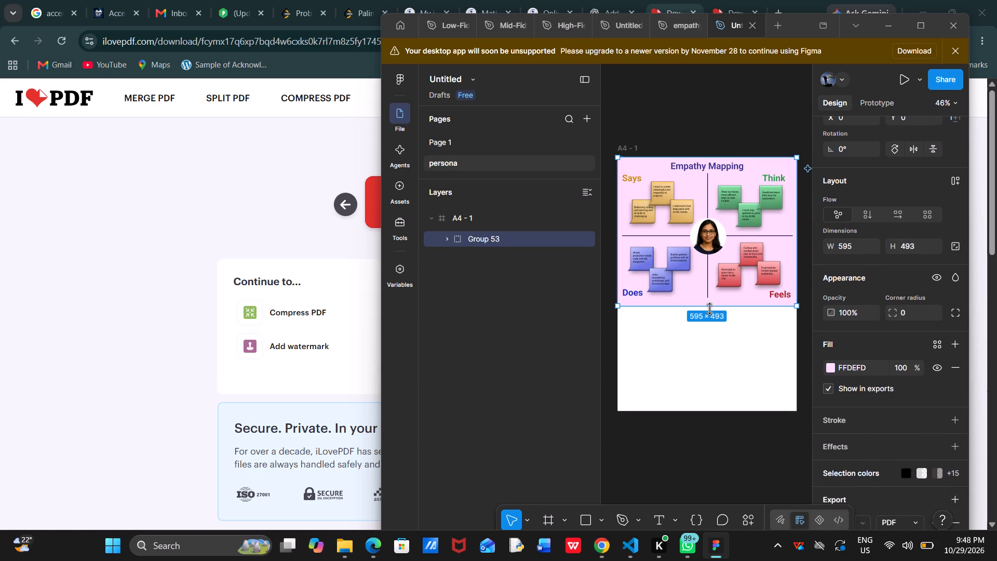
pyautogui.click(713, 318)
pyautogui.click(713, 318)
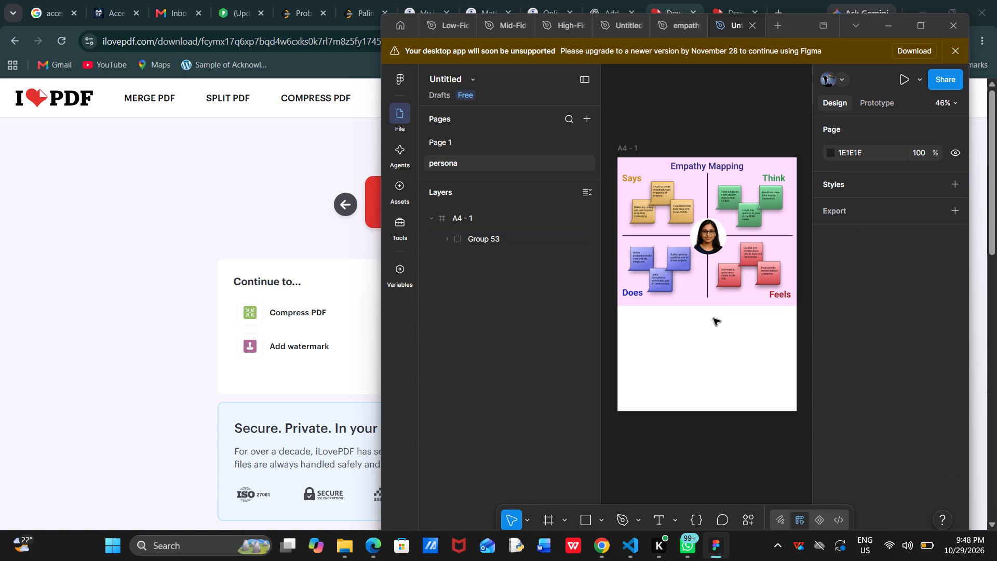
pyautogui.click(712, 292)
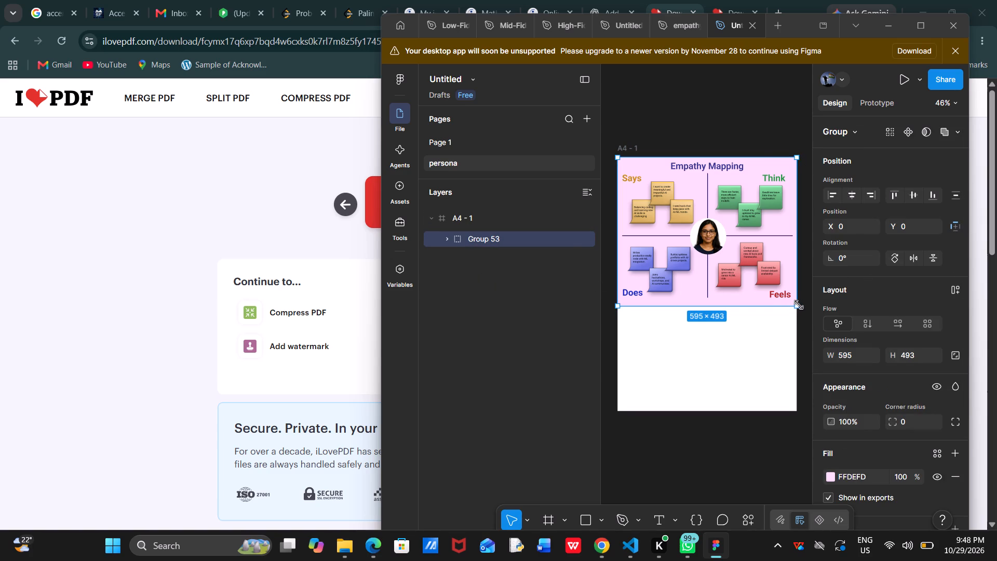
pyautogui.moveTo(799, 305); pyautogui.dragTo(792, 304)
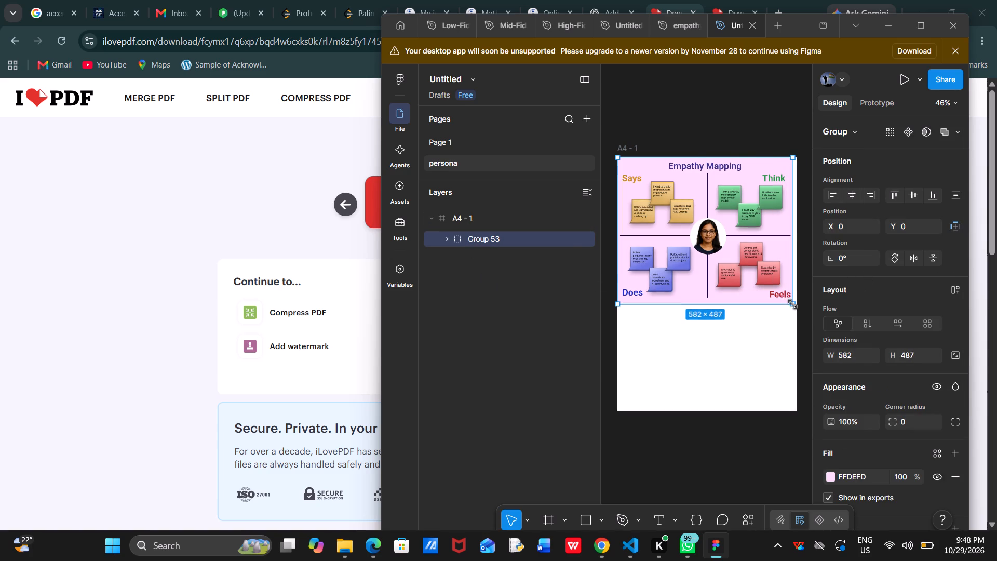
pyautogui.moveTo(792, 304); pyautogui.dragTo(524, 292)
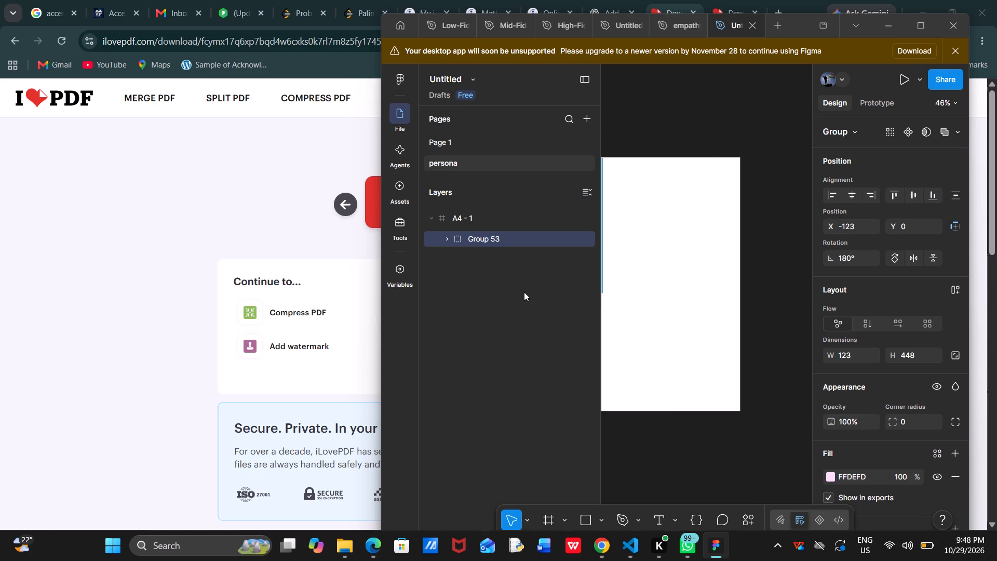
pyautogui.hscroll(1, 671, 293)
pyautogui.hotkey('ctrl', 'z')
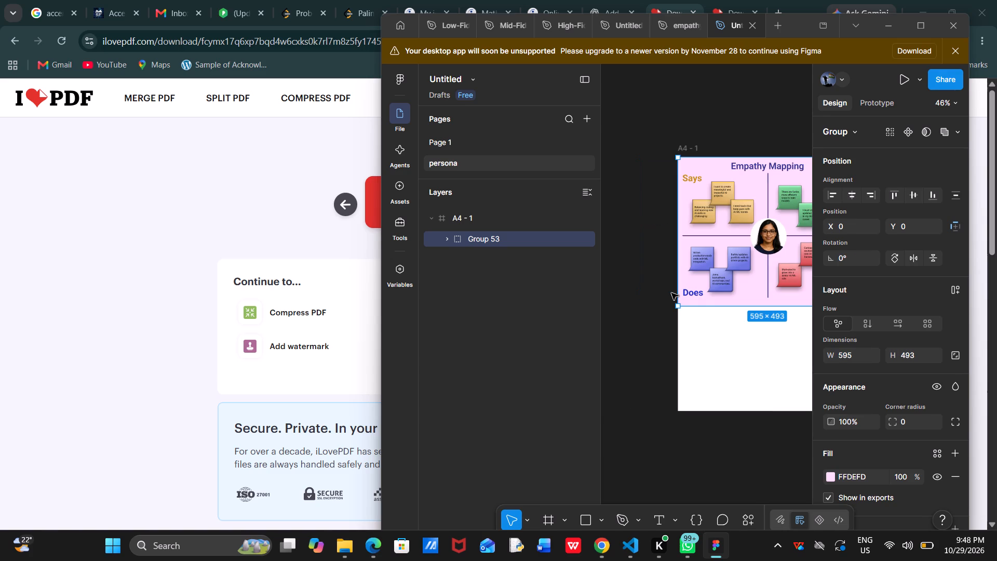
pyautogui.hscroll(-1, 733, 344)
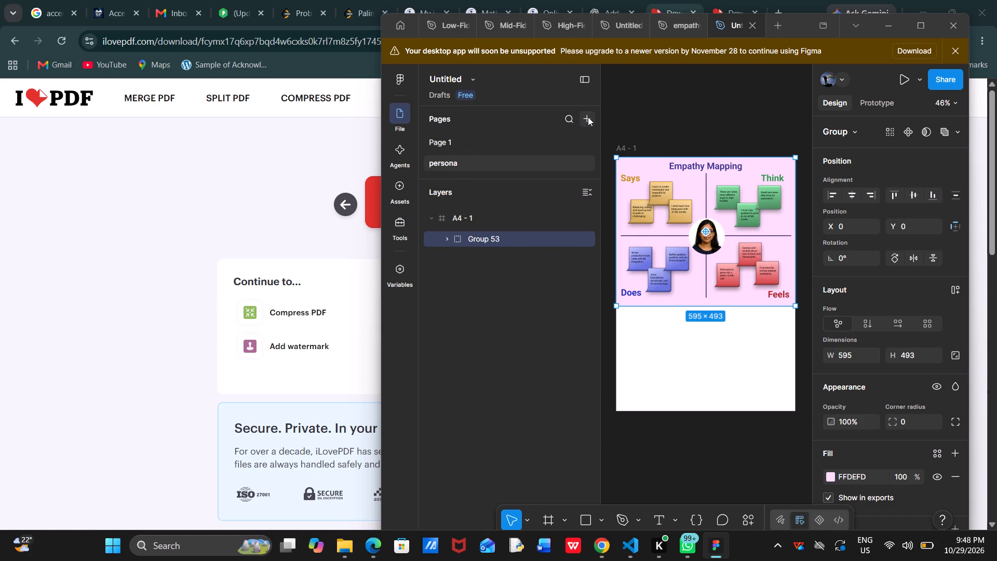
# Look through the open design files and the recent files for the report file that holds the full empathy mapping page.
pyautogui.click(425, 29)
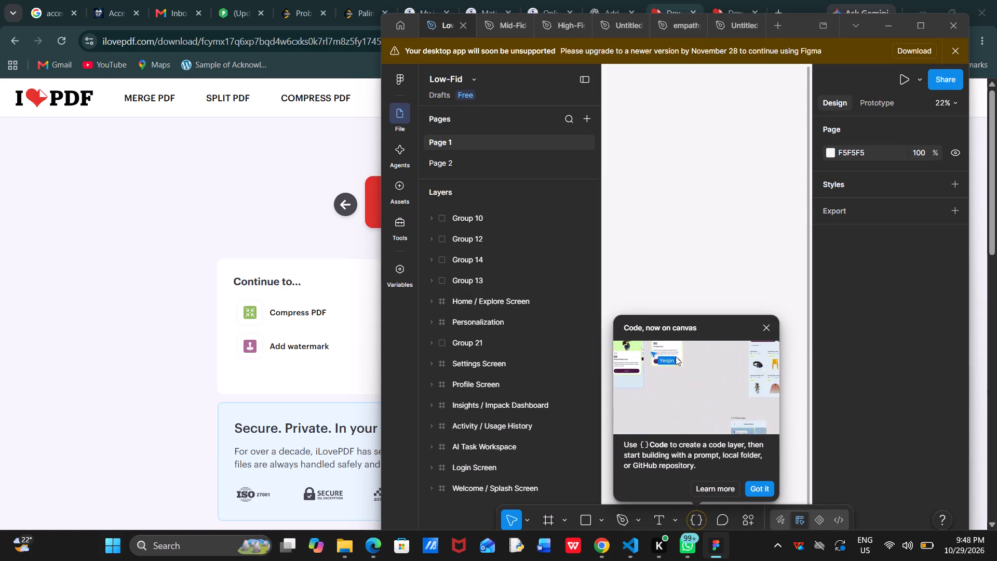
pyautogui.scroll(-1, 502, 397)
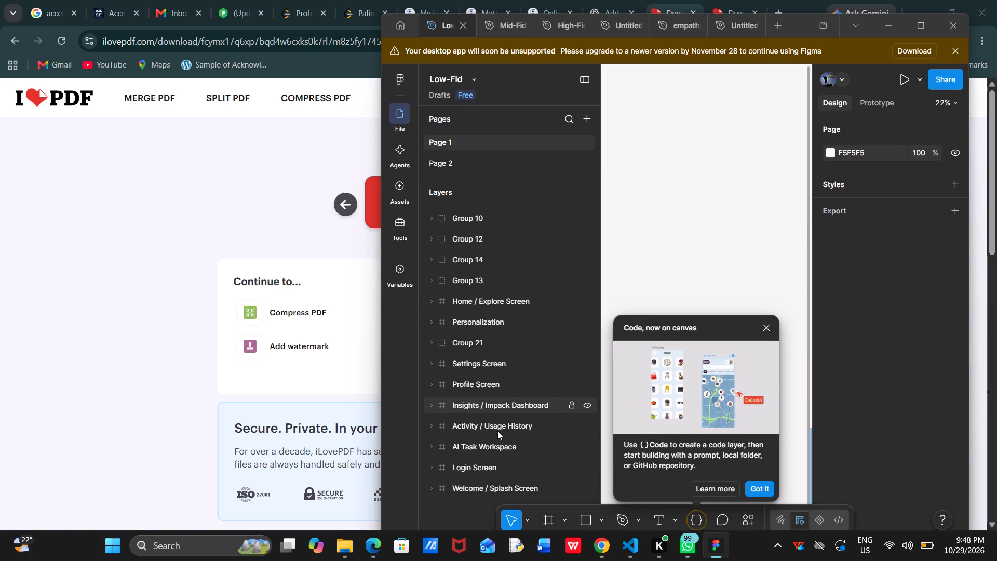
pyautogui.scroll(-1, 497, 431)
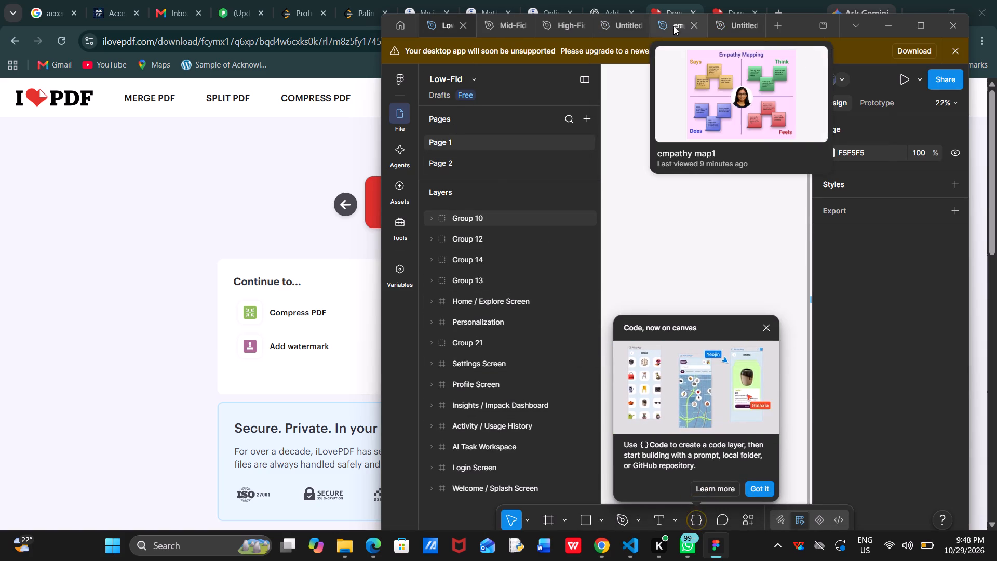
pyautogui.click(731, 24)
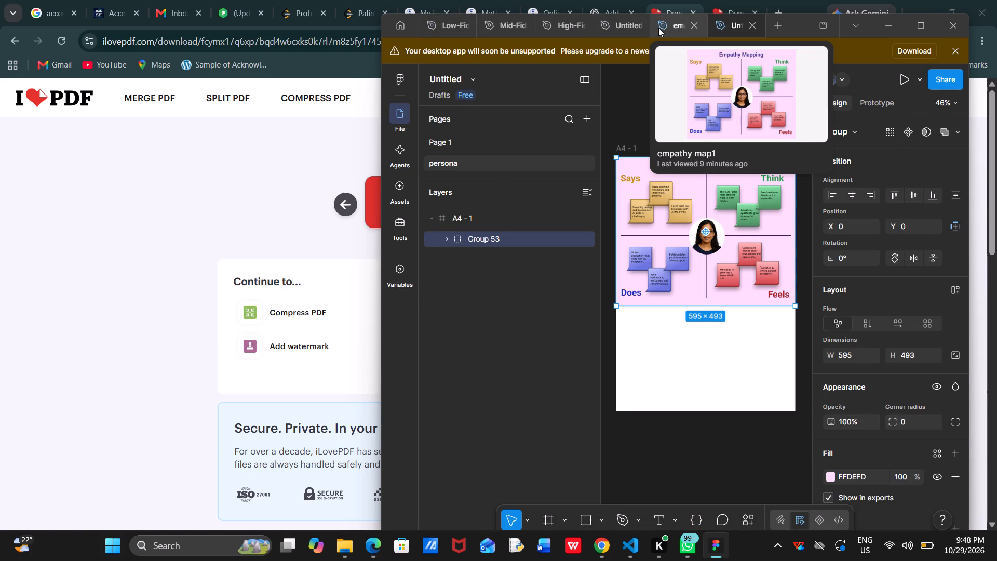
pyautogui.click(658, 28)
pyautogui.click(622, 27)
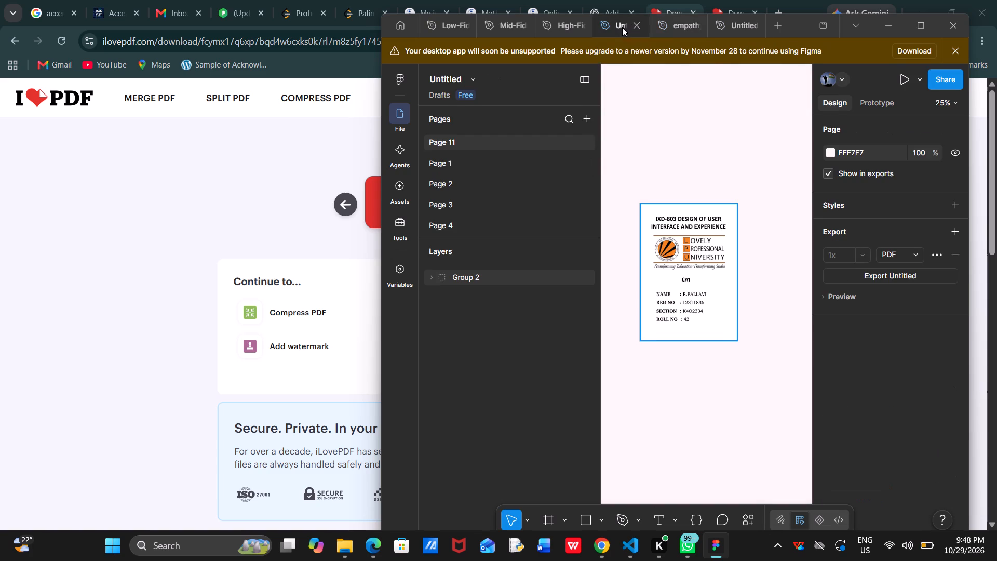
pyautogui.click(462, 179)
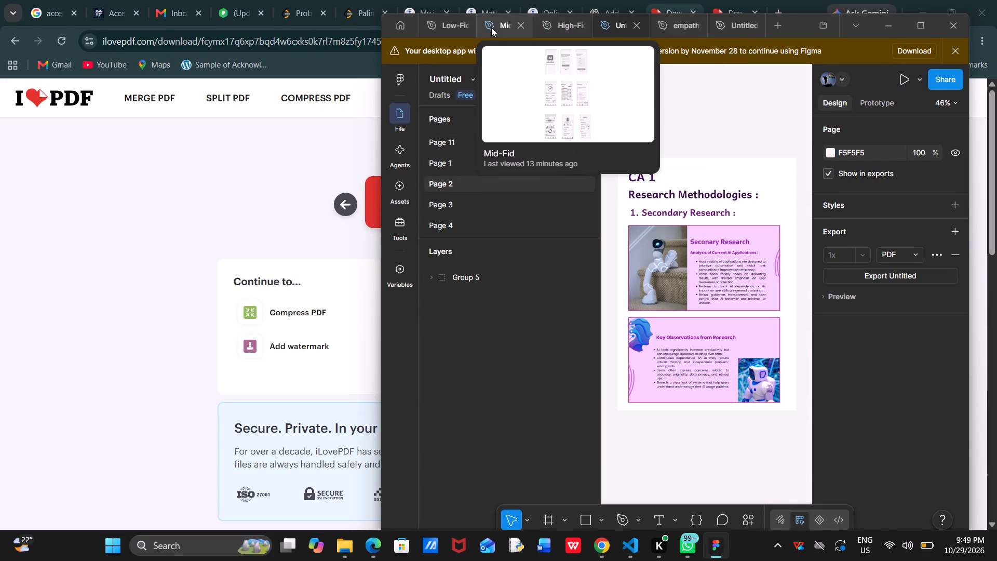
pyautogui.click(491, 28)
pyautogui.click(438, 24)
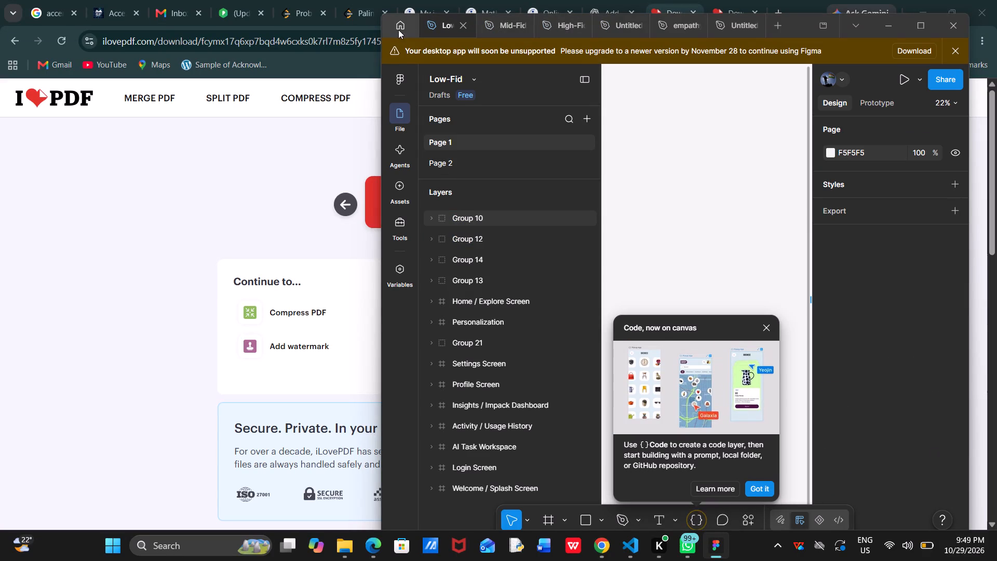
pyautogui.scroll(-2, 501, 317)
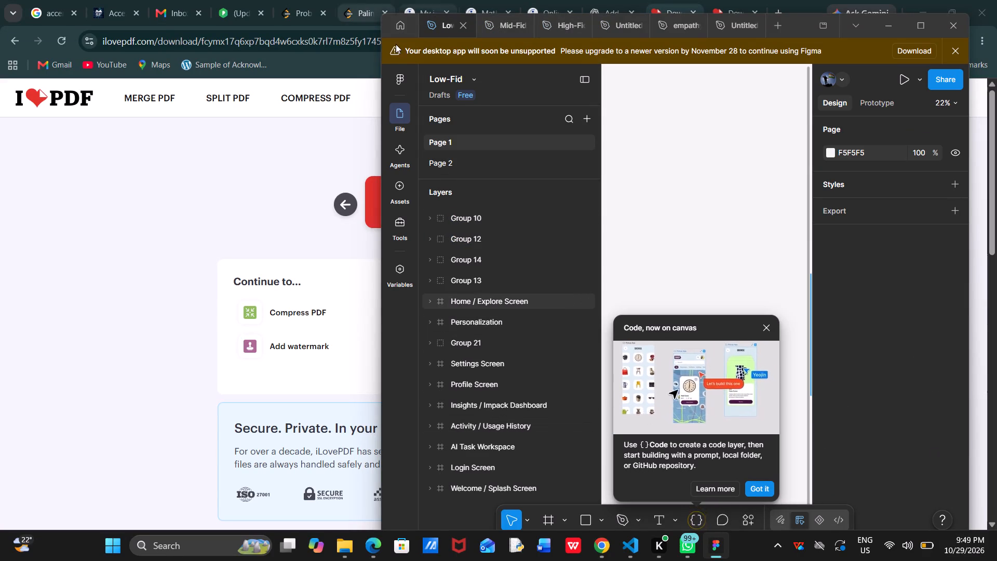
pyautogui.click(396, 32)
pyautogui.scroll(-1, 612, 310)
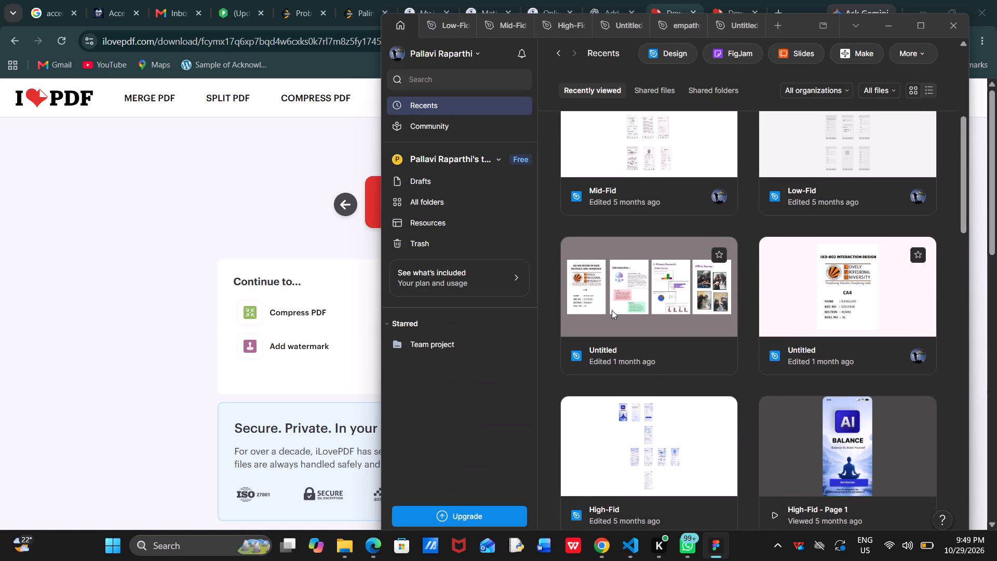
pyautogui.doubleClick(816, 288)
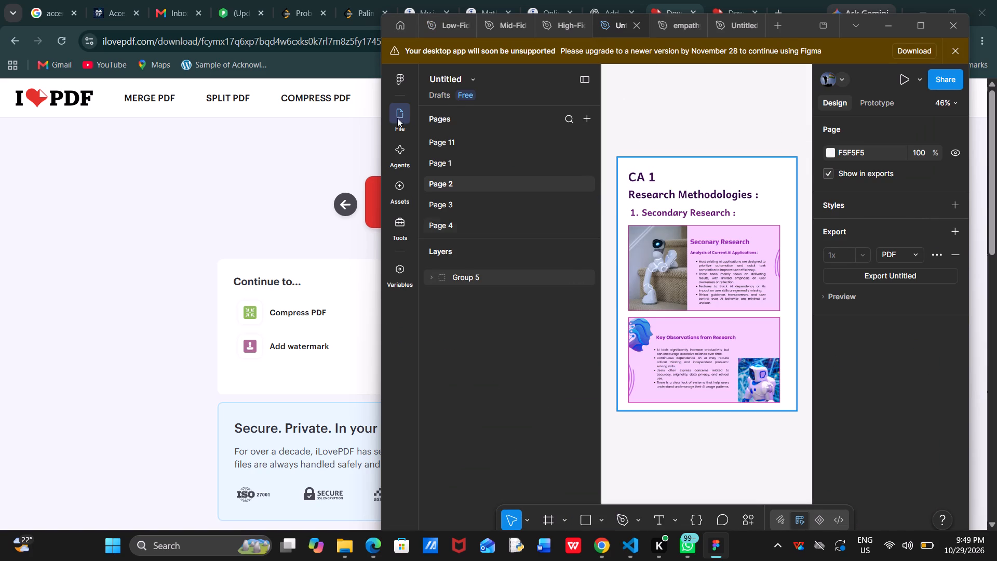
pyautogui.click(397, 19)
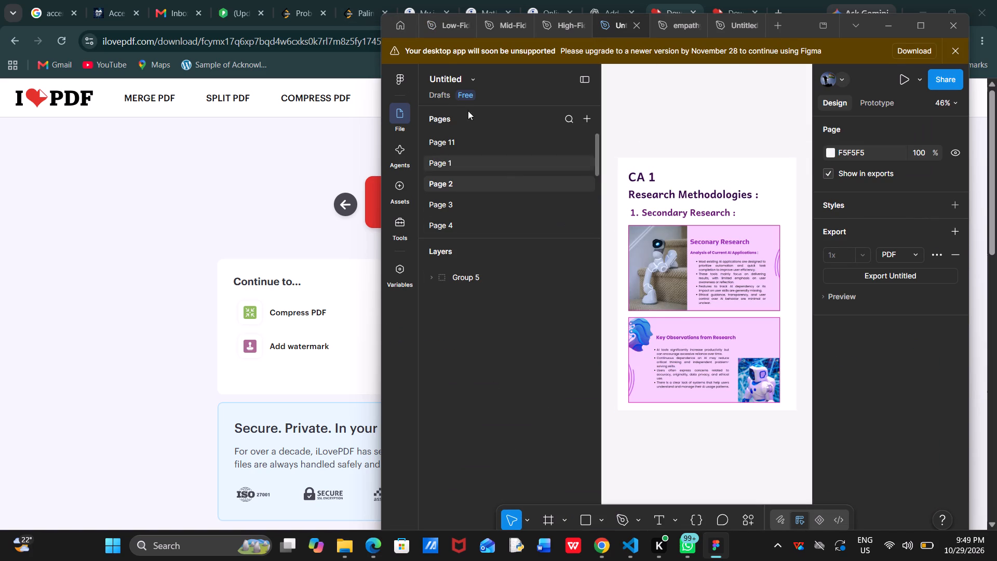
pyautogui.scroll(-3, 681, 288)
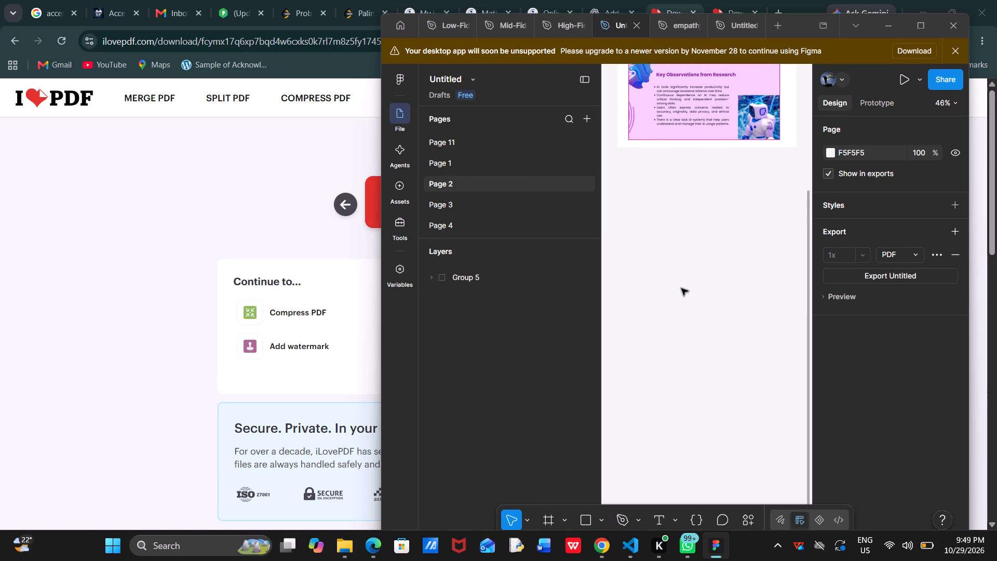
pyautogui.click(397, 30)
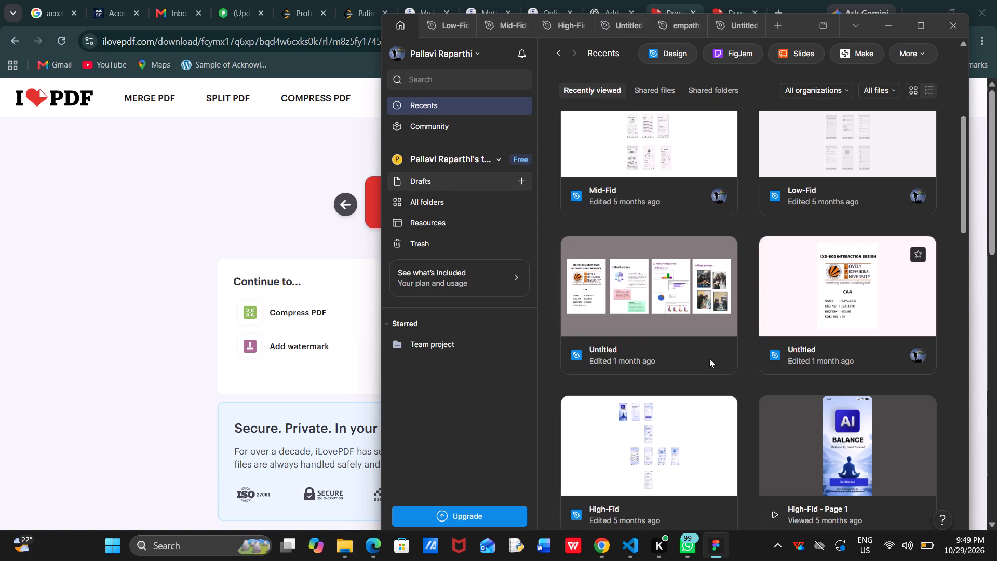
pyautogui.scroll(-1, 740, 418)
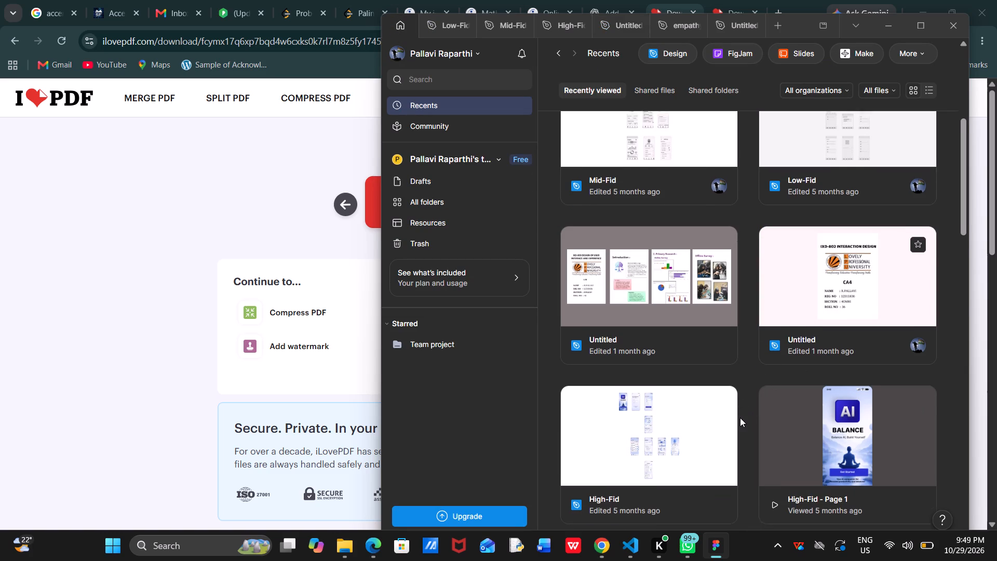
pyautogui.scroll(-1, 740, 418)
pyautogui.doubleClick(836, 235)
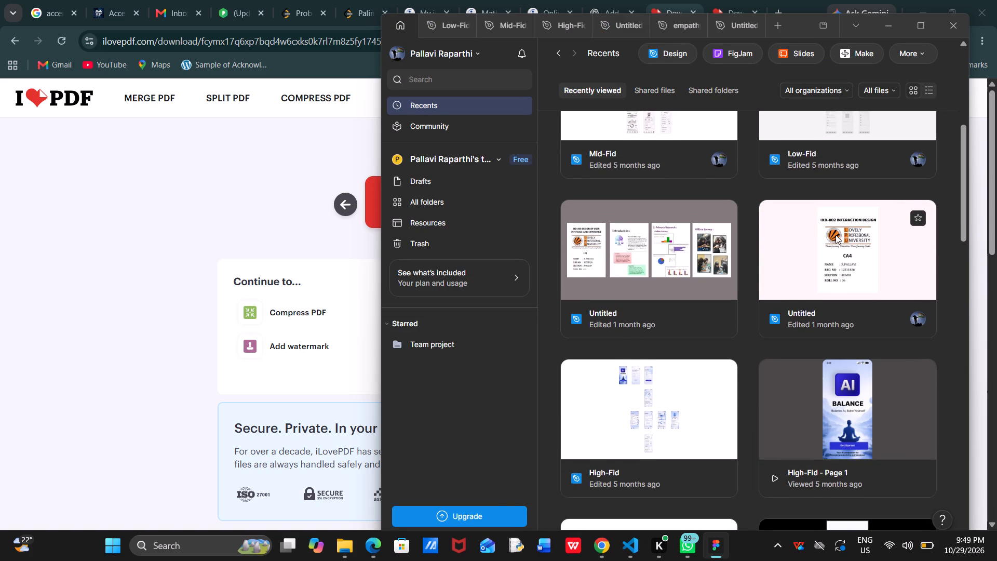
# Look through the IXD-803 CA1 file's pages, from Page 1 to Page 6, for the user persona and empathy mapping layouts.
pyautogui.scroll(2, 661, 238)
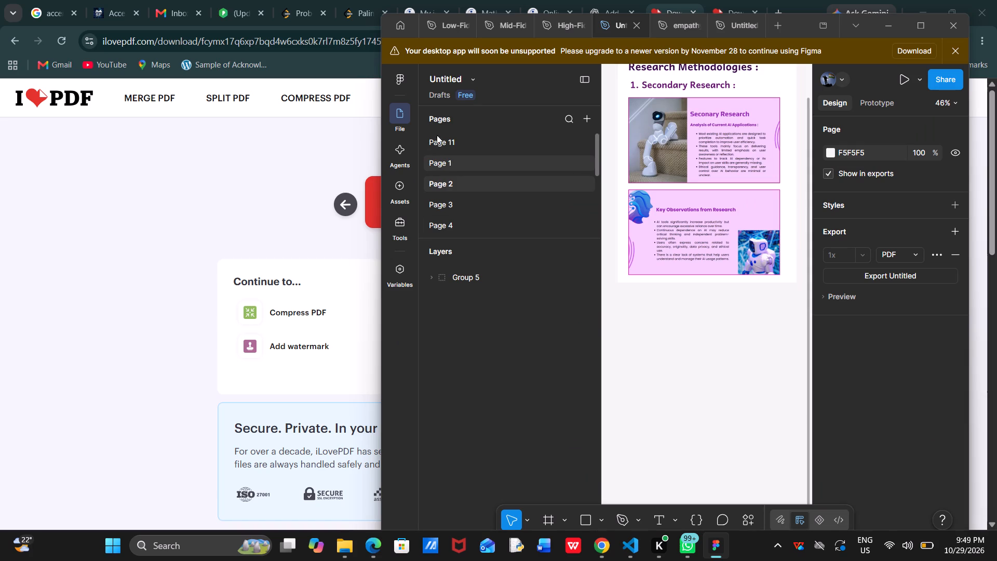
pyautogui.click(452, 155)
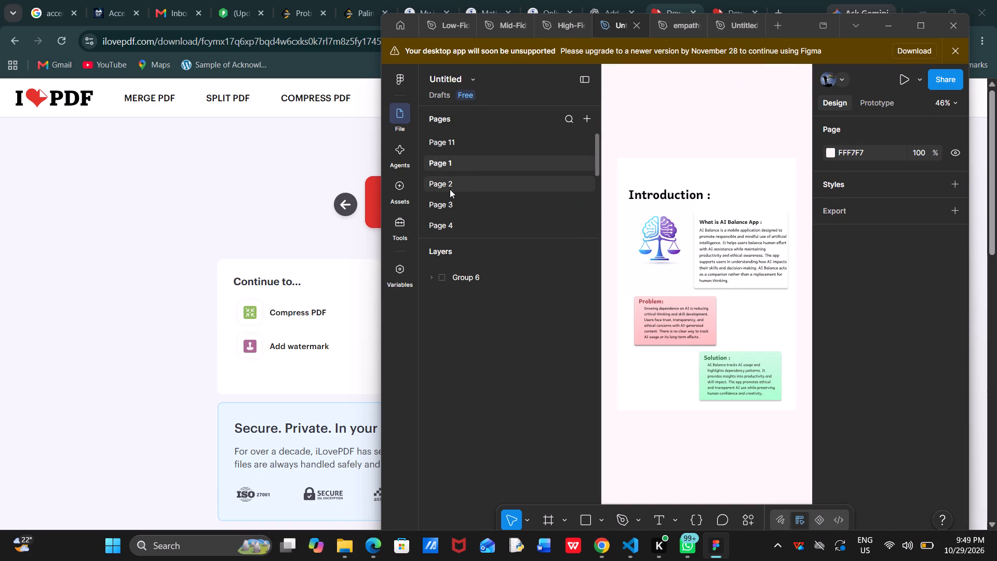
pyautogui.click(442, 188)
pyautogui.click(449, 204)
pyautogui.scroll(-1, 449, 204)
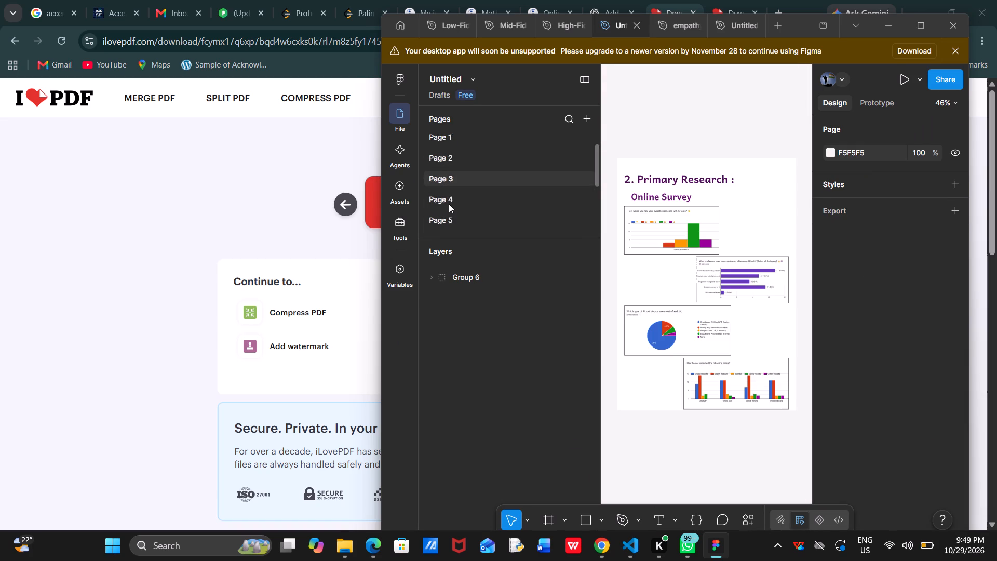
pyautogui.scroll(-2, 449, 204)
pyautogui.click(449, 195)
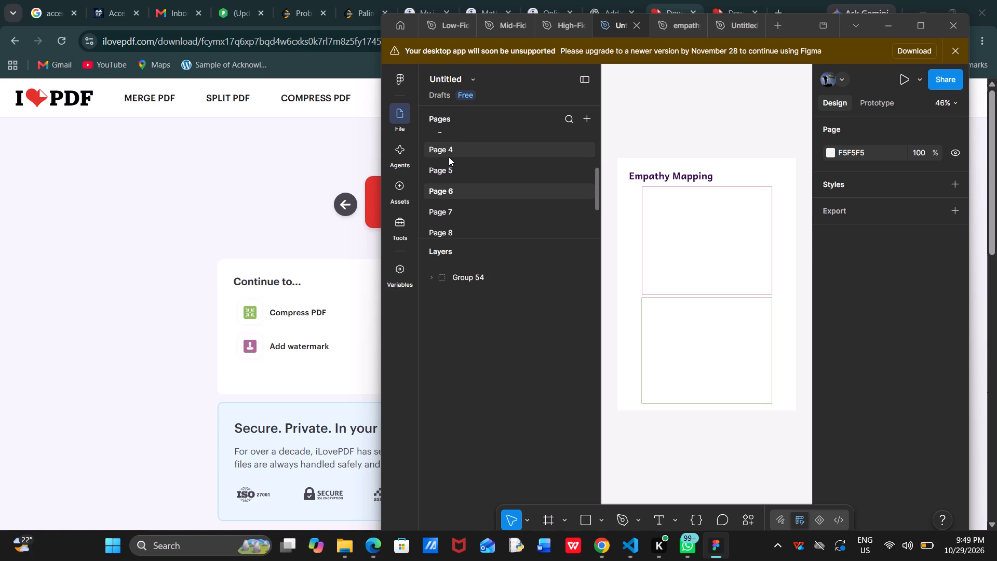
pyautogui.click(450, 170)
# Replace the A4 frame on the other Untitled file's persona page with a copy of the two-map Empathy Mapping group from Page 6.
pyautogui.click(451, 189)
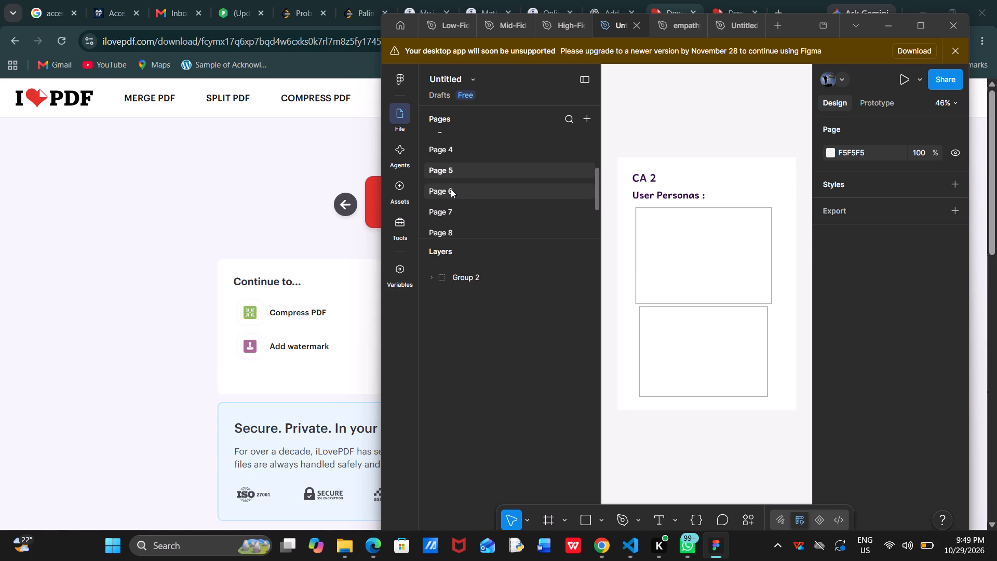
pyautogui.click(761, 168)
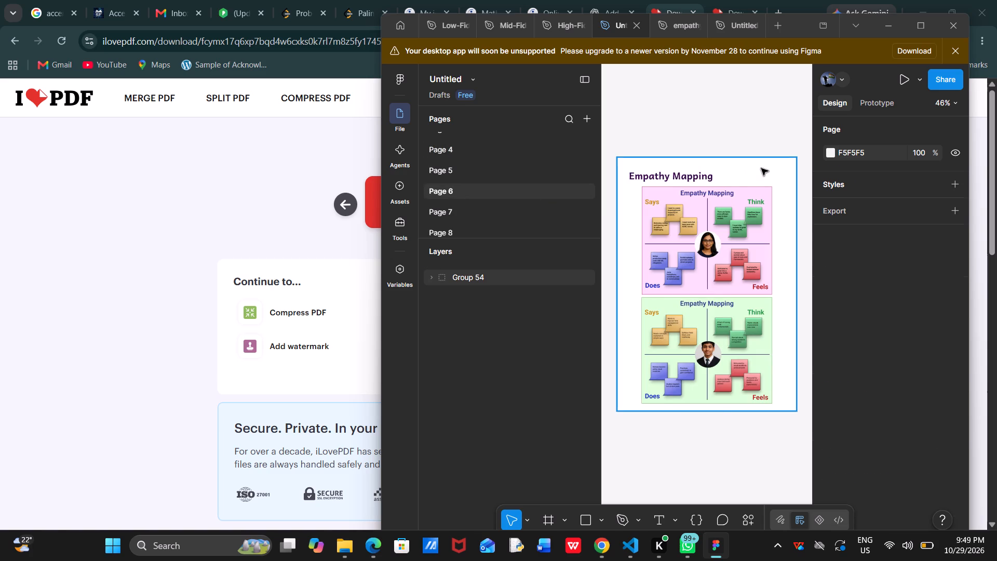
pyautogui.hotkey('ctrl', 'c')
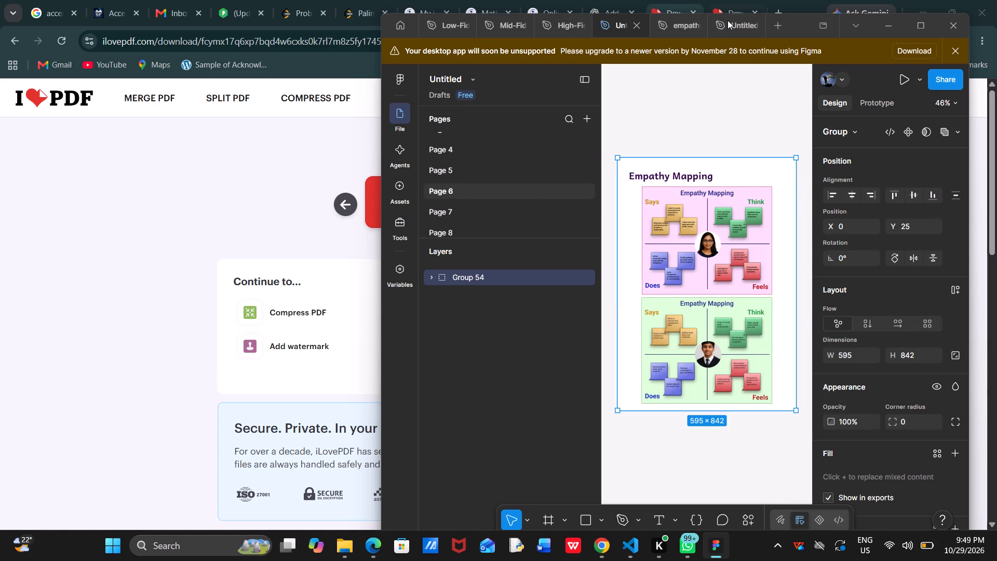
pyautogui.click(727, 21)
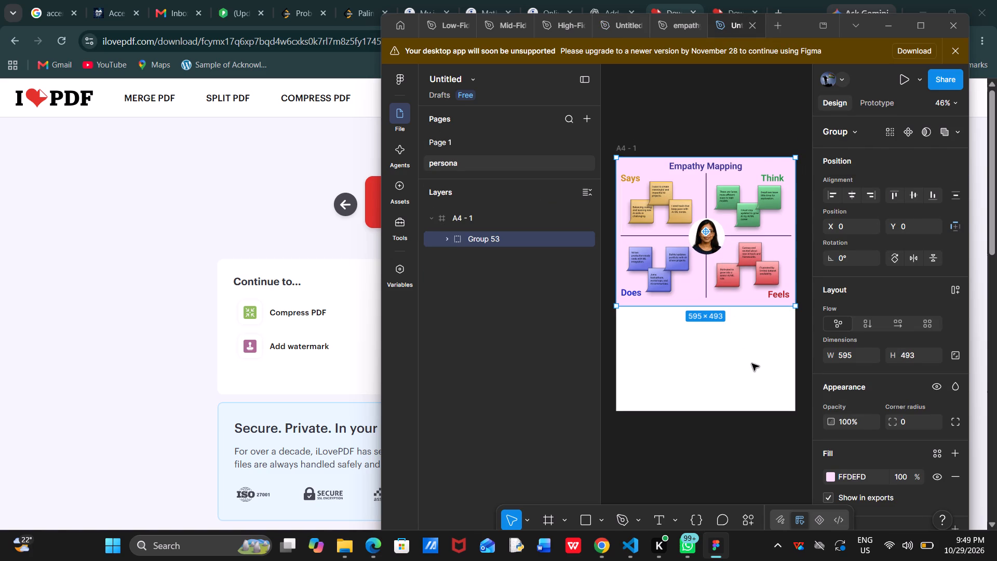
pyautogui.click(752, 364)
pyautogui.click(752, 364)
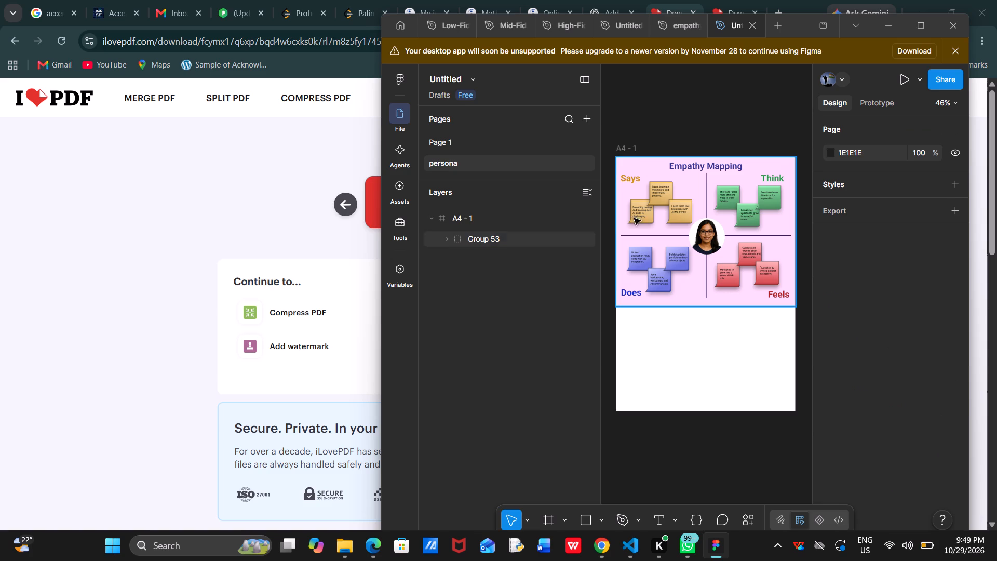
pyautogui.click(619, 150)
pyautogui.press('Delete')
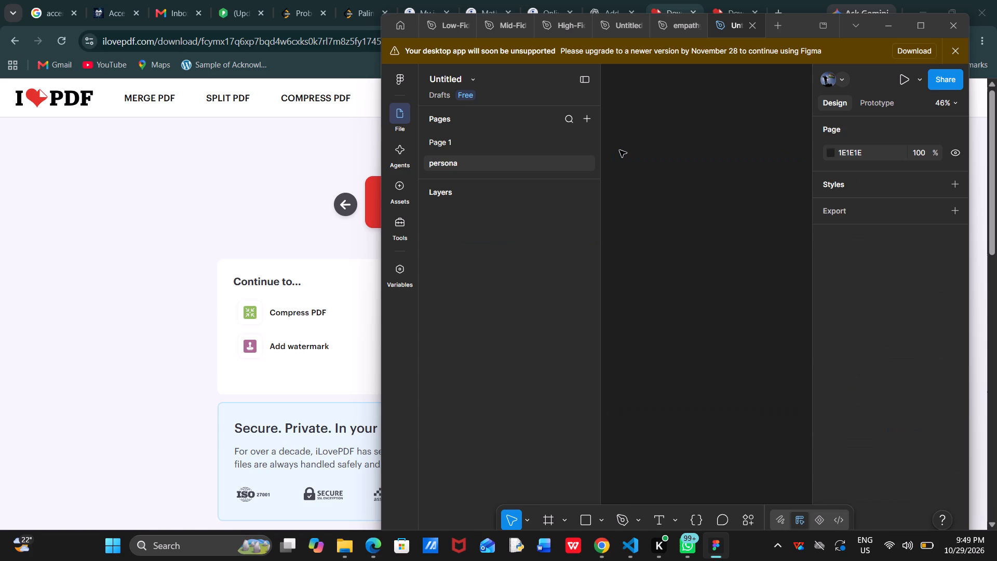
pyautogui.hotkey('ctrl', 'v')
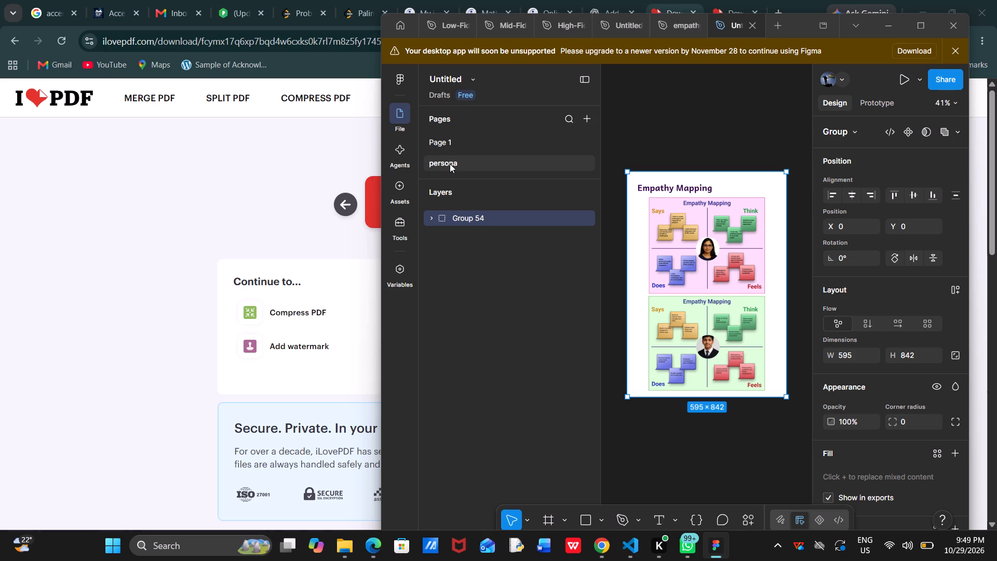
# Look through the recent files for the designs needed on the remaining report pages.
pyautogui.click(400, 21)
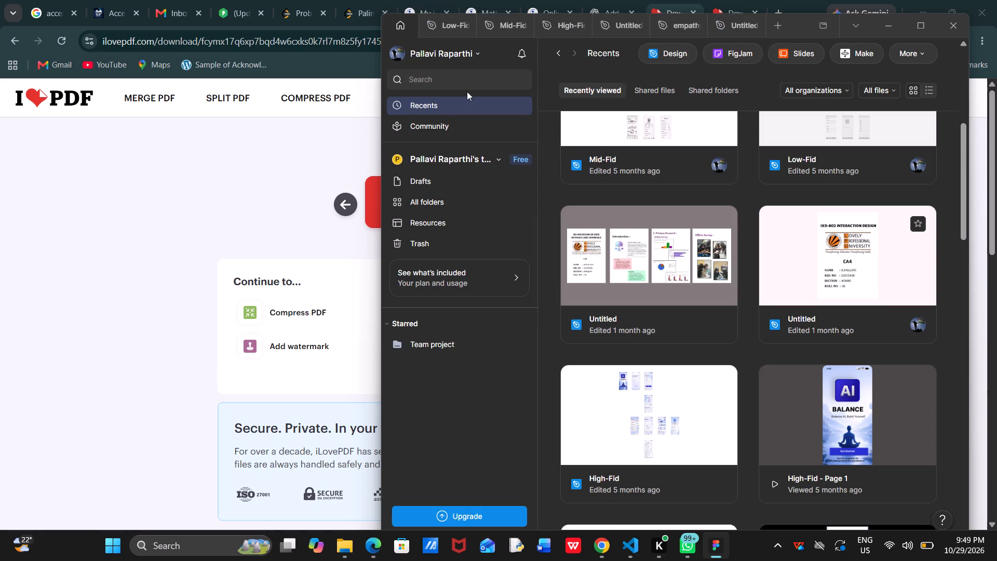
pyautogui.scroll(1, 658, 323)
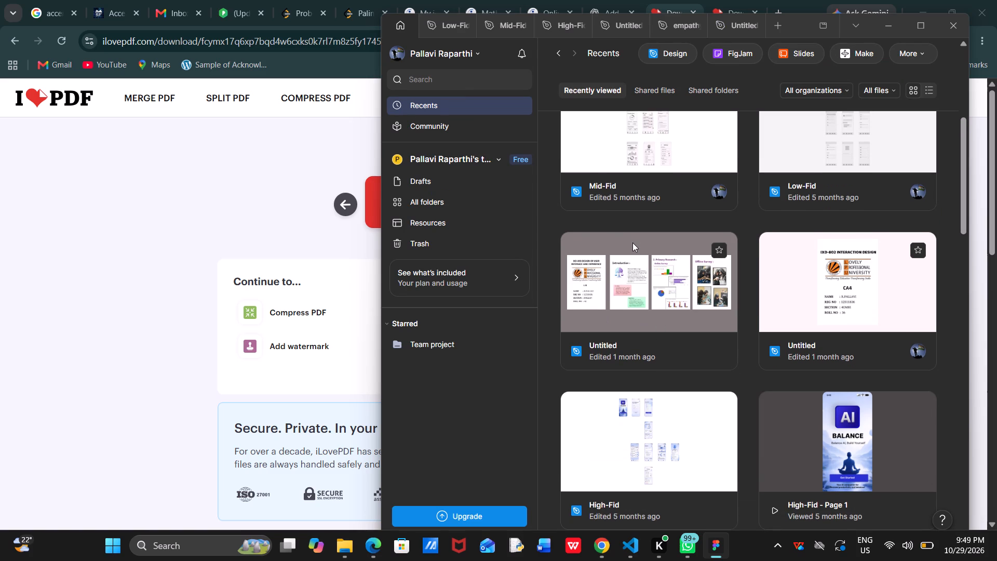
pyautogui.scroll(3, 632, 243)
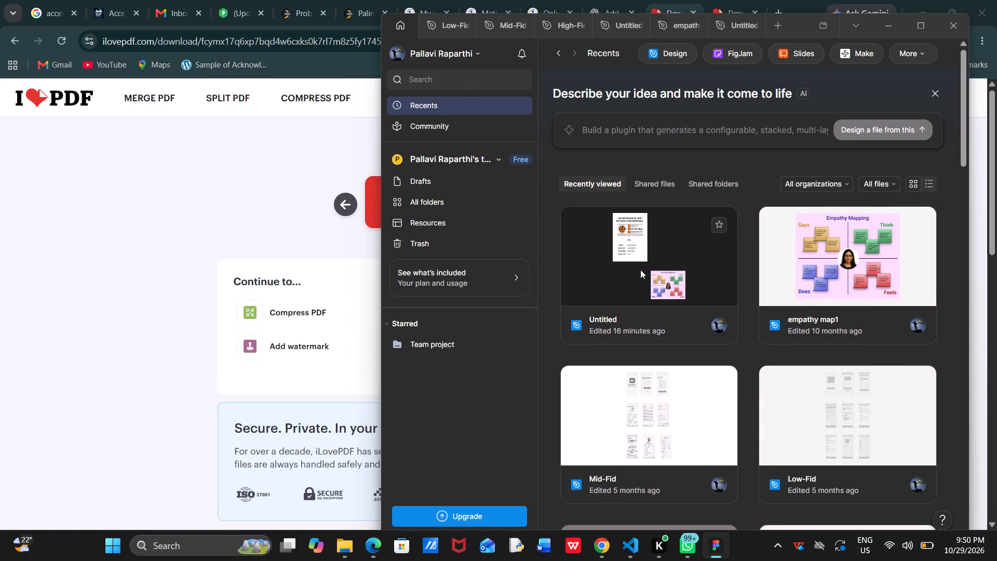
pyautogui.scroll(-2, 669, 324)
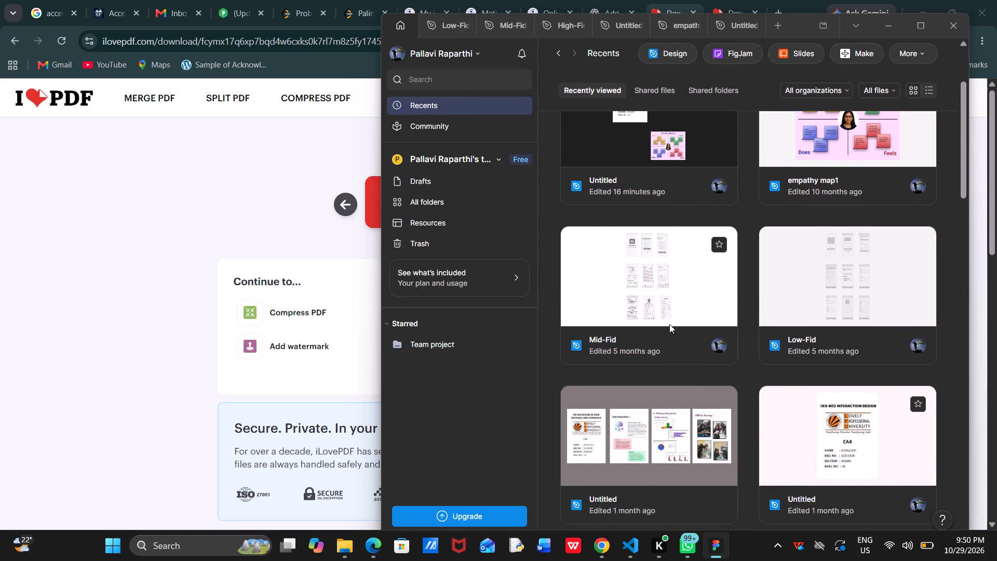
pyautogui.scroll(-4, 669, 324)
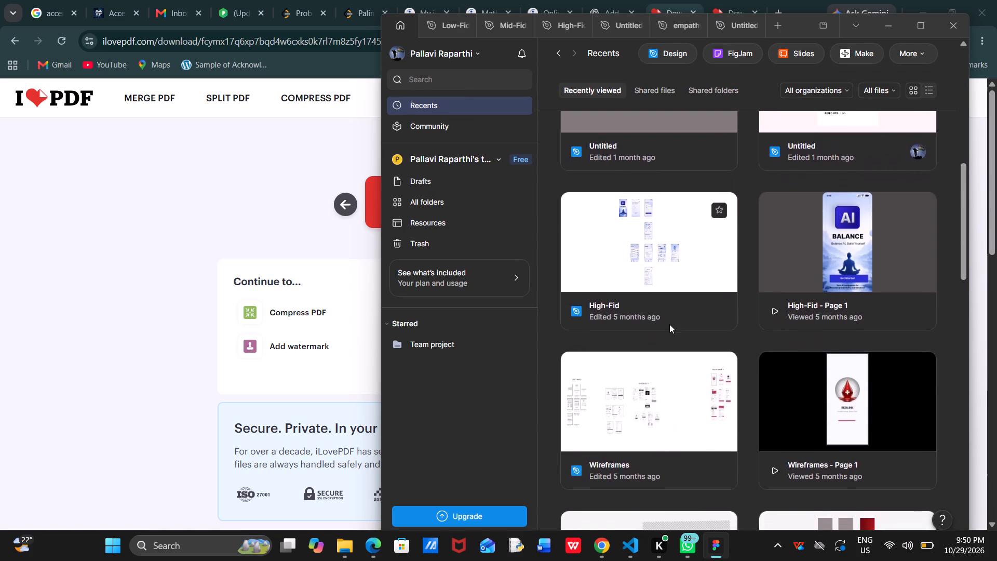
pyautogui.scroll(-2, 669, 324)
pyautogui.scroll(1, 669, 324)
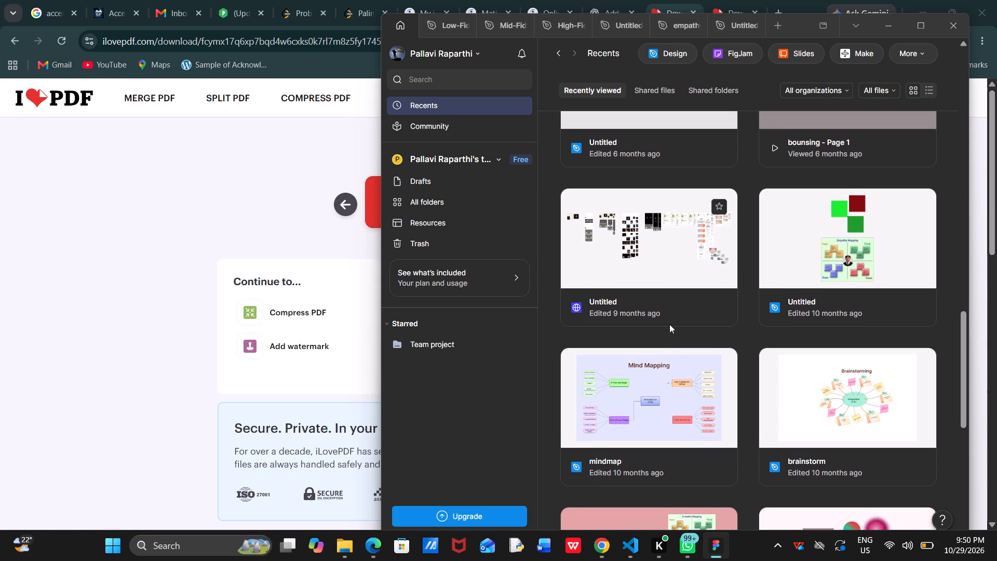
pyautogui.scroll(-2, 687, 397)
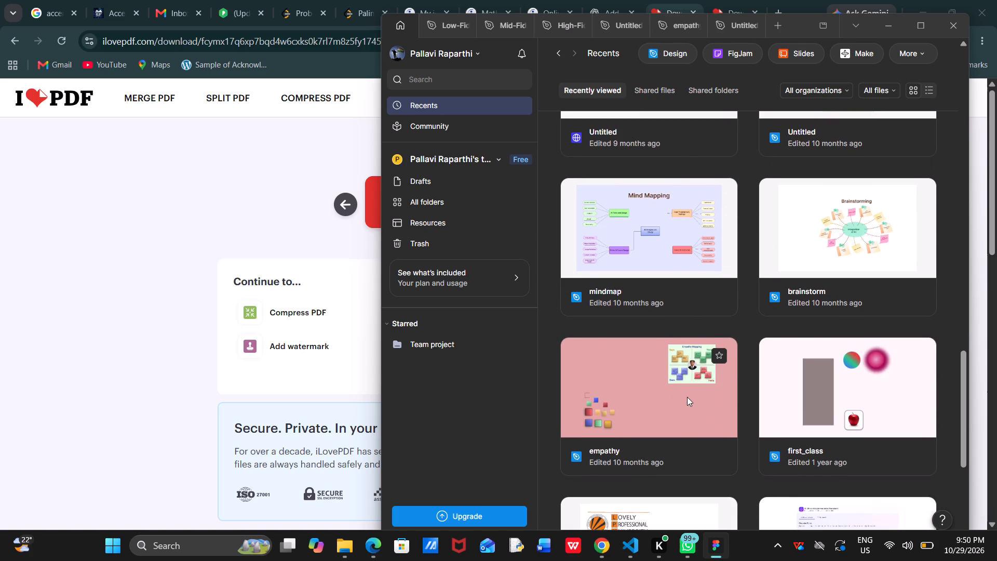
pyautogui.scroll(-3, 687, 397)
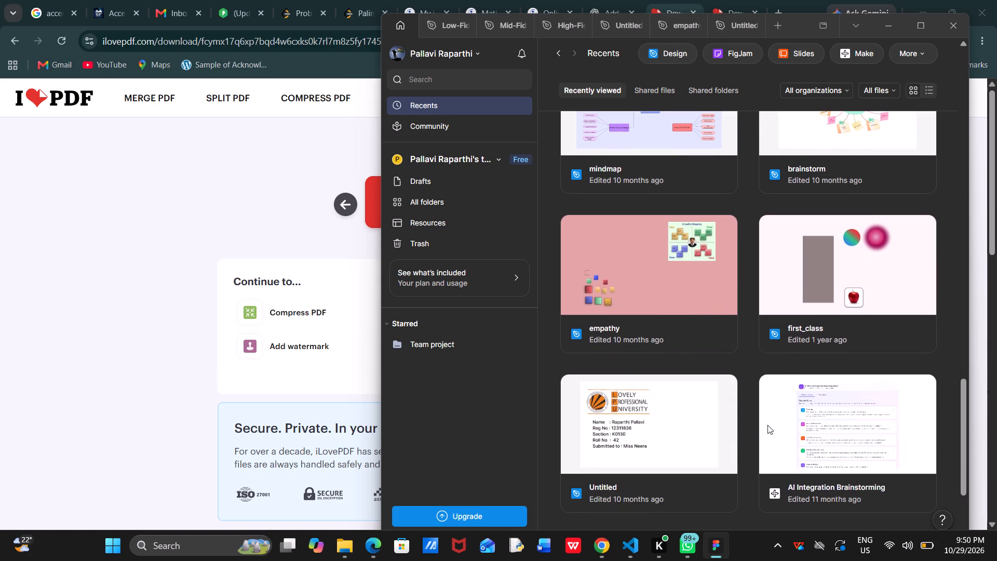
pyautogui.scroll(4, 767, 425)
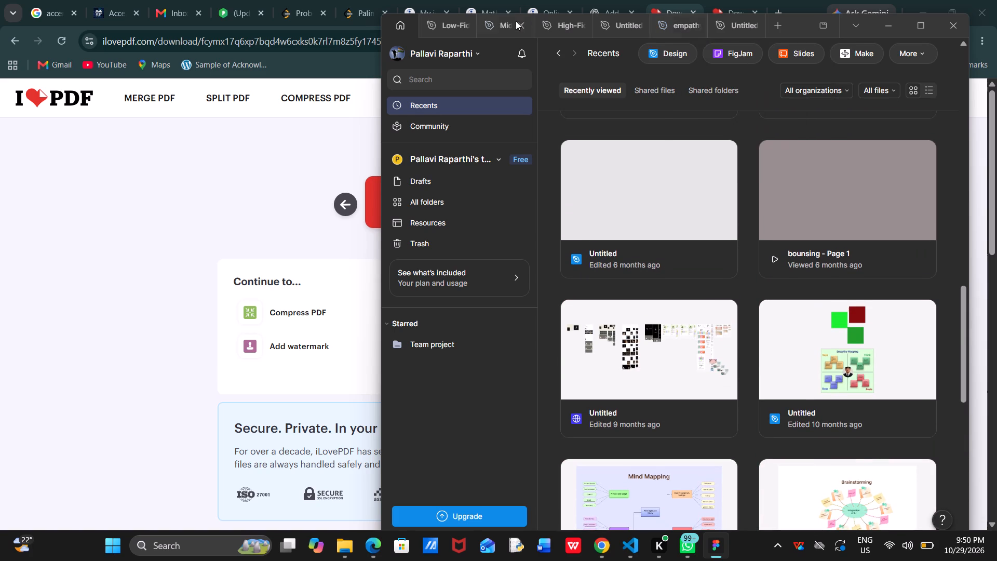
# Copy the CA 2 User Personas group from the report file's Page 5 onto a new page in the other Untitled file.
pyautogui.click(621, 34)
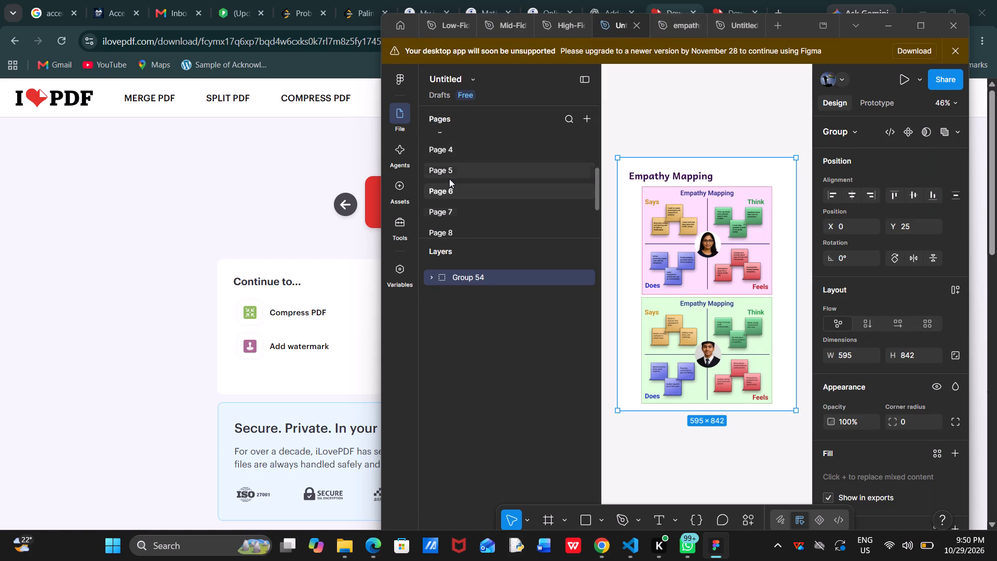
pyautogui.click(449, 175)
pyautogui.scroll(1, 449, 175)
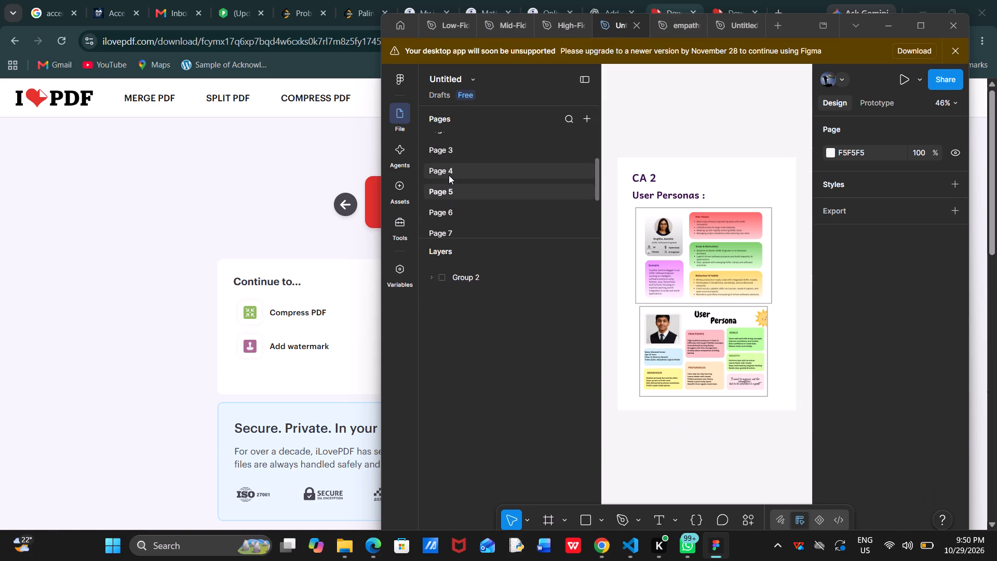
pyautogui.click(700, 173)
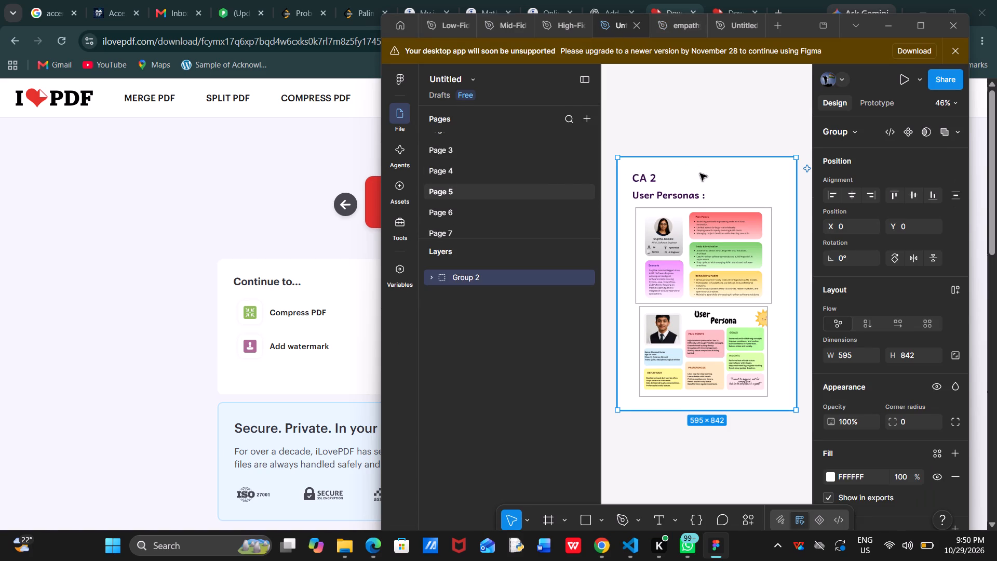
pyautogui.hotkey('ctrl', 'c')
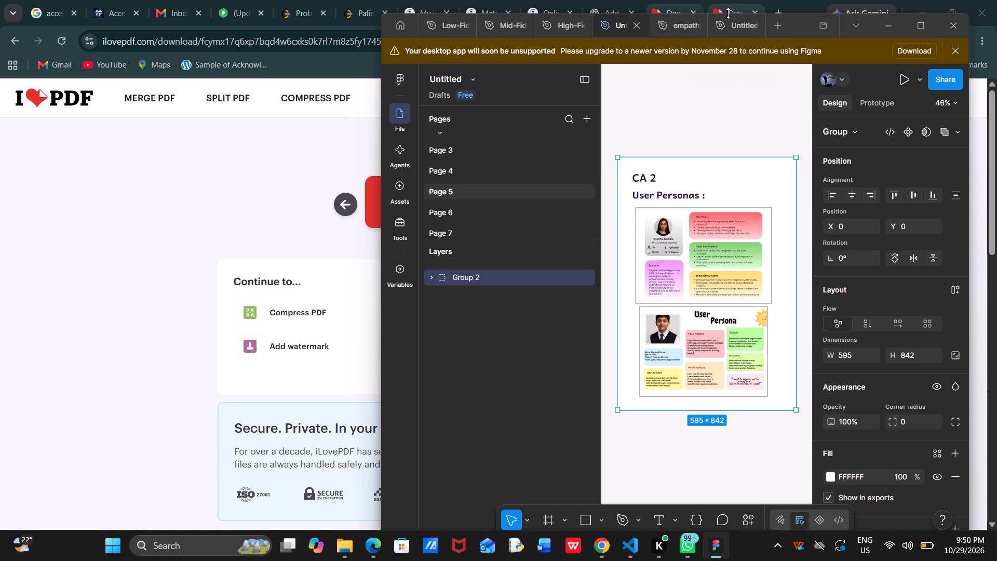
pyautogui.click(730, 21)
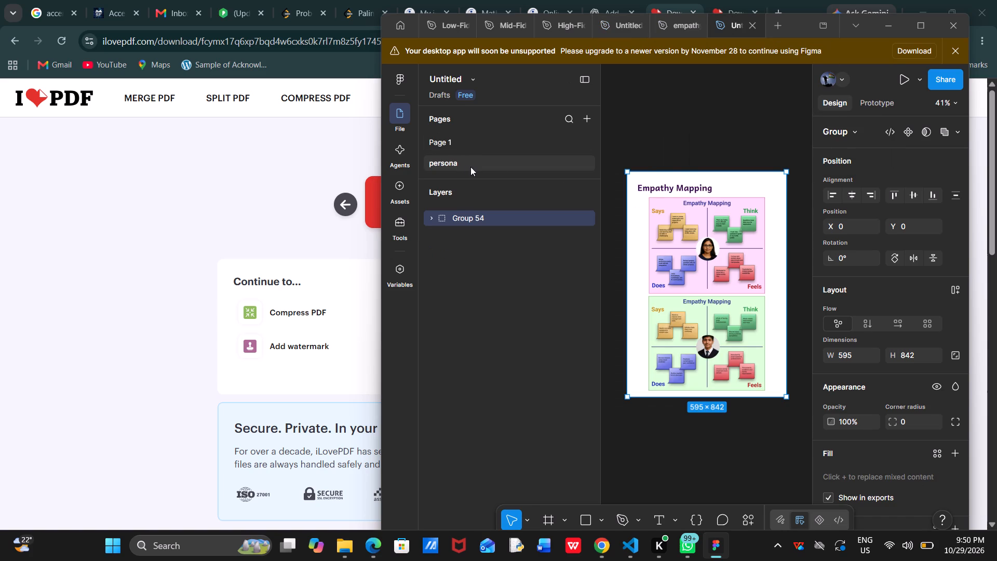
pyautogui.click(679, 137)
pyautogui.scroll(2, 679, 137)
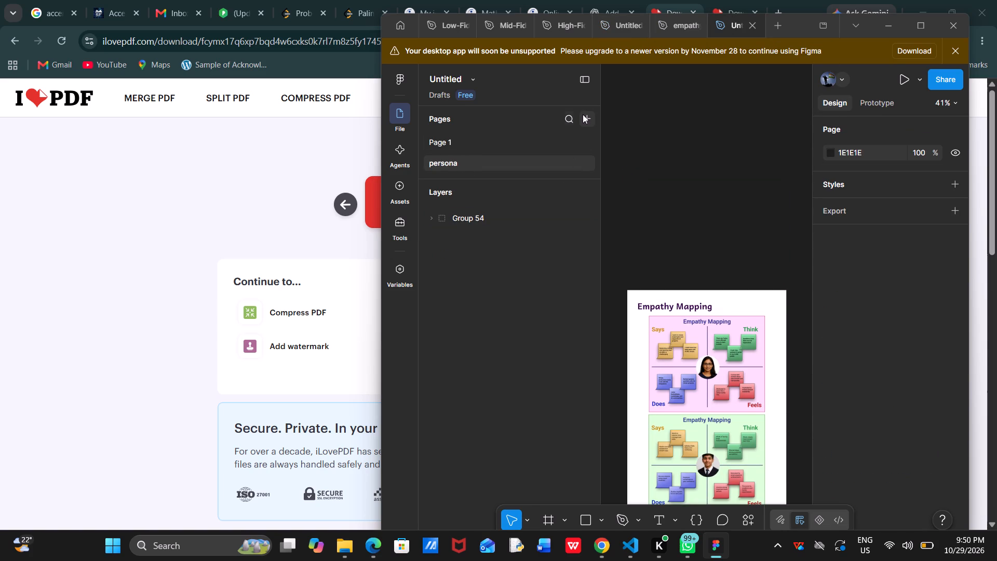
pyautogui.click(584, 116)
pyautogui.click(649, 178)
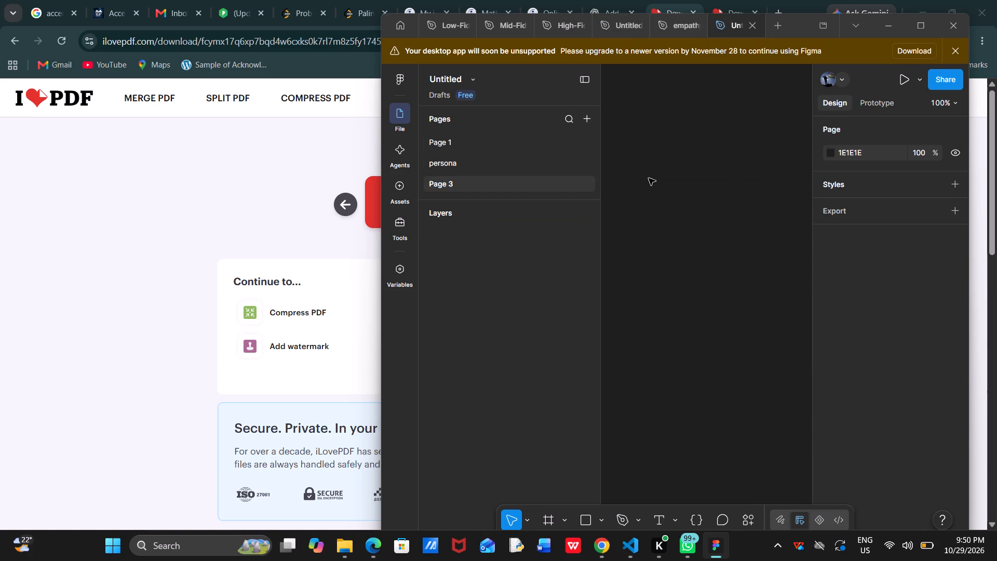
pyautogui.hotkey('ctrl', 'v')
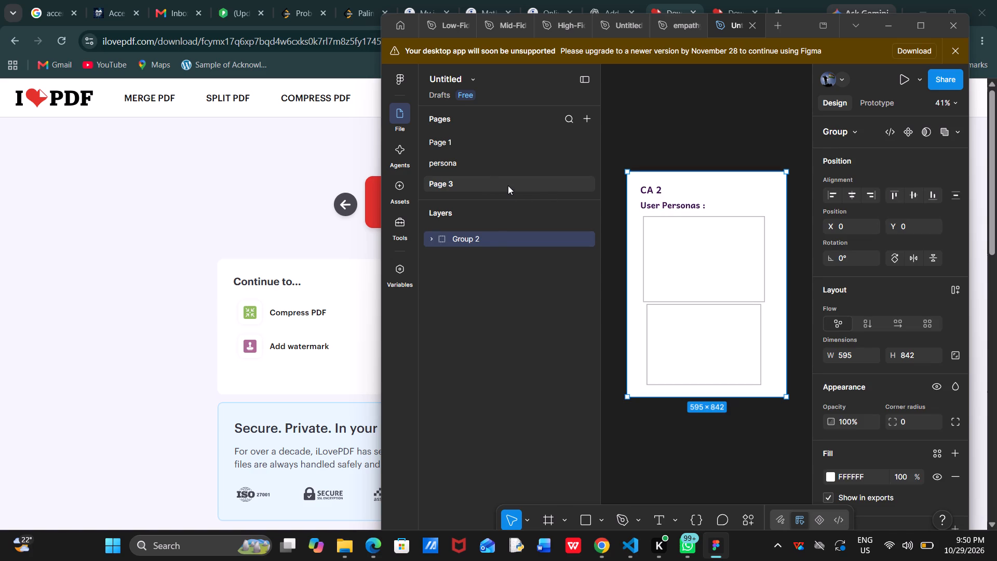
# Place the new page above the existing persona page, naming the new one "persona" and the old one "empathy mapping".
pyautogui.moveTo(505, 183); pyautogui.dragTo(481, 158)
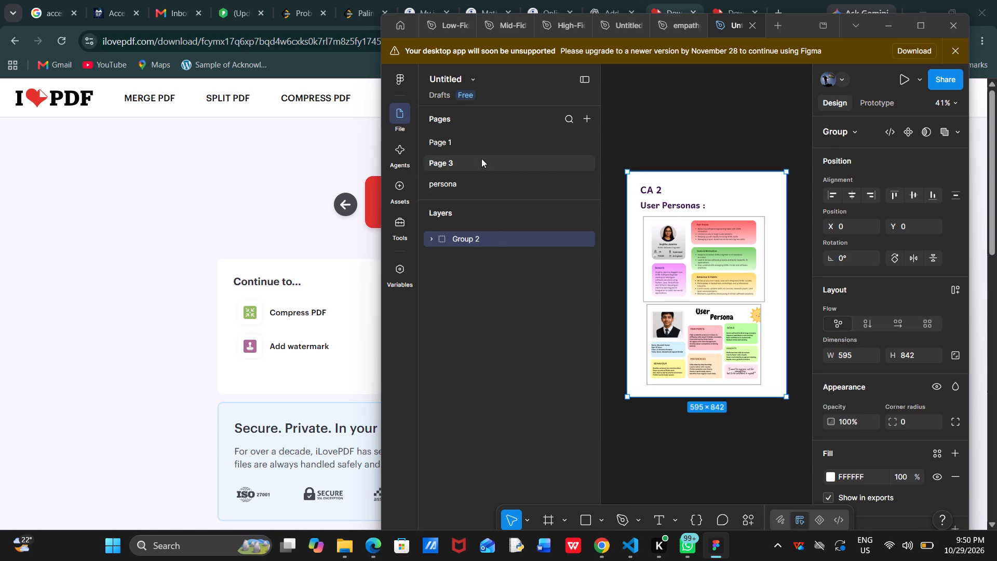
pyautogui.doubleClick(453, 160)
pyautogui.write('persona')
pyautogui.tripleClick(454, 189)
pyautogui.write('empathy mapping')
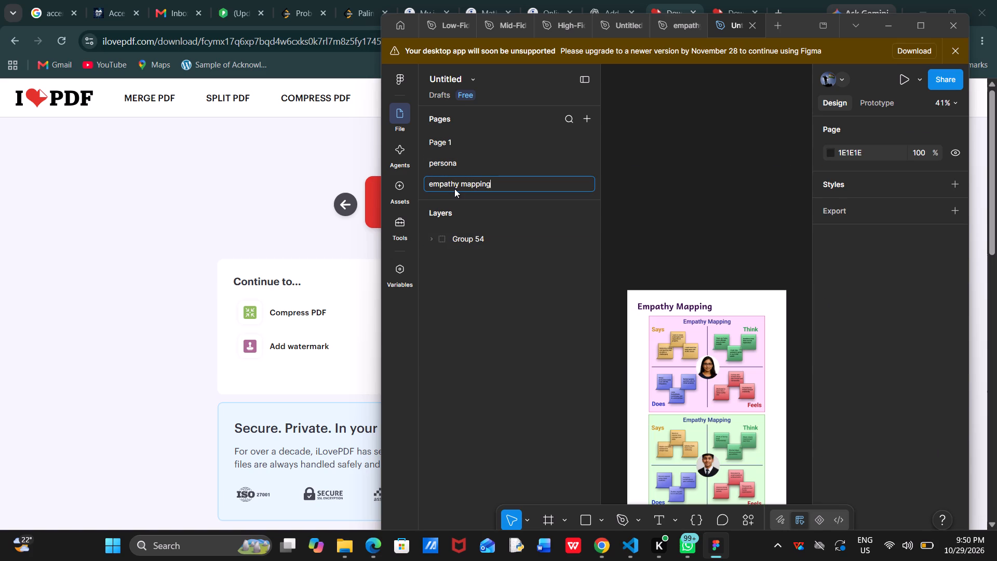
pyautogui.press('Return')
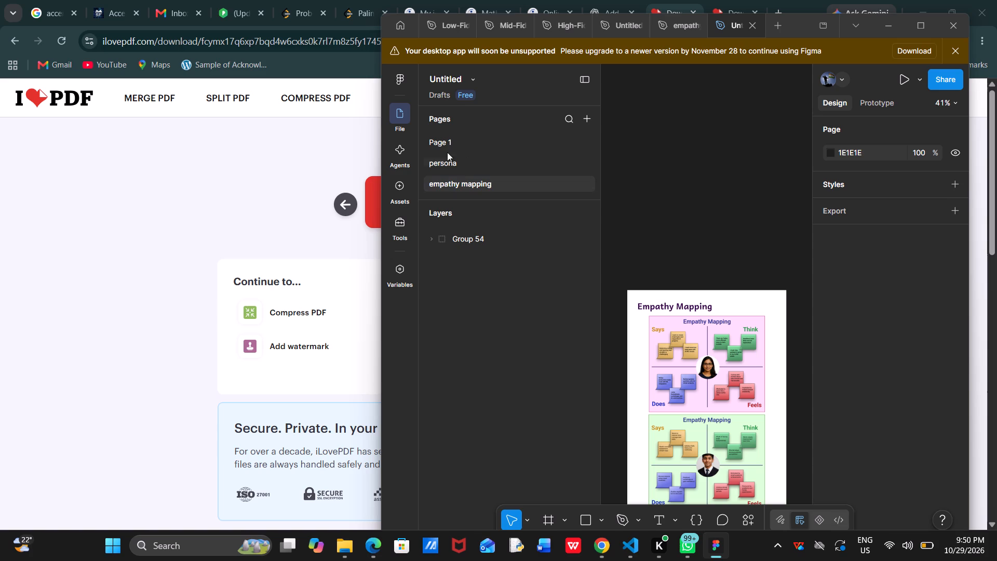
# Move the persona page below the empathy mapping page and open it.
pyautogui.moveTo(451, 167); pyautogui.dragTo(459, 189)
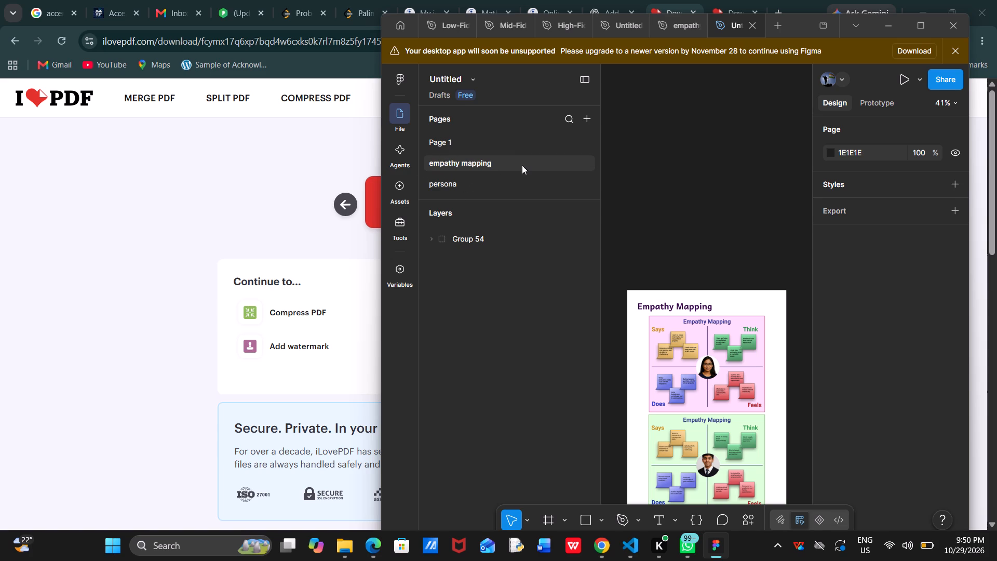
pyautogui.click(522, 165)
pyautogui.click(462, 185)
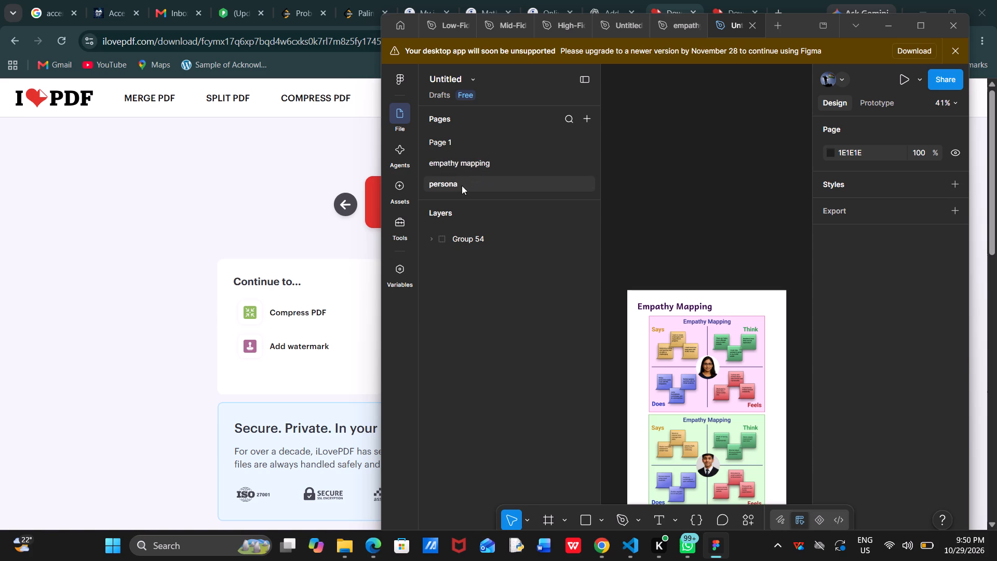
# Add three new pages after the persona page.
pyautogui.hscroll(1, 588, 130)
pyautogui.click(585, 120)
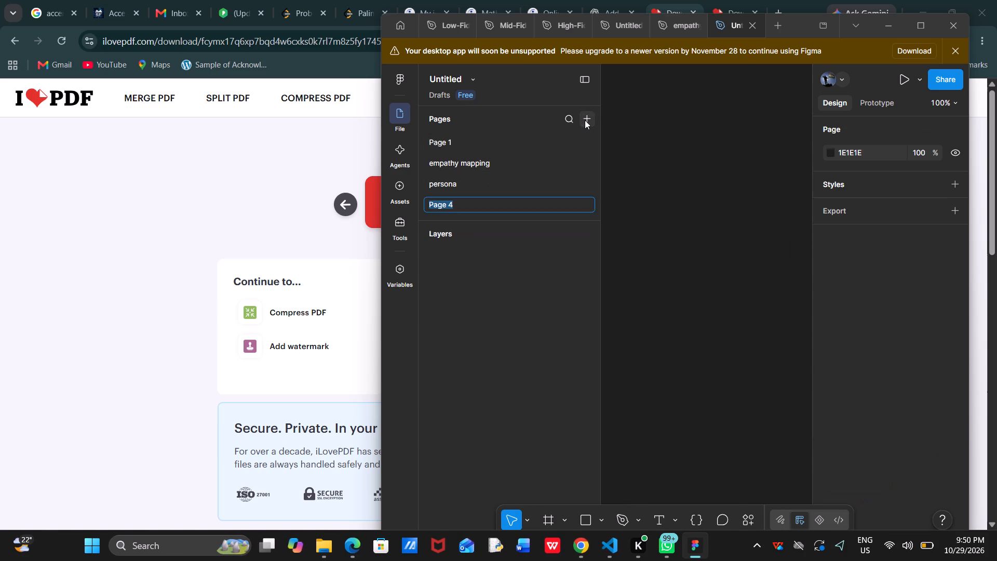
pyautogui.doubleClick(585, 120)
# Rename Page 4 as "braindstorm".
pyautogui.click(456, 190)
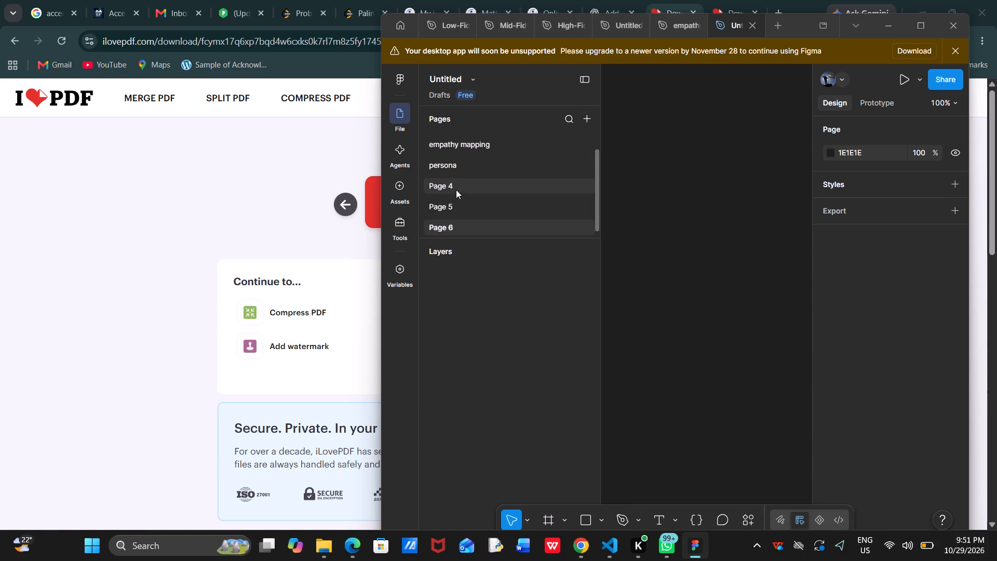
pyautogui.doubleClick(456, 190)
pyautogui.write('braindtoriming')
pyautogui.press('BackSpace')
pyautogui.press('BackSpace')
pyautogui.press('BackSpace')
pyautogui.press('BackSpace')
pyautogui.press('BackSpace')
pyautogui.press('BackSpace')
pyautogui.press('BackSpace')
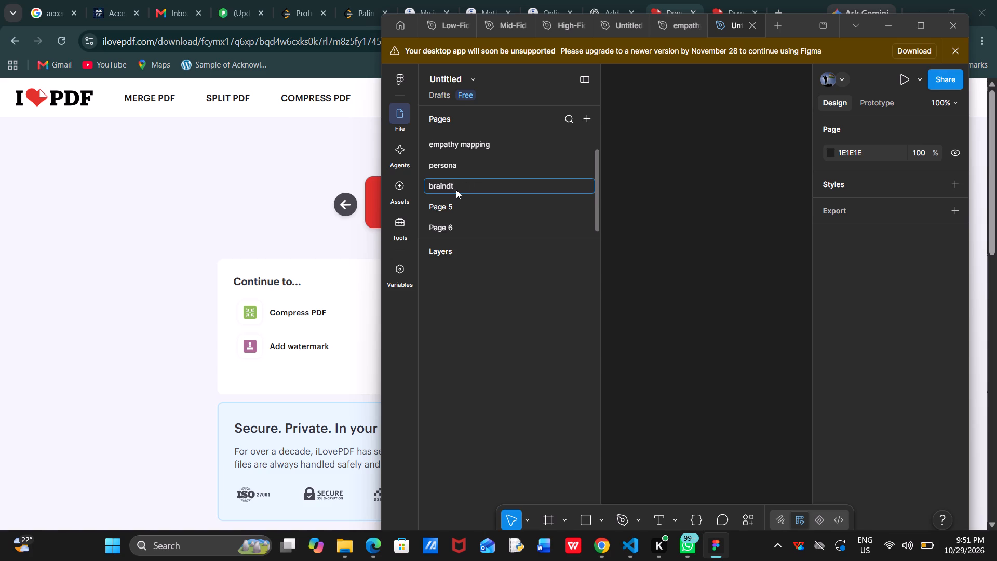
pyautogui.press('BackSpace')
pyautogui.write('sti')
pyautogui.press('BackSpace')
pyautogui.write('orm')
pyautogui.click(693, 244)
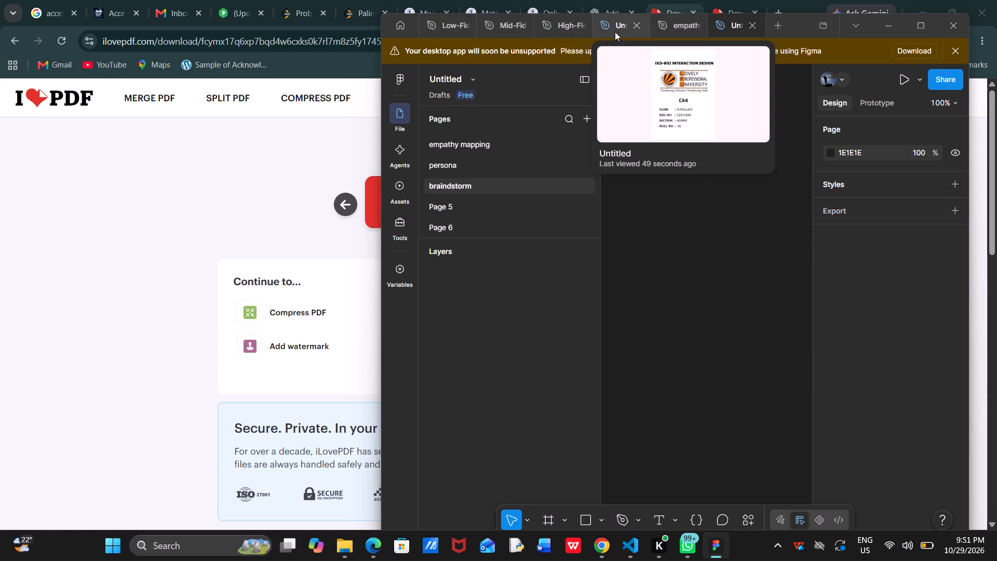
# Copy the CA 3 brainstorming and mind mapping layout from Page 7 of the earlier report file onto the braindstorm page.
pyautogui.click(611, 31)
pyautogui.click(446, 209)
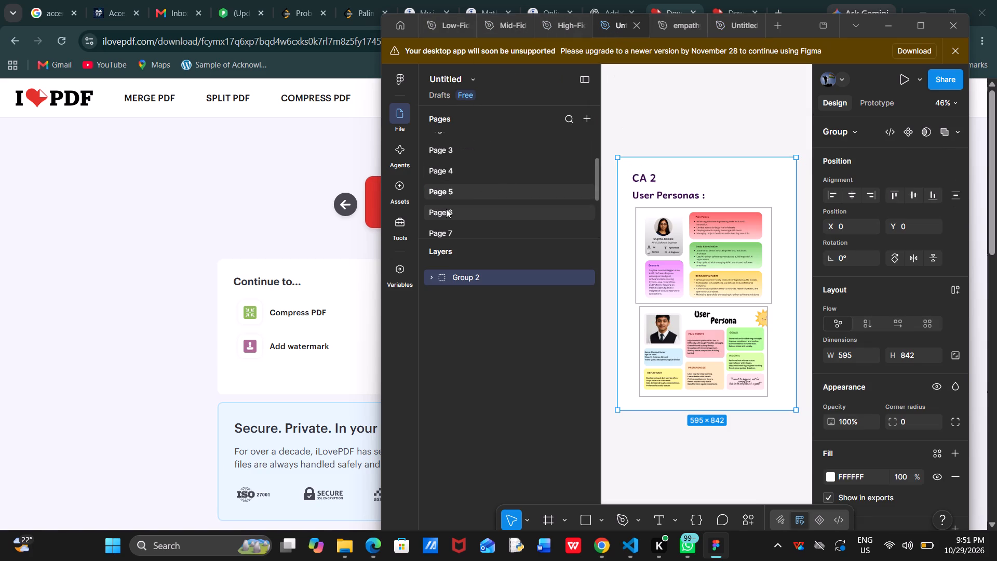
pyautogui.scroll(-1, 446, 209)
pyautogui.moveTo(446, 209); pyautogui.dragTo(459, 194)
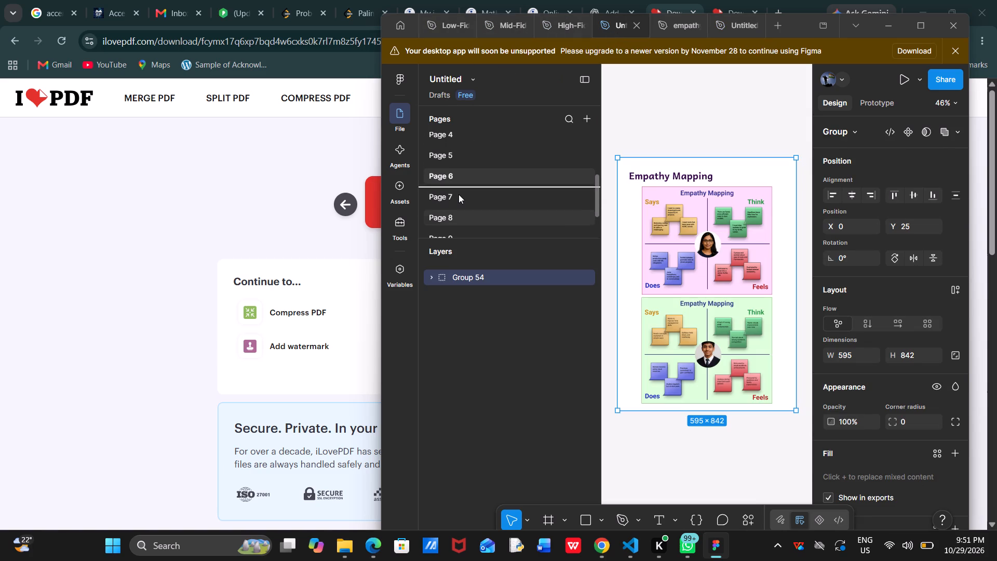
pyautogui.click(459, 194)
pyautogui.hotkey('ctrl', 'z')
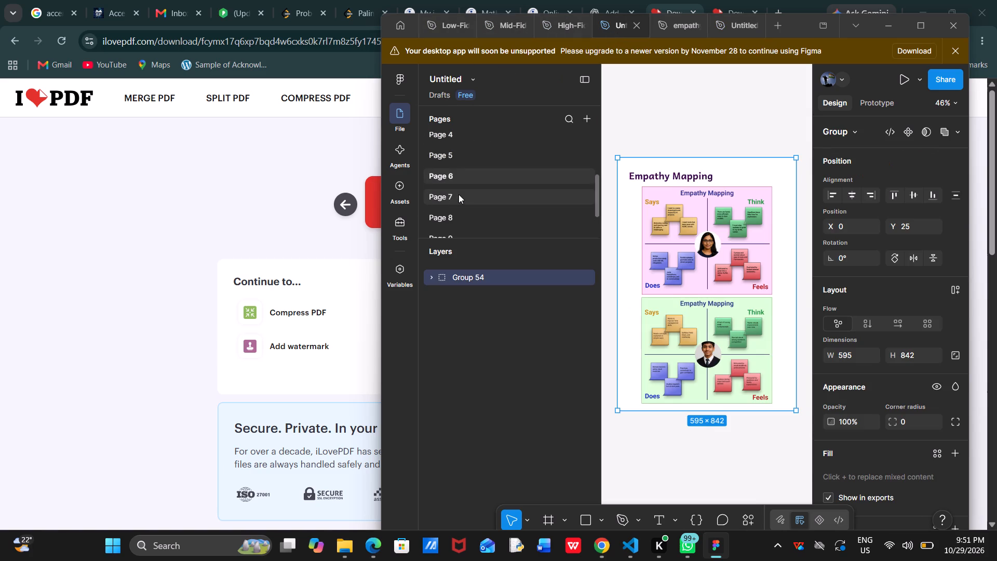
pyautogui.click(459, 194)
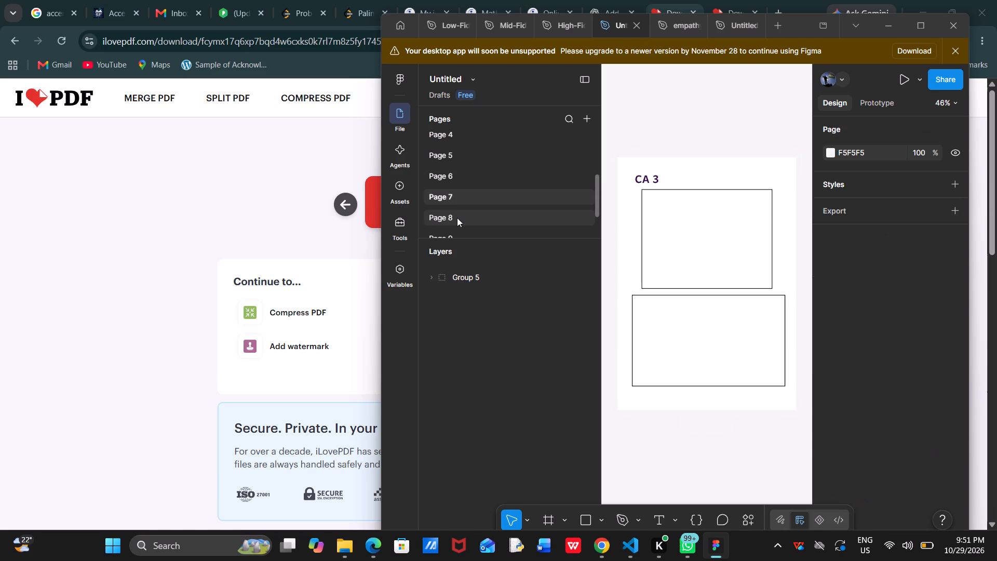
pyautogui.click(724, 158)
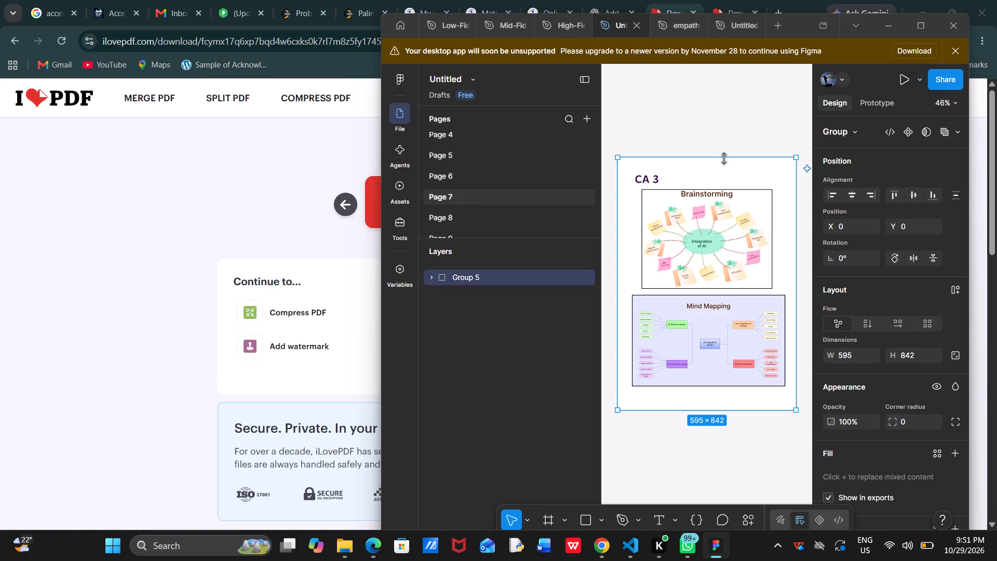
pyautogui.hotkey('ctrl', 'c')
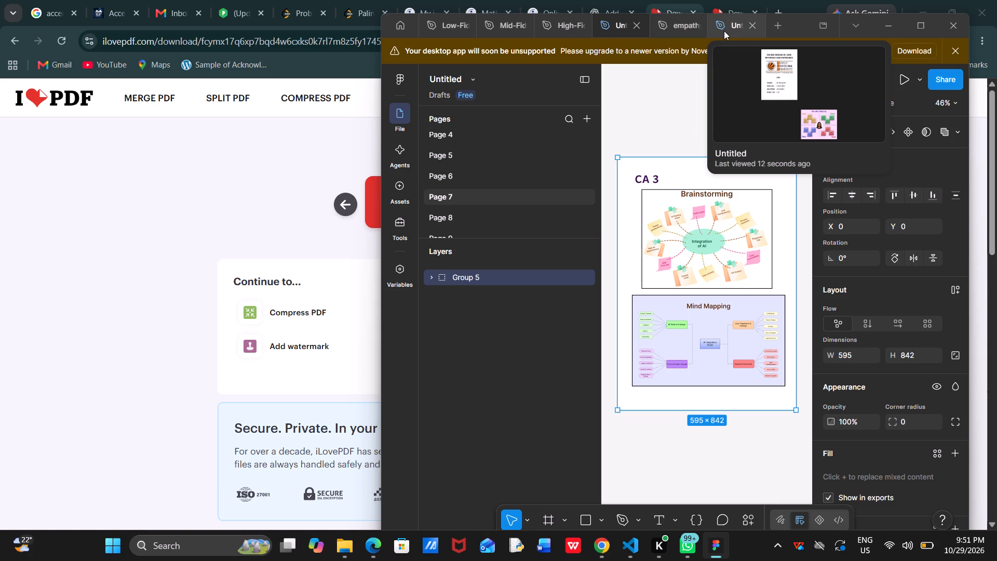
pyautogui.click(724, 31)
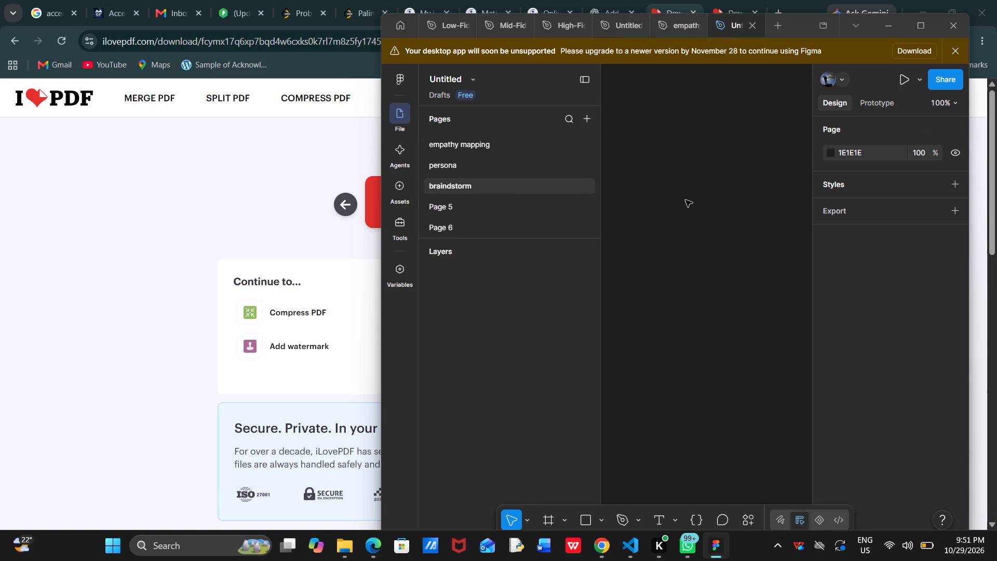
pyautogui.click(685, 200)
pyautogui.hotkey('ctrl', 'v')
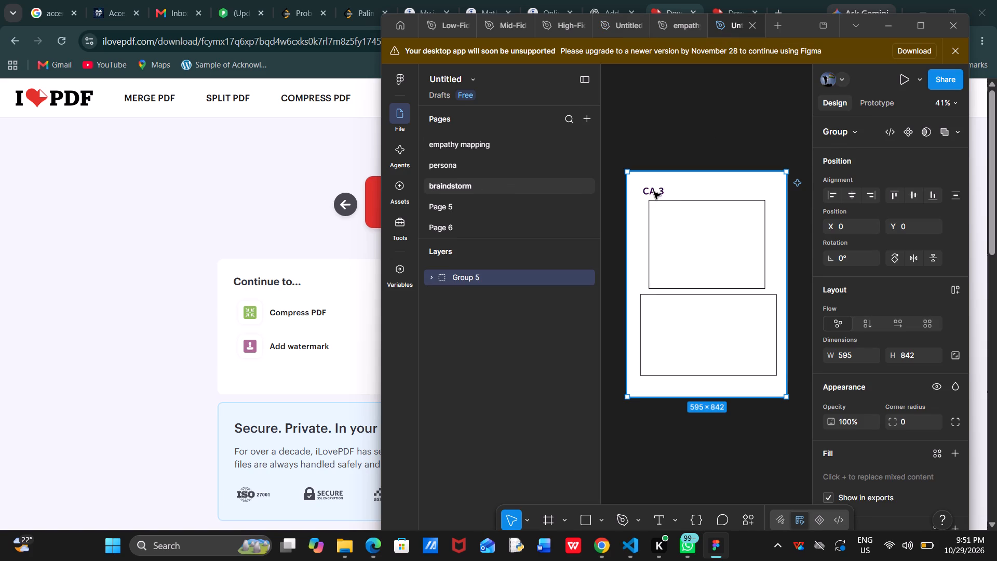
# Delete the "CA 3" heading text nested inside the pasted brainstorming layout.
pyautogui.click(654, 192)
pyautogui.doubleClick(654, 192)
pyautogui.doubleClick(654, 192)
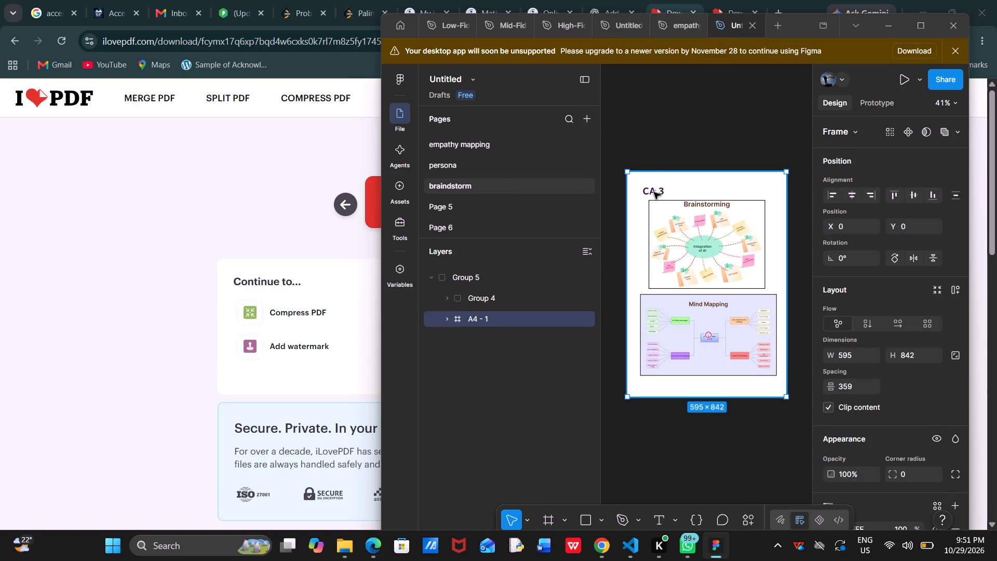
pyautogui.click(665, 192)
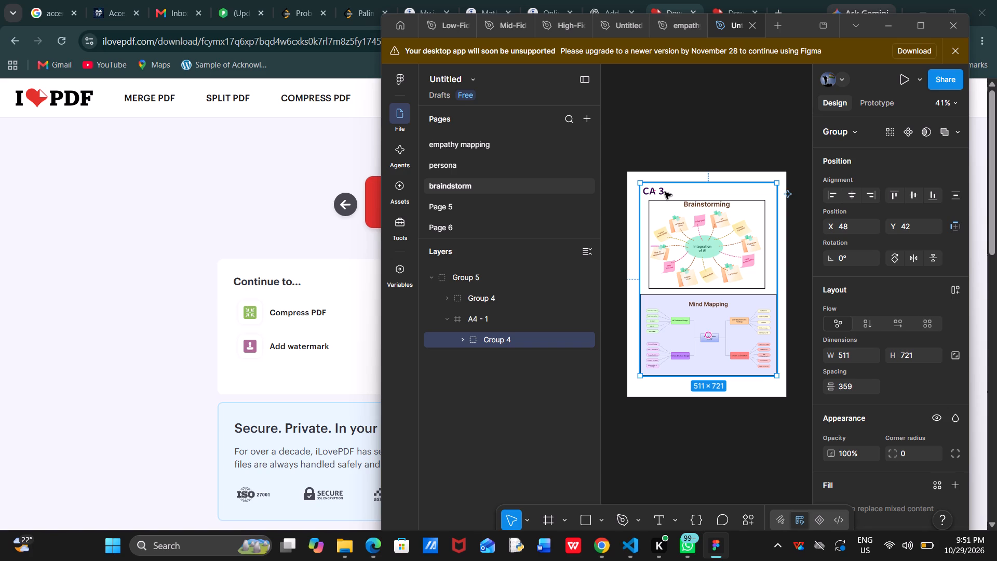
pyautogui.click(665, 192)
pyautogui.click(709, 142)
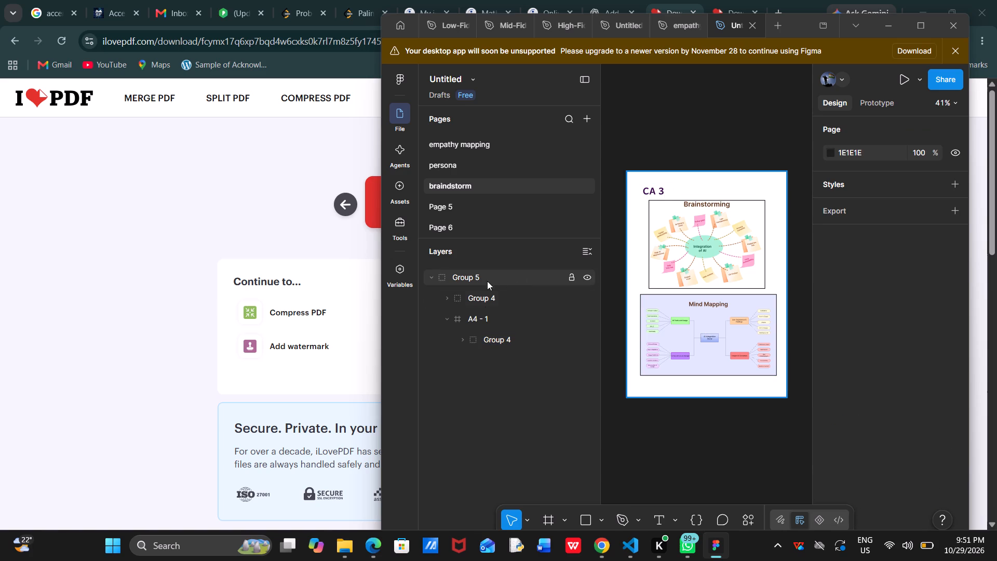
pyautogui.click(661, 193)
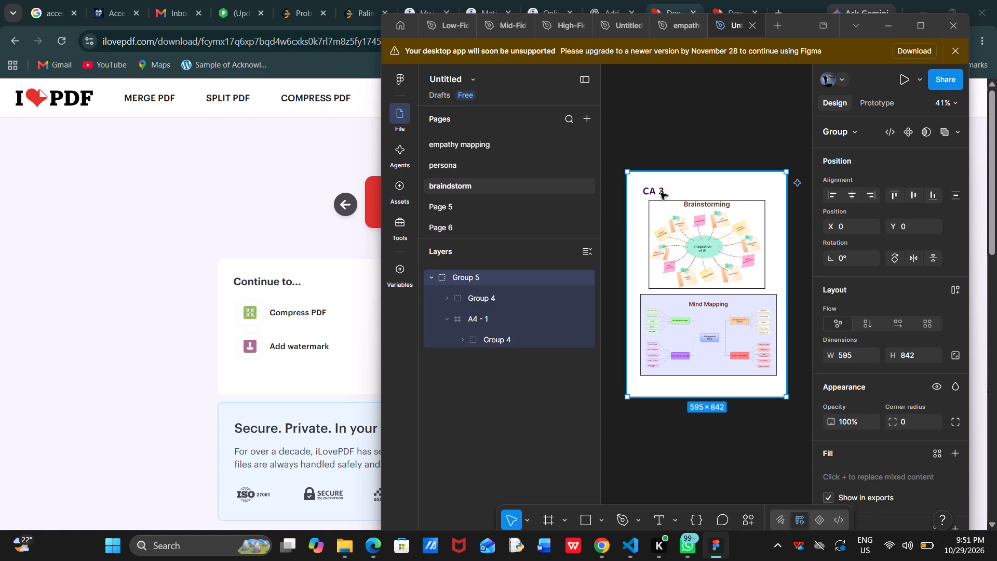
pyautogui.tripleClick(661, 193)
pyautogui.click(661, 193)
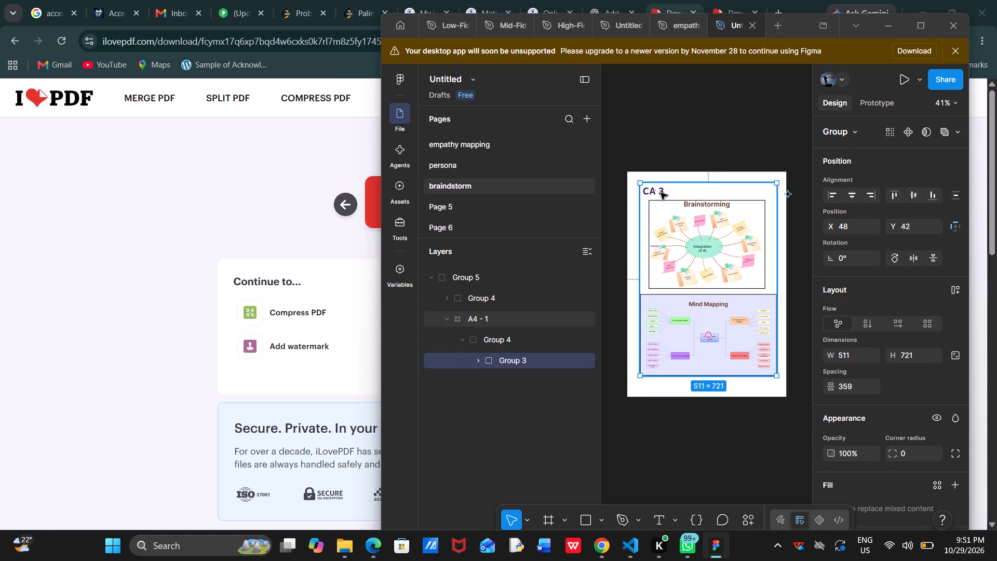
pyautogui.tripleClick(661, 193)
pyautogui.tripleClick(661, 193)
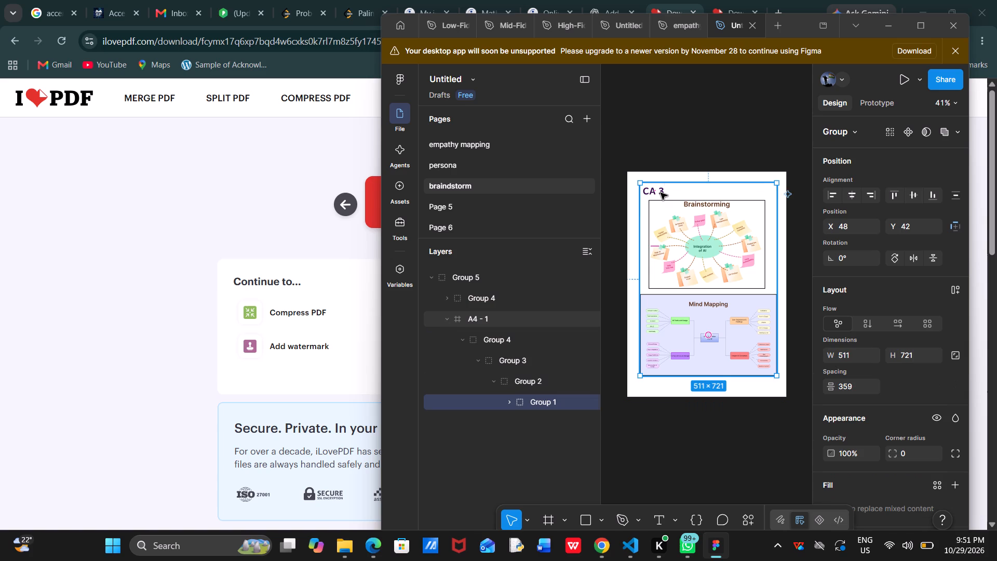
pyautogui.doubleClick(661, 193)
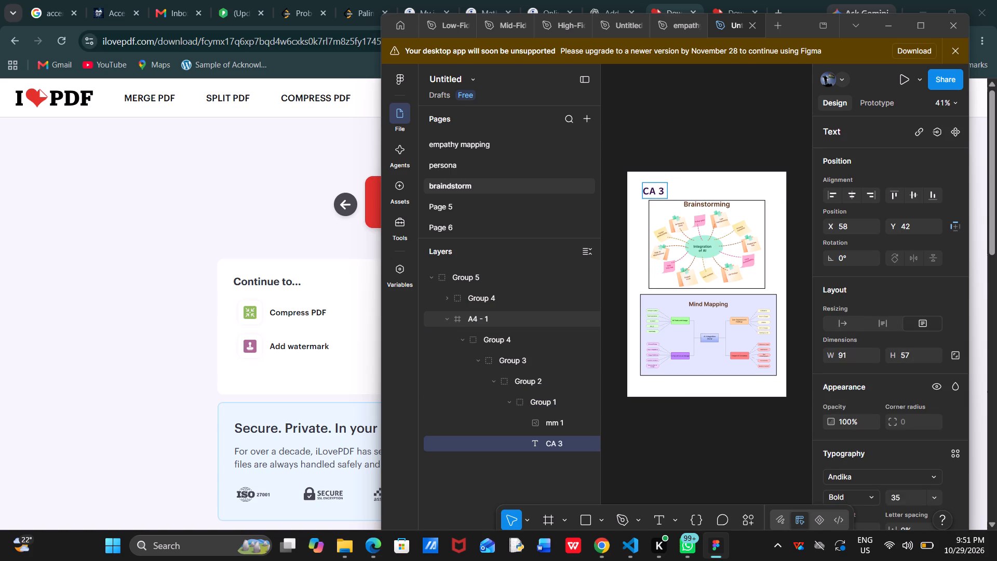
pyautogui.press('Delete')
pyautogui.press('Delete')
pyautogui.press('BackSpace')
pyautogui.press('BackSpace')
pyautogui.press('BackSpace')
pyautogui.click(682, 112)
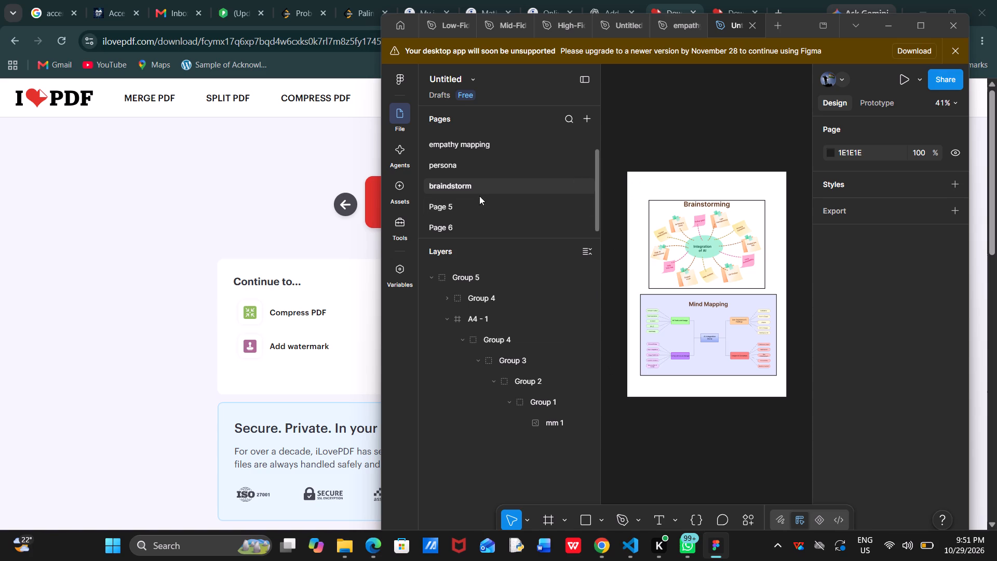
# Rename Page 5 as "user flow".
pyautogui.tripleClick(456, 205)
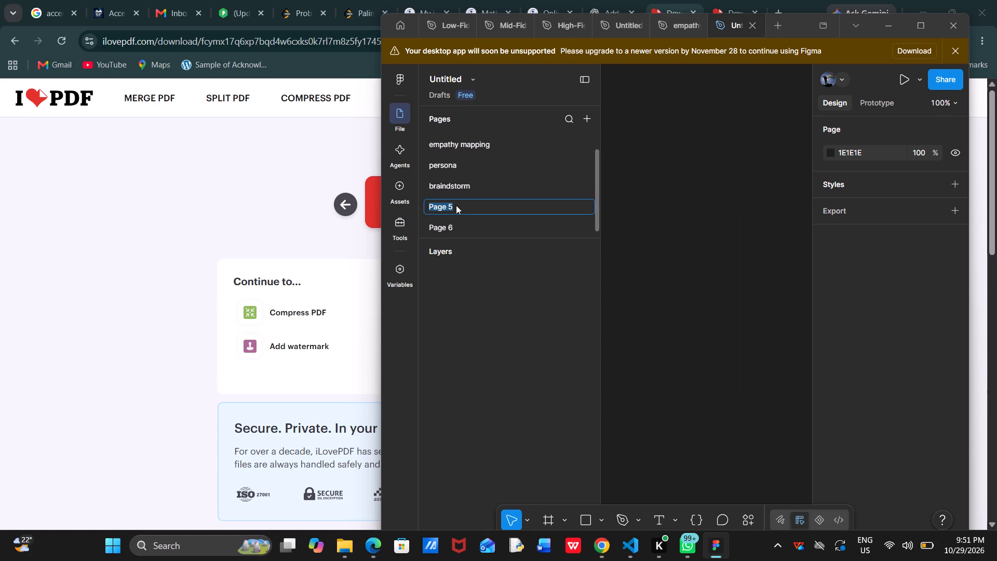
pyautogui.write('user flow')
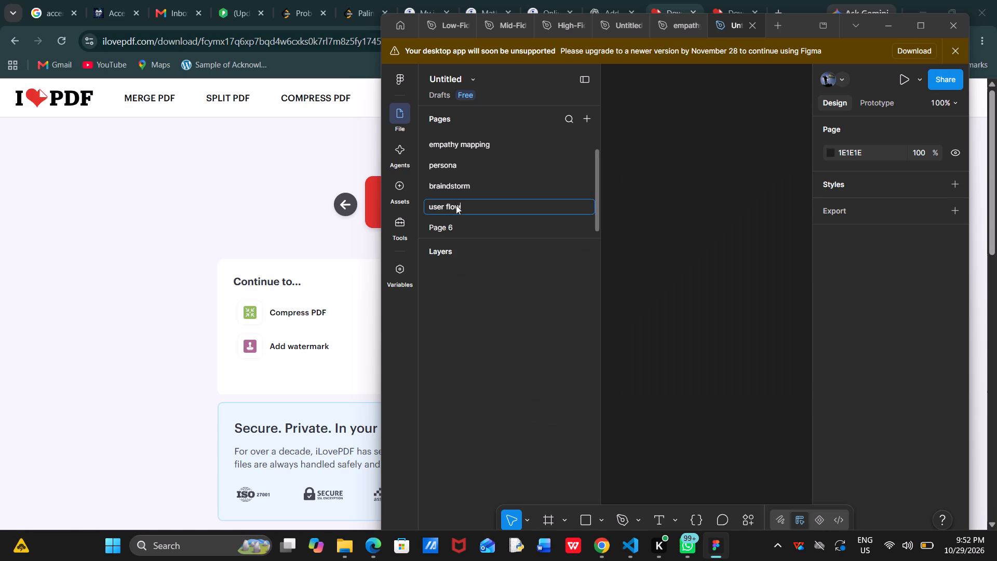
pyautogui.press('Return')
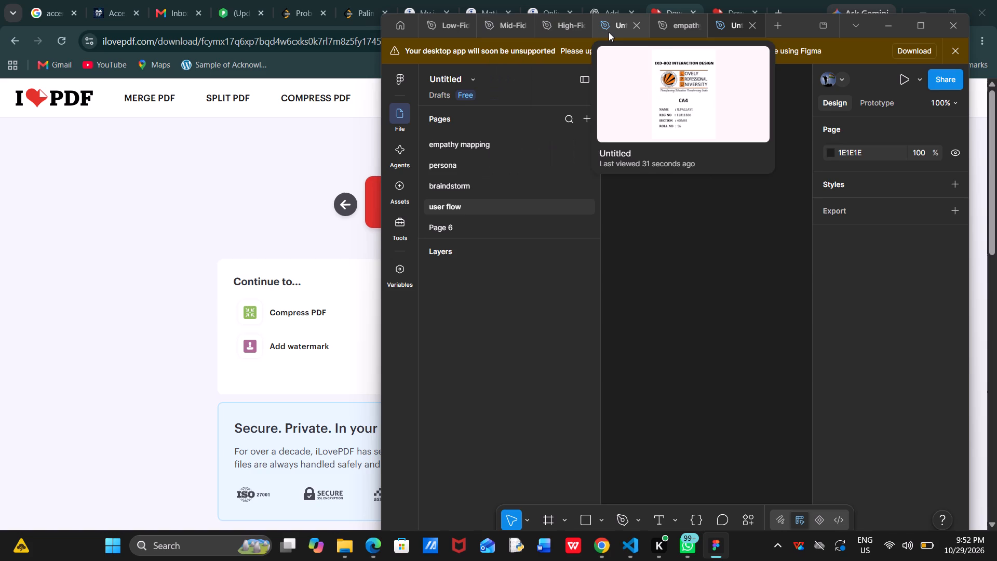
# Copy the User Flow Chart and Information Architecture layout from Page 8 of the earlier report file onto the user flow page.
pyautogui.click(609, 32)
pyautogui.click(431, 214)
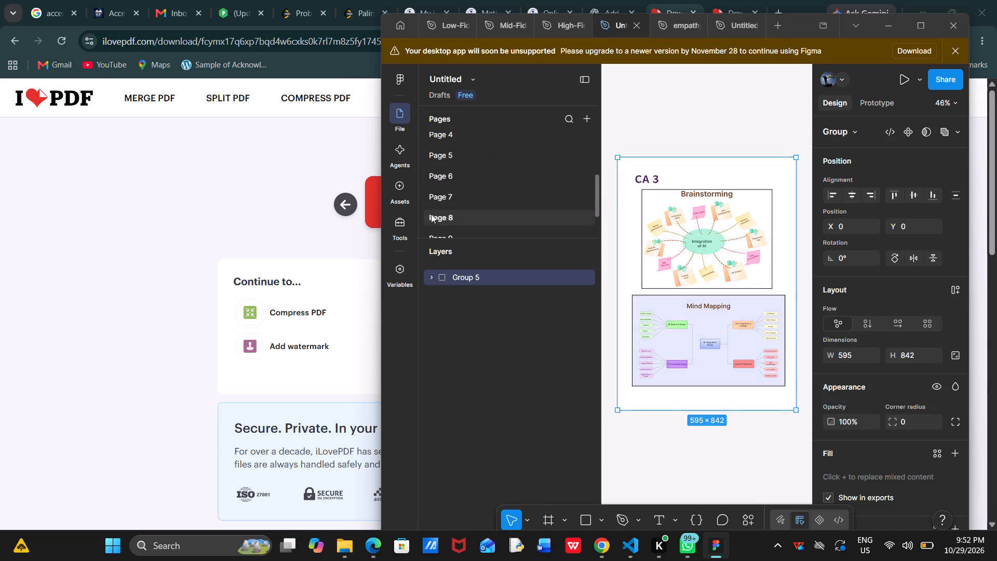
pyautogui.scroll(-1, 431, 214)
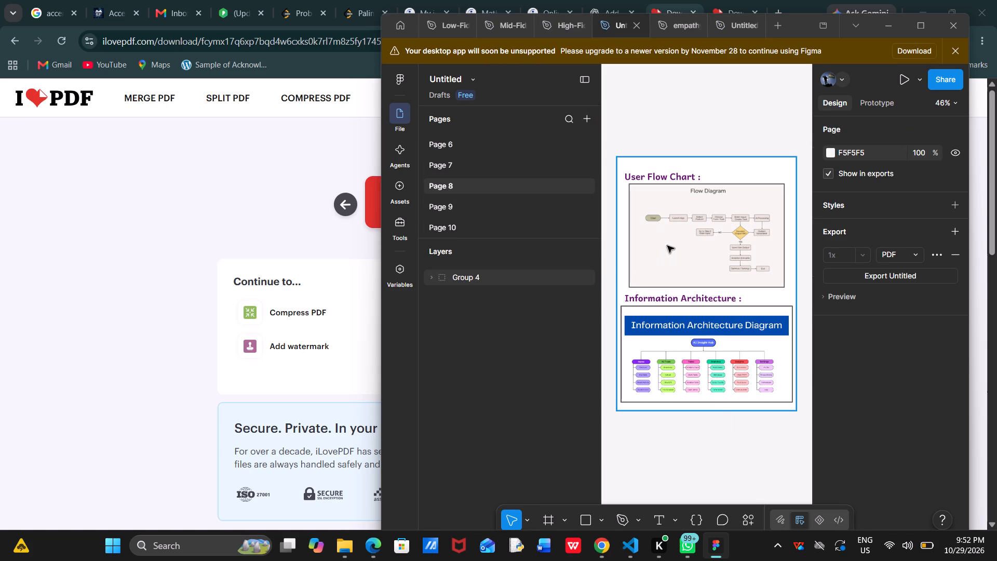
pyautogui.click(667, 246)
pyautogui.hotkey('ctrl', 'c')
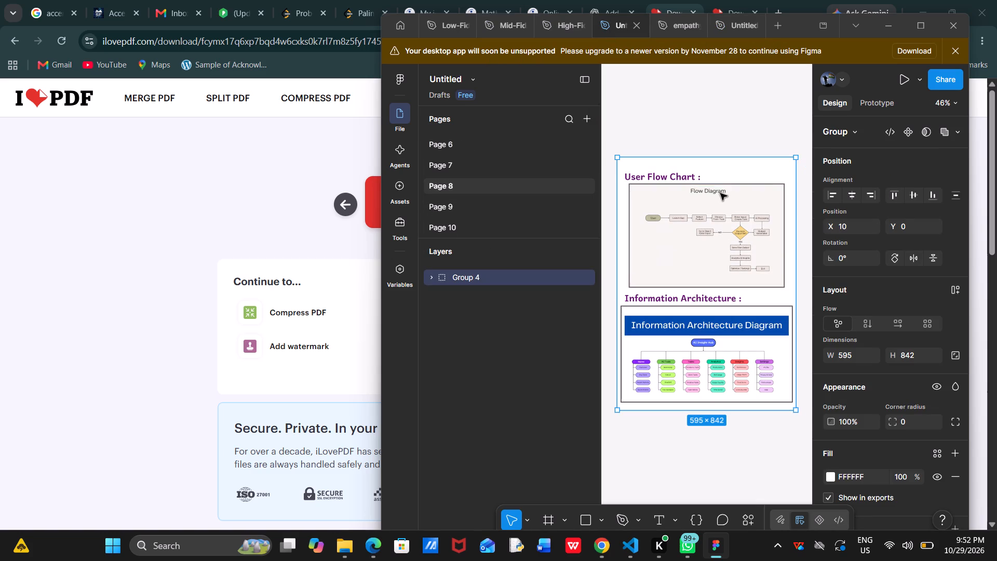
pyautogui.click(724, 26)
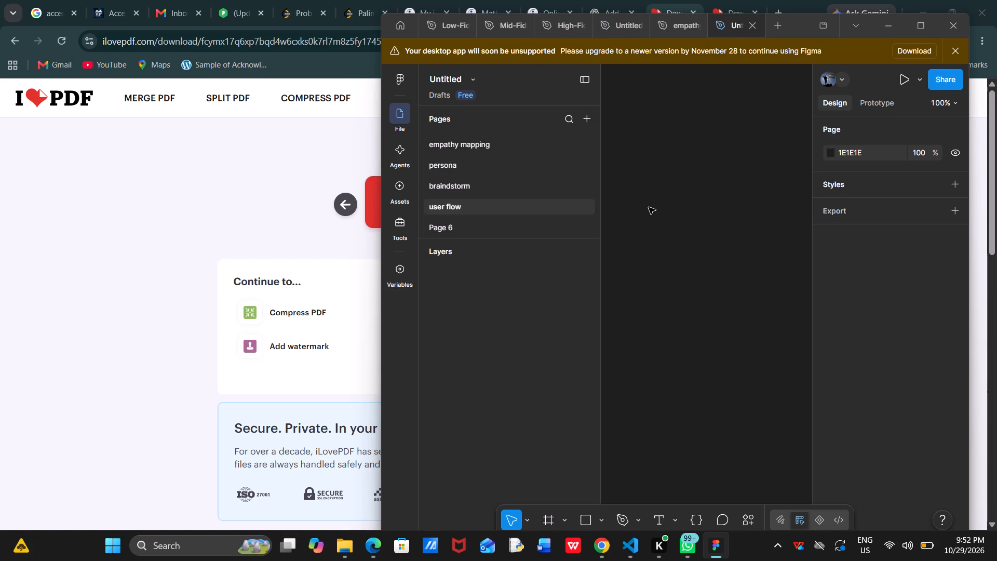
pyautogui.click(650, 223)
pyautogui.hotkey('ctrl', 'v')
# Delete the "Information Architecture :" heading from the pasted user flow layout.
pyautogui.click(697, 348)
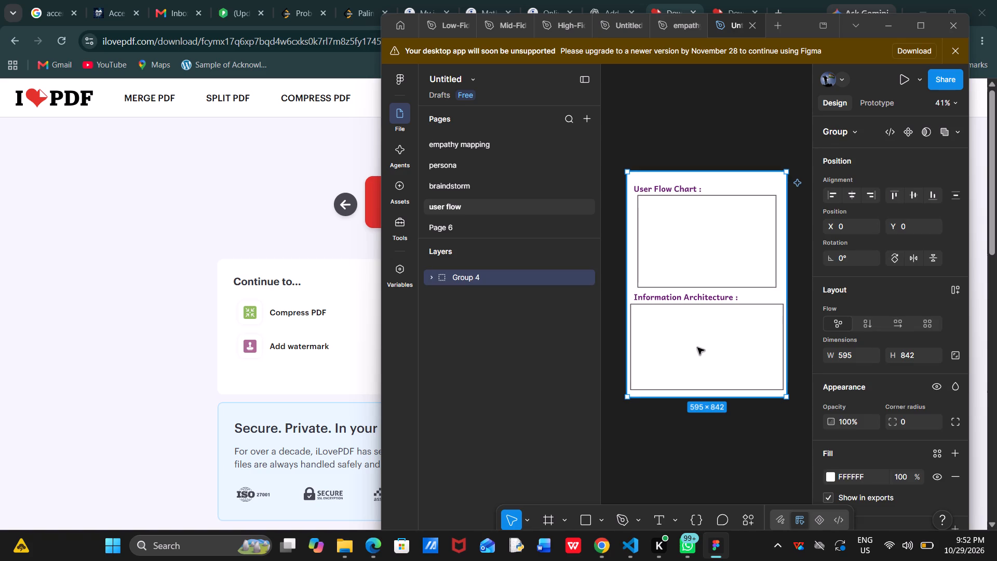
pyautogui.click(703, 298)
pyautogui.tripleClick(703, 298)
pyautogui.click(703, 298)
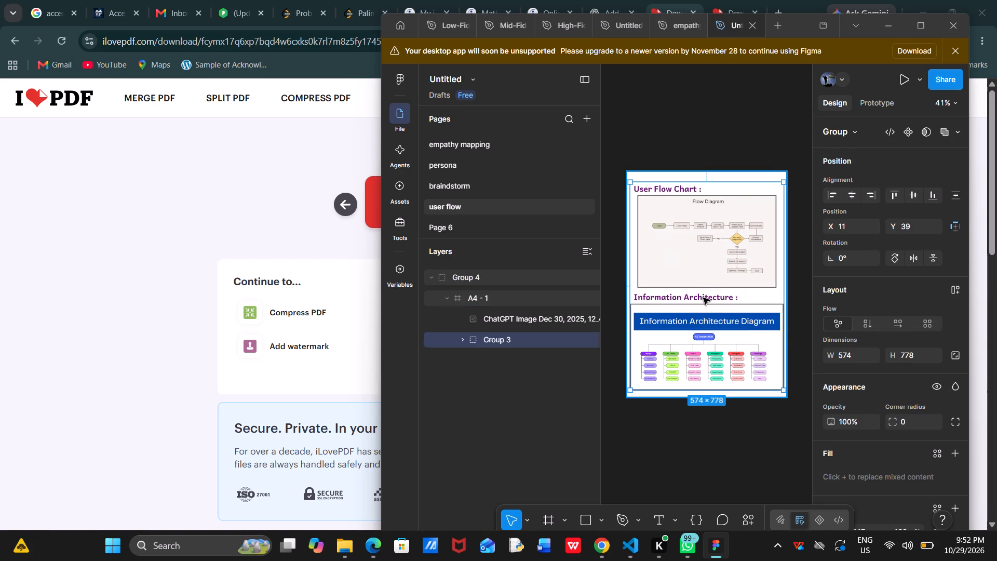
pyautogui.click(703, 298)
pyautogui.tripleClick(703, 298)
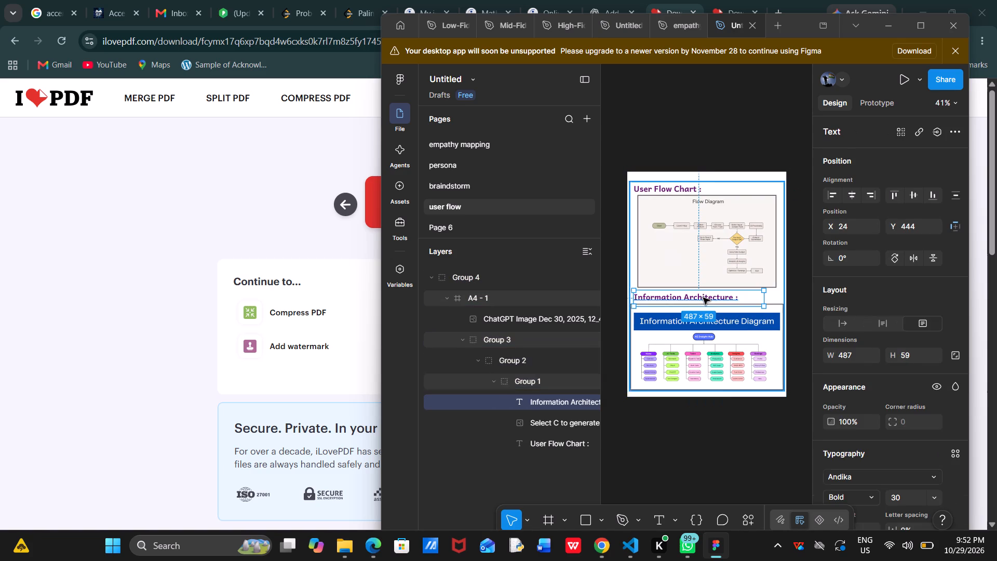
pyautogui.click(703, 298)
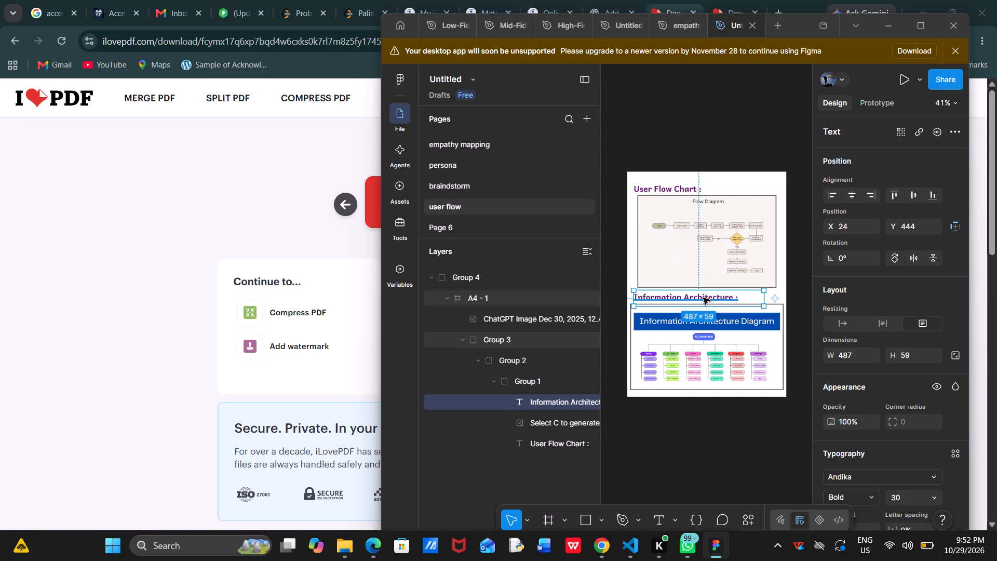
pyautogui.press('Delete')
# Delete the Information Architecture Diagram image from the lower half of the user flow layout.
pyautogui.click(713, 328)
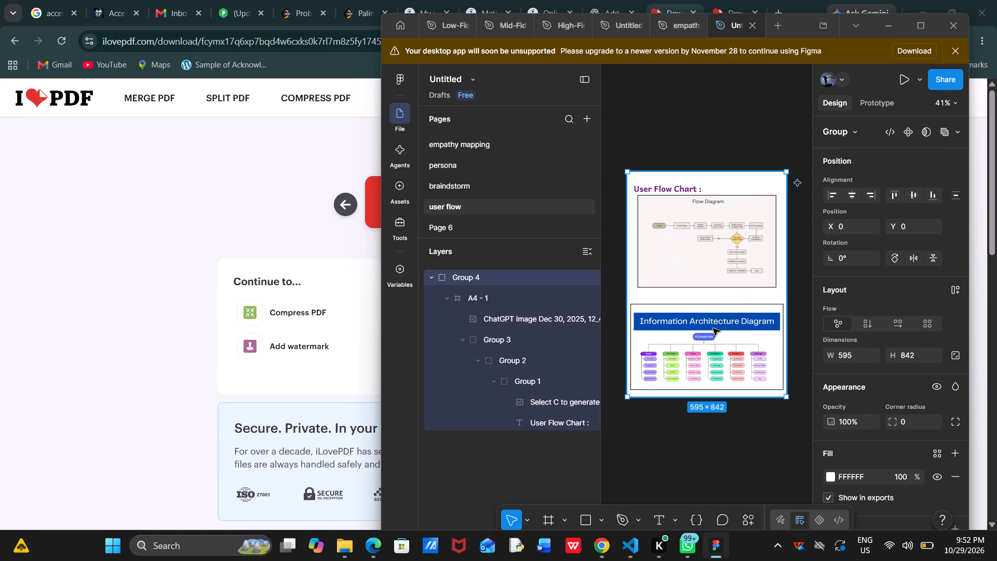
pyautogui.tripleClick(713, 328)
pyautogui.doubleClick(713, 328)
pyautogui.click(713, 328)
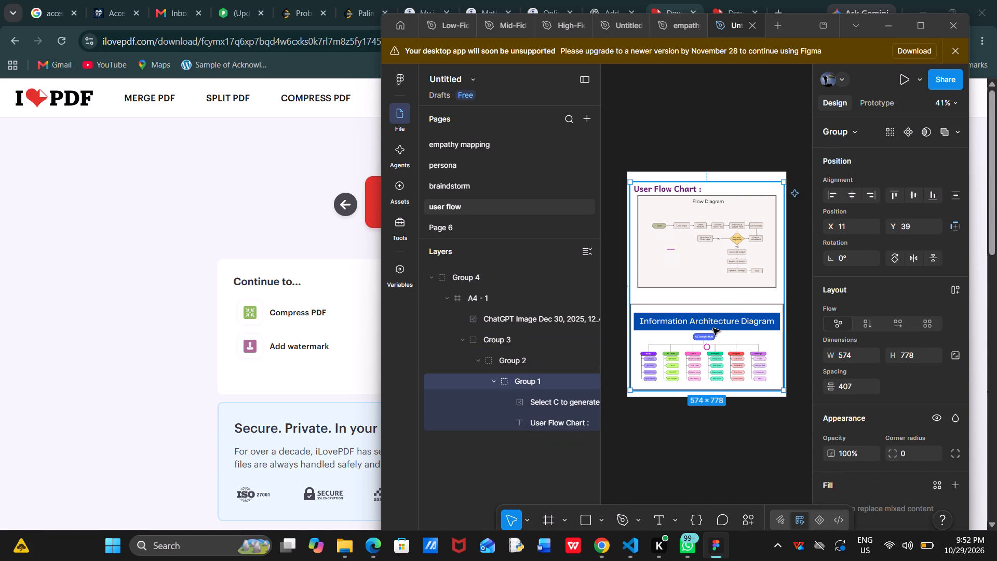
pyautogui.click(713, 328)
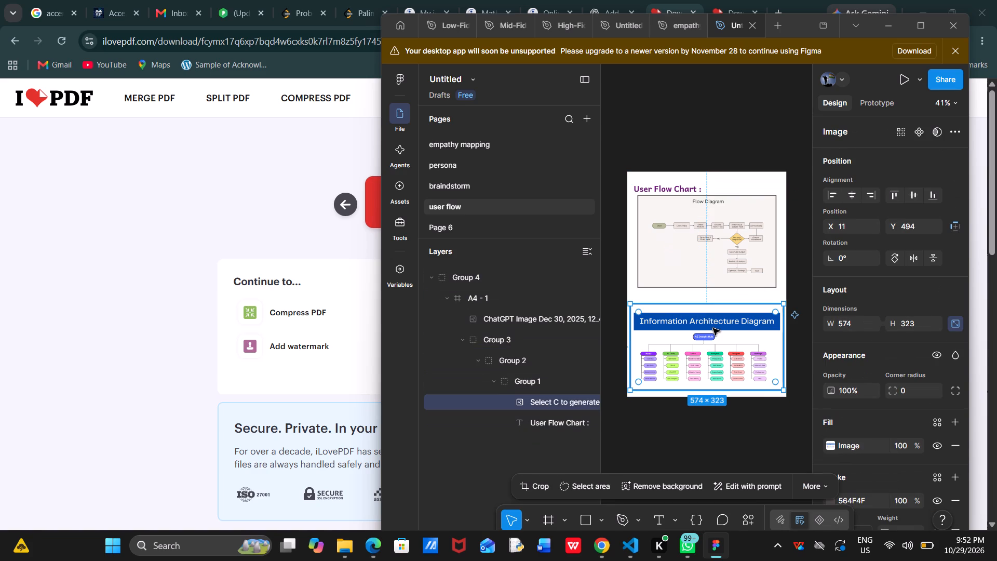
pyautogui.press('Delete')
# Move the flow diagram image lower on the sheet and bring the "User Flow Chart :" heading down to about Y 90.
pyautogui.tripleClick(707, 265)
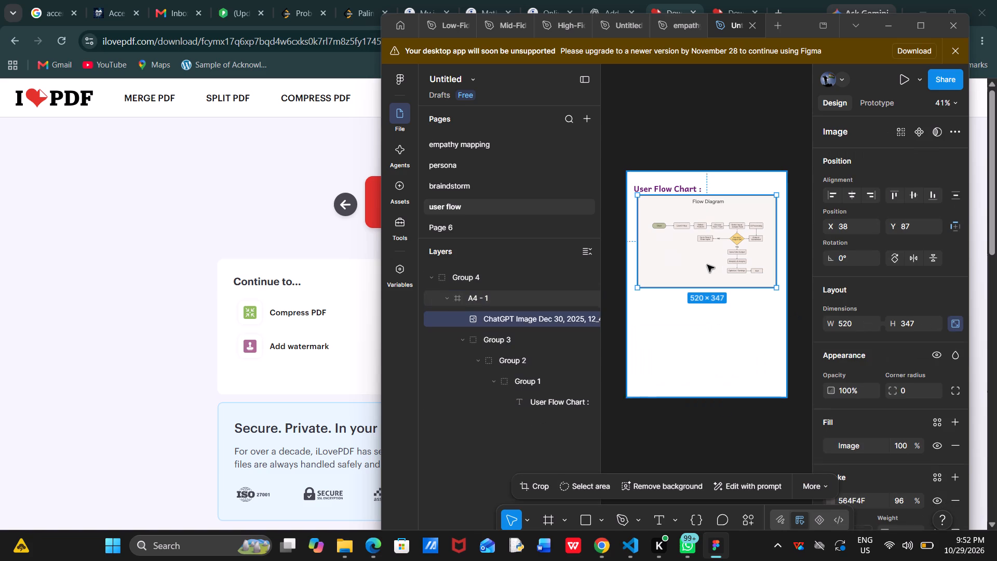
pyautogui.moveTo(707, 265); pyautogui.dragTo(708, 301)
pyautogui.click(665, 193)
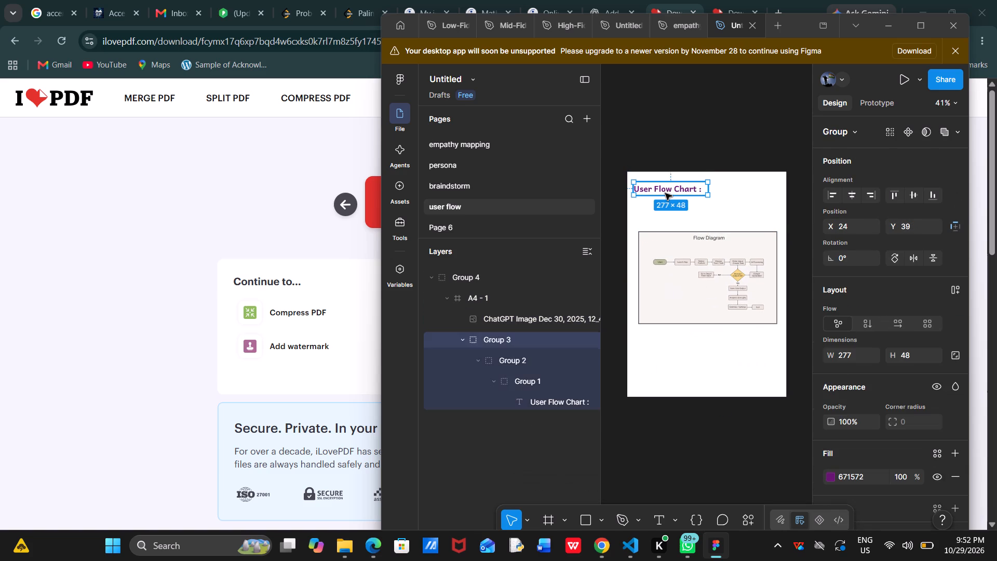
pyautogui.moveTo(665, 193); pyautogui.dragTo(665, 207)
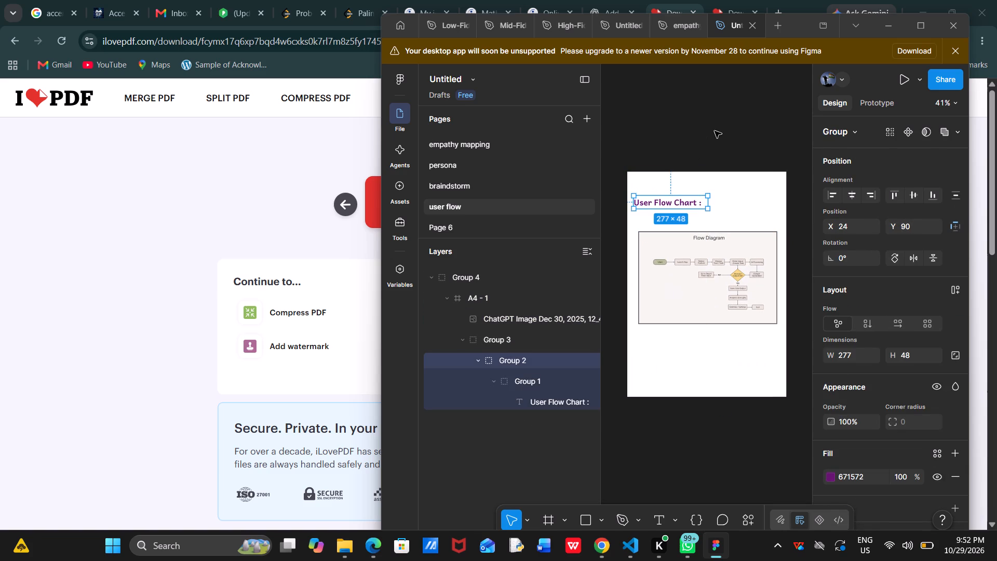
pyautogui.click(715, 131)
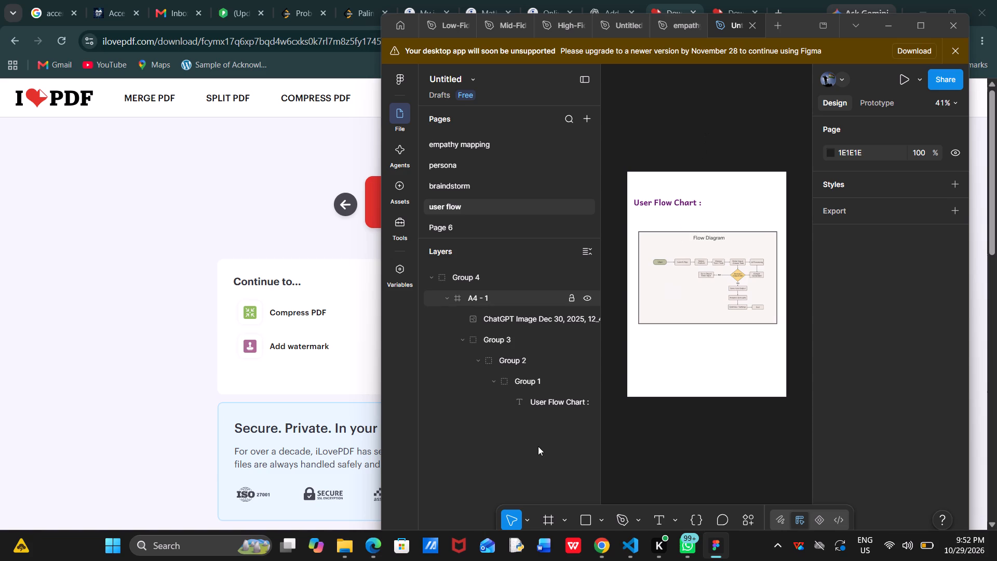
# Open ca2_front_merged from the Downloads folder and review the contents and order of its pages.
pyautogui.click(347, 550)
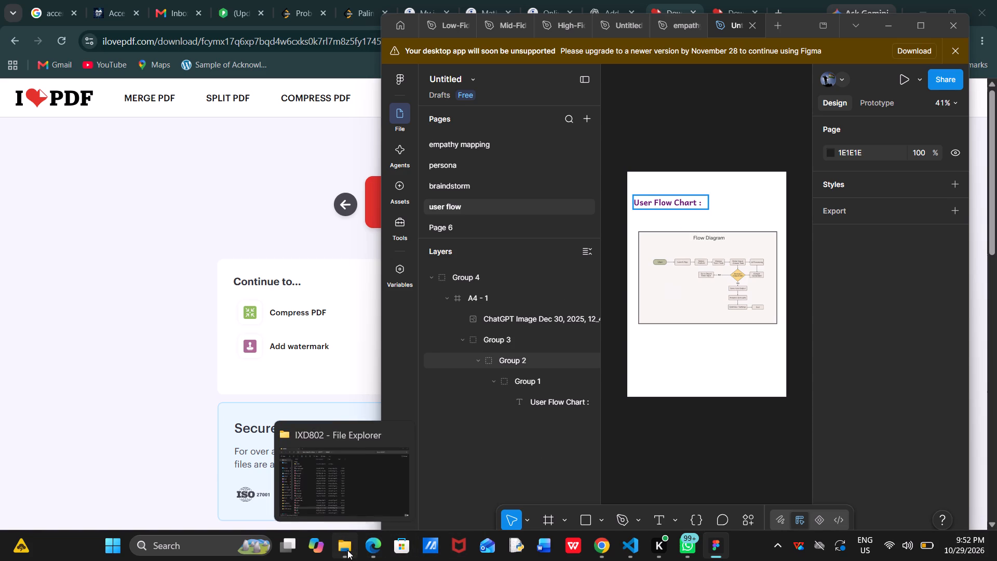
pyautogui.click(59, 182)
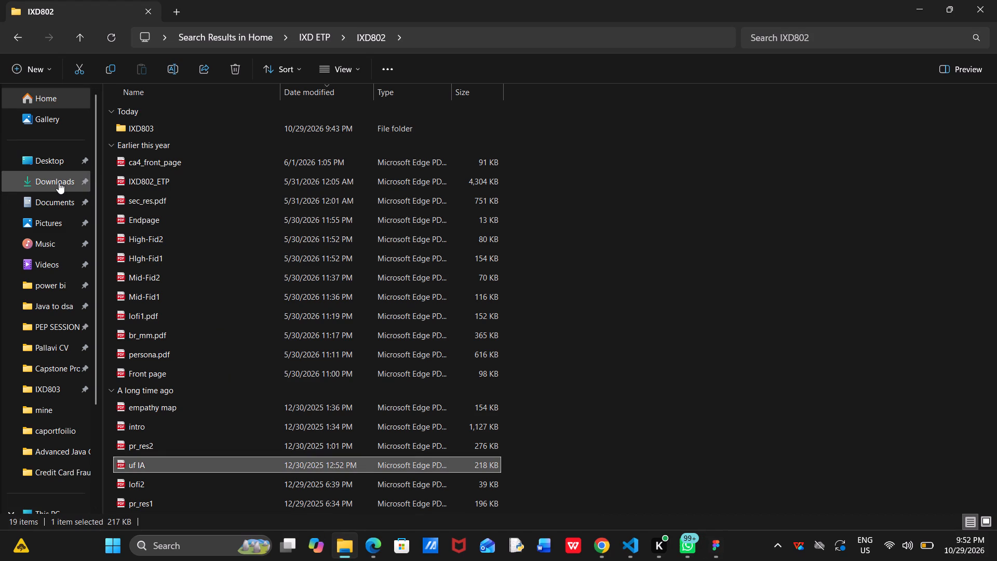
pyautogui.doubleClick(187, 188)
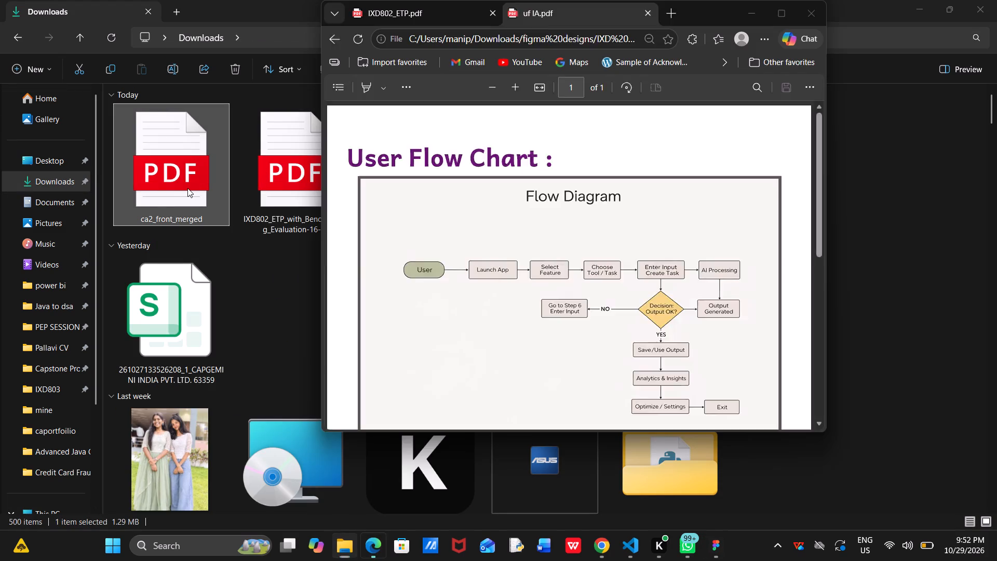
pyautogui.scroll(-4, 461, 298)
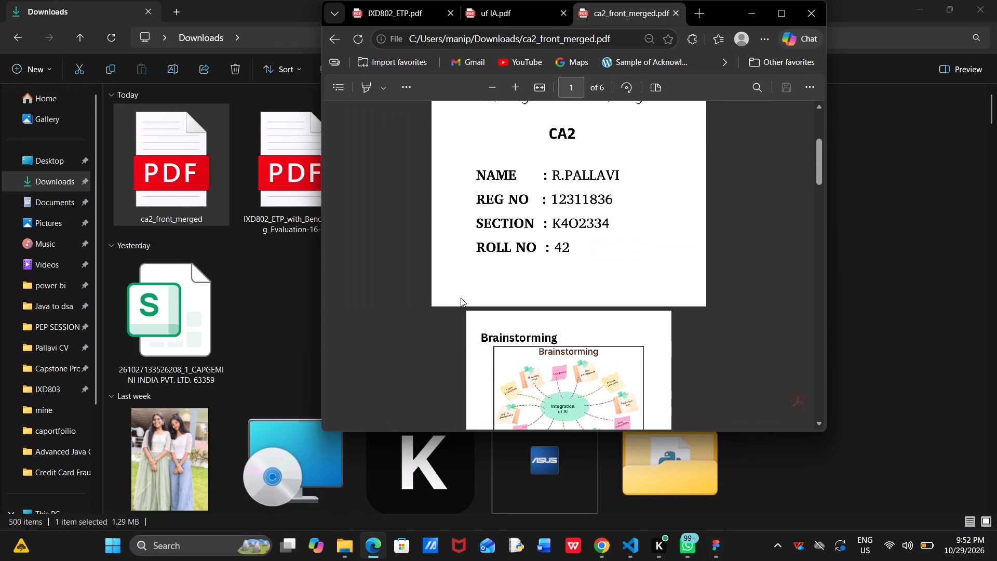
pyautogui.scroll(-5, 461, 298)
pyautogui.scroll(1, 461, 298)
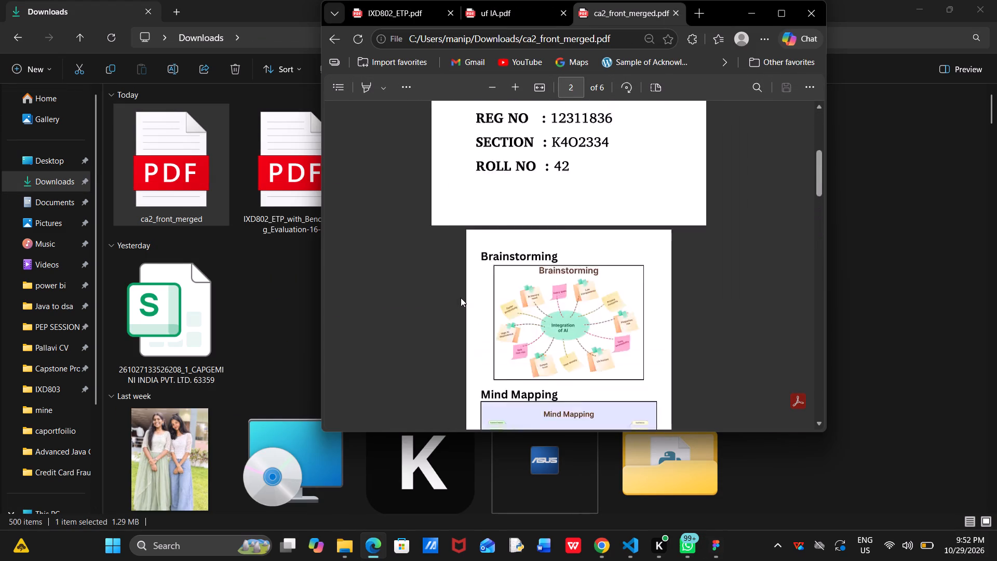
pyautogui.scroll(-5, 461, 298)
pyautogui.scroll(1, 461, 298)
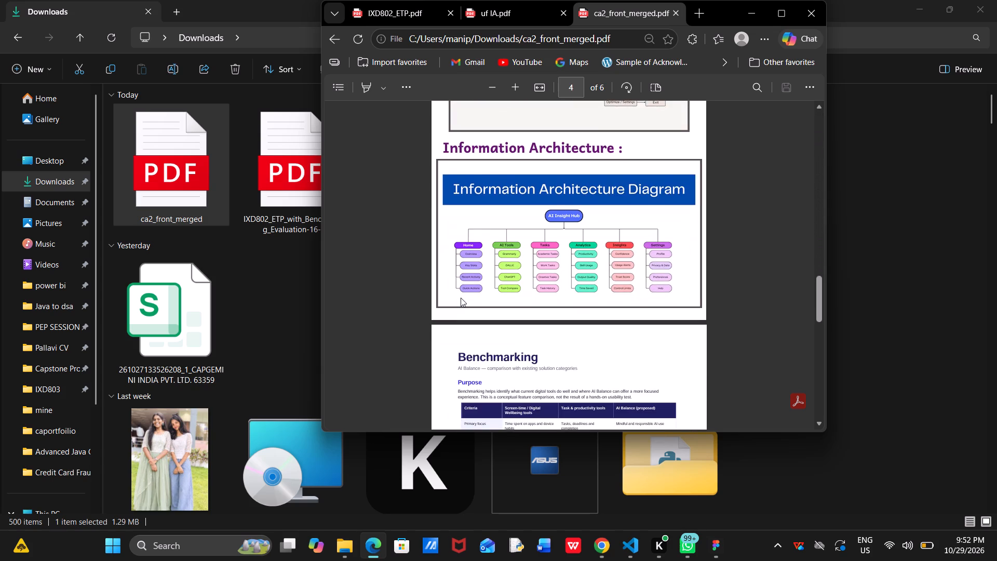
pyautogui.scroll(4, 461, 298)
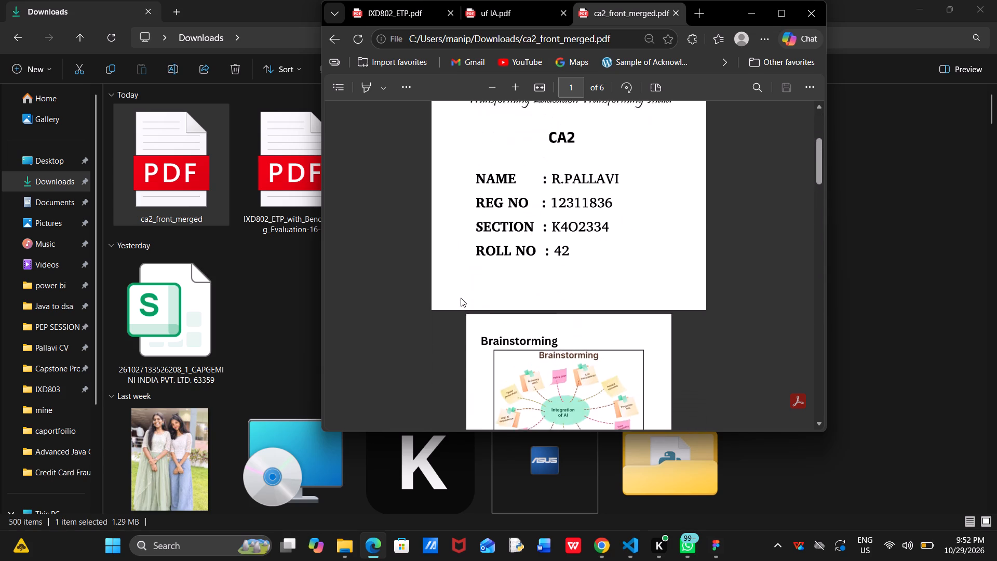
pyautogui.scroll(-5, 461, 298)
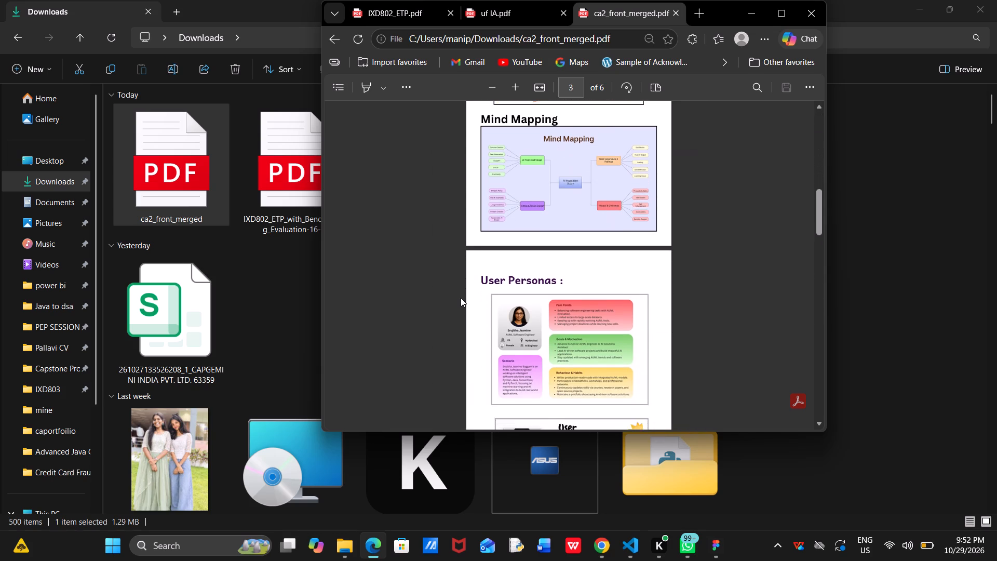
pyautogui.scroll(-7, 461, 298)
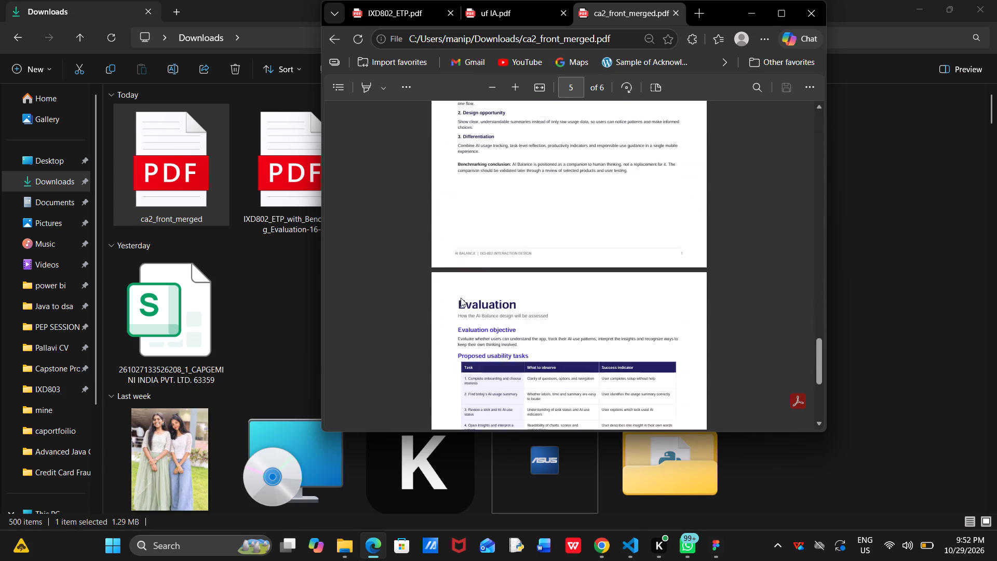
pyautogui.scroll(-3, 461, 298)
# Delete the ca2_front_merged PDF from the Downloads folder.
pyautogui.click(196, 193)
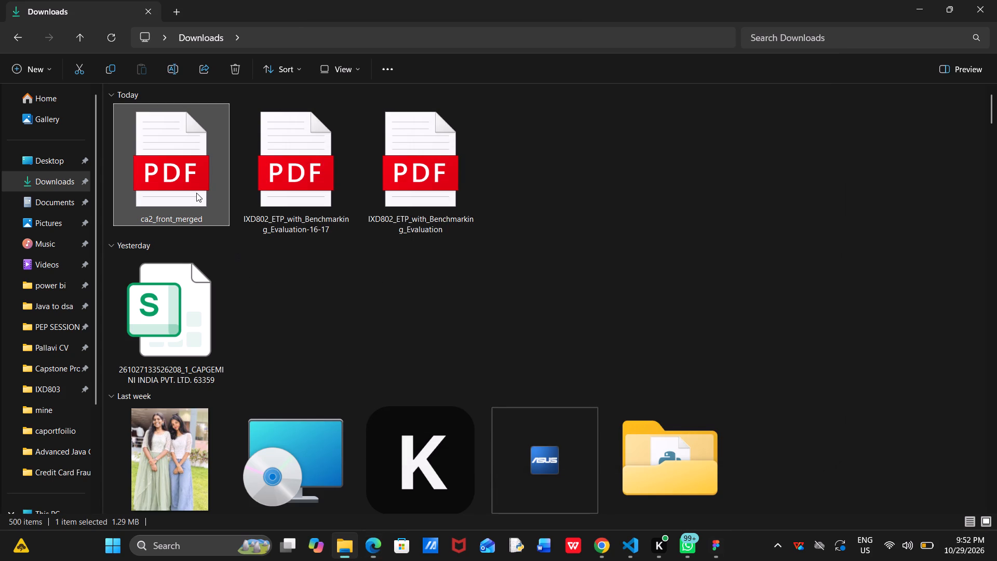
pyautogui.press('Delete')
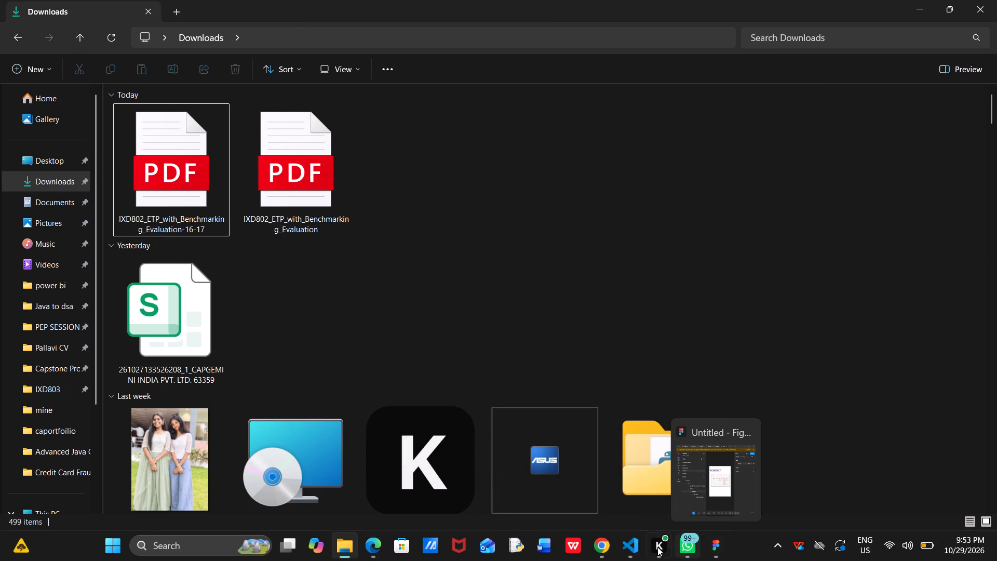
# Return to Figma and delete the Mind Mapping image from the lower half of the braindstorm page's sheet.
pyautogui.click(609, 544)
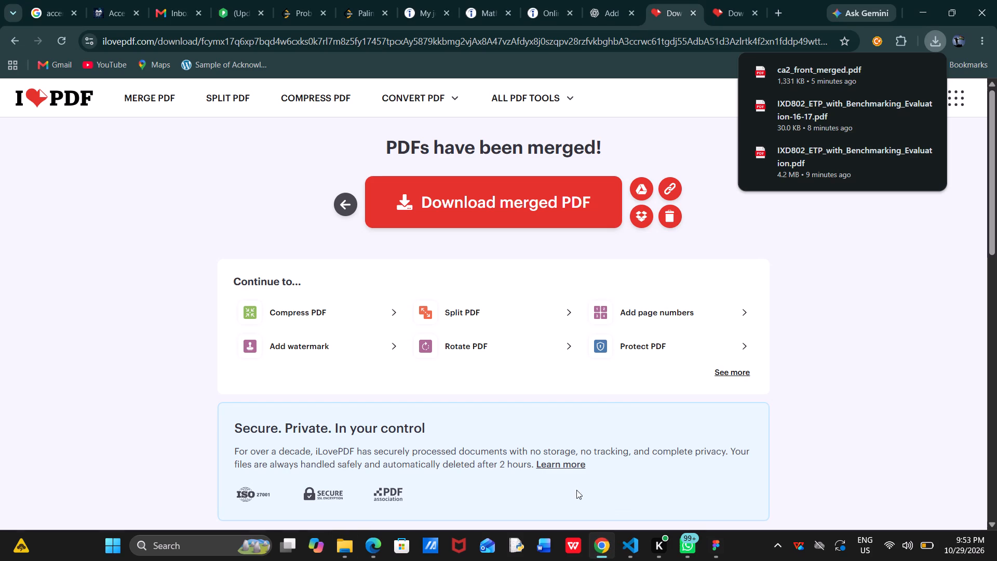
pyautogui.click(714, 559)
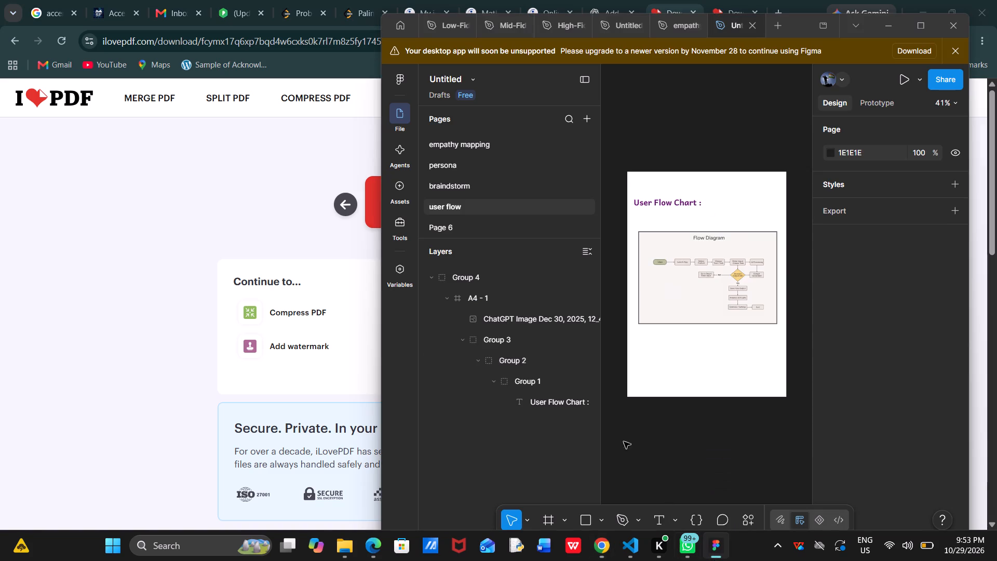
pyautogui.click(466, 188)
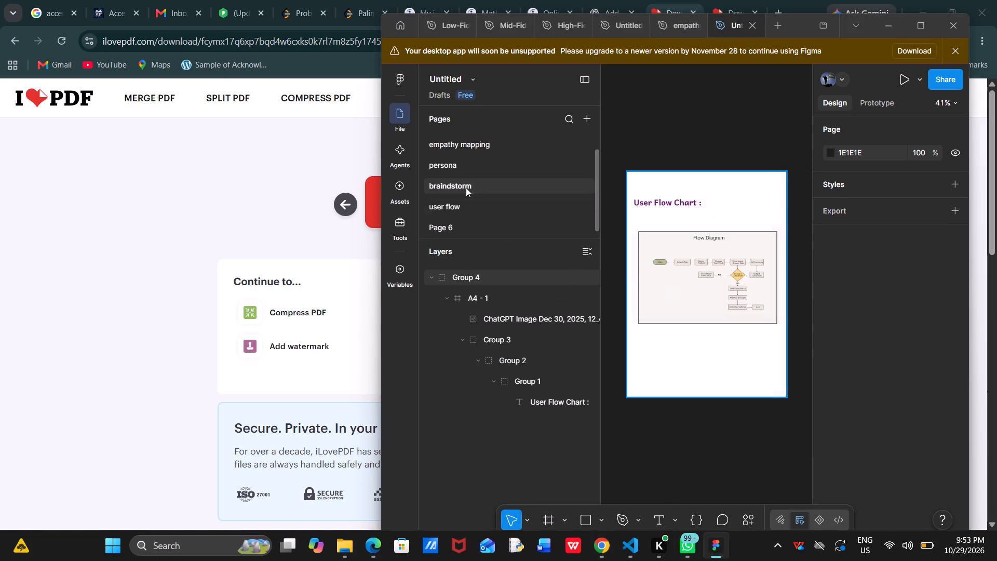
pyautogui.click(682, 333)
pyautogui.click(682, 333)
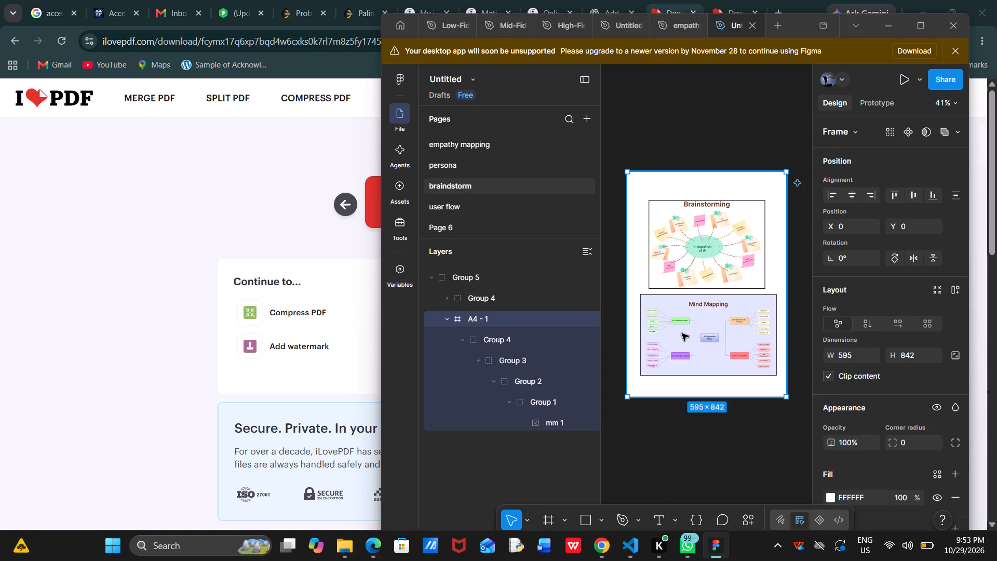
pyautogui.tripleClick(682, 333)
pyautogui.click(682, 333)
pyautogui.press('Delete')
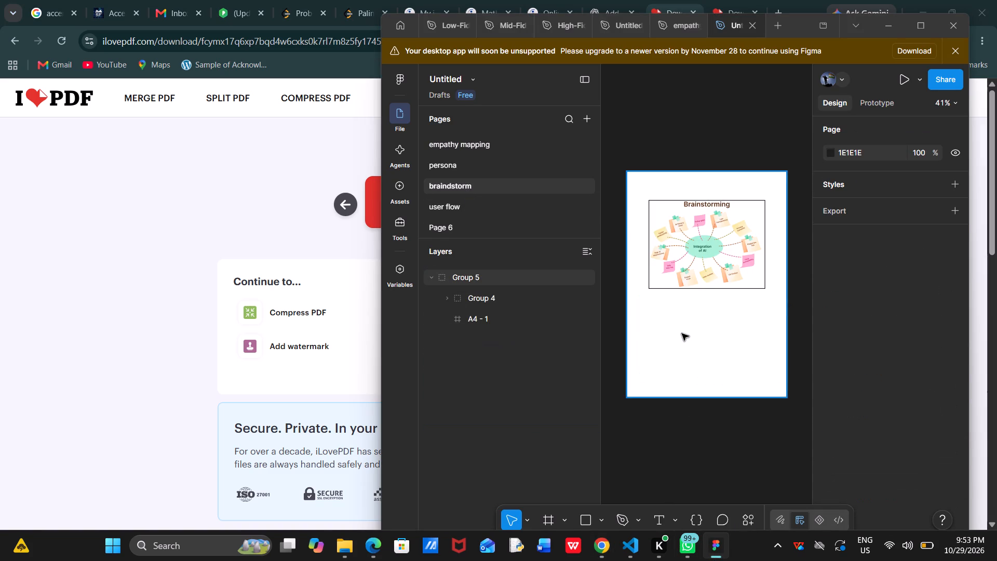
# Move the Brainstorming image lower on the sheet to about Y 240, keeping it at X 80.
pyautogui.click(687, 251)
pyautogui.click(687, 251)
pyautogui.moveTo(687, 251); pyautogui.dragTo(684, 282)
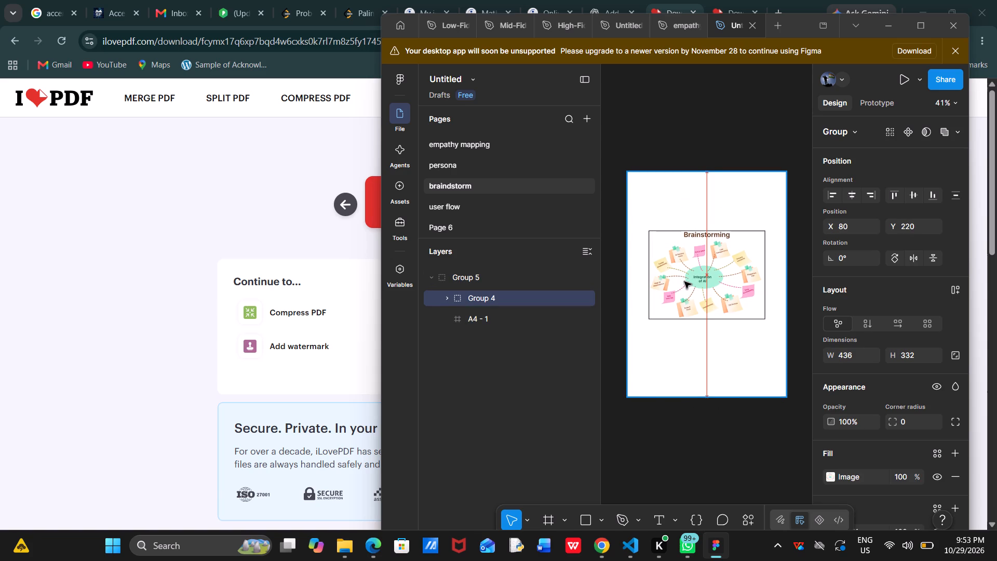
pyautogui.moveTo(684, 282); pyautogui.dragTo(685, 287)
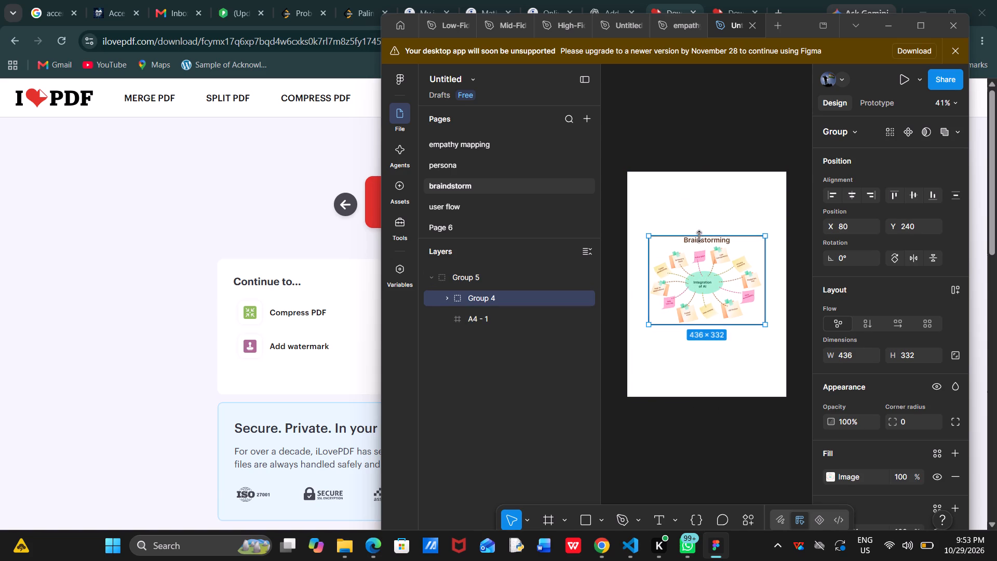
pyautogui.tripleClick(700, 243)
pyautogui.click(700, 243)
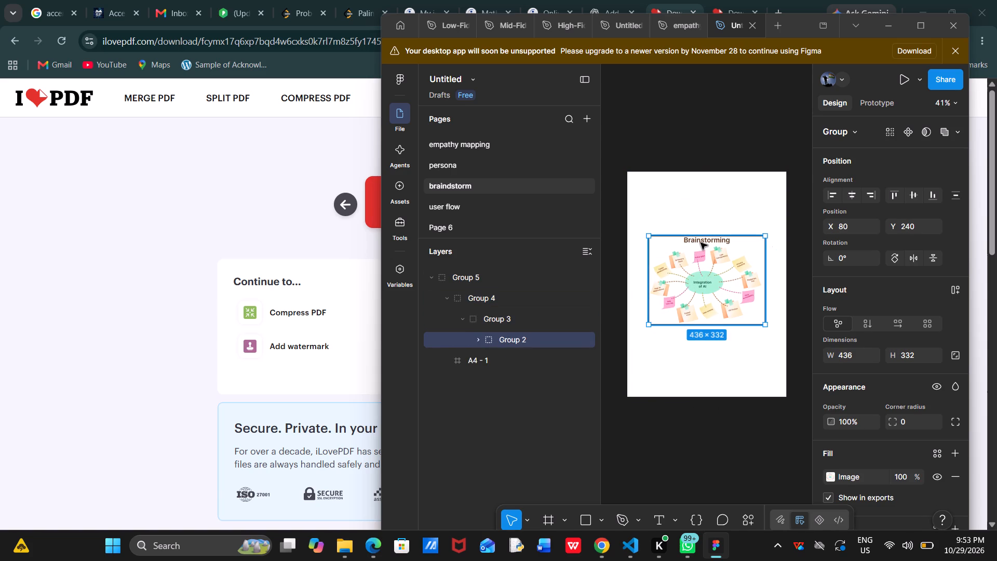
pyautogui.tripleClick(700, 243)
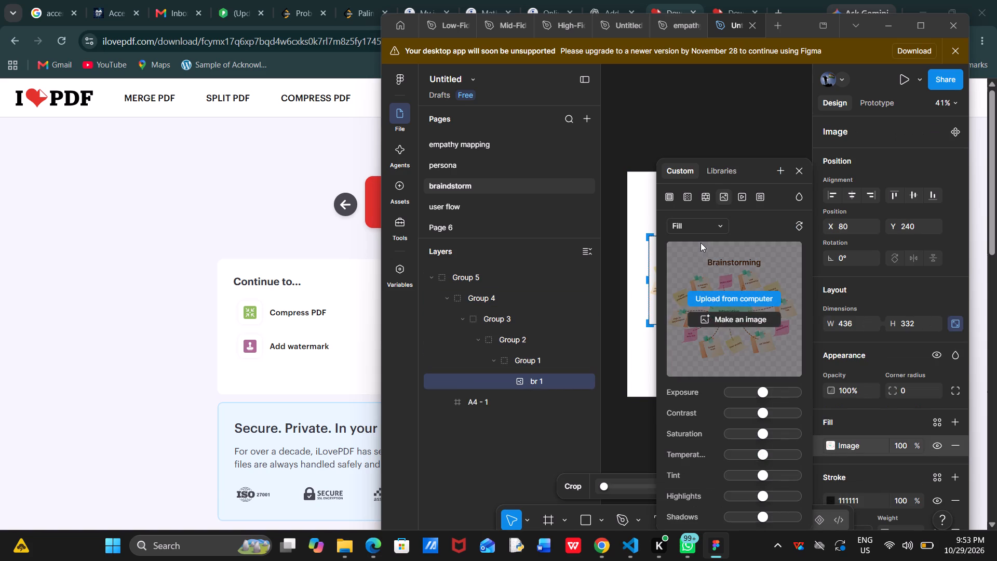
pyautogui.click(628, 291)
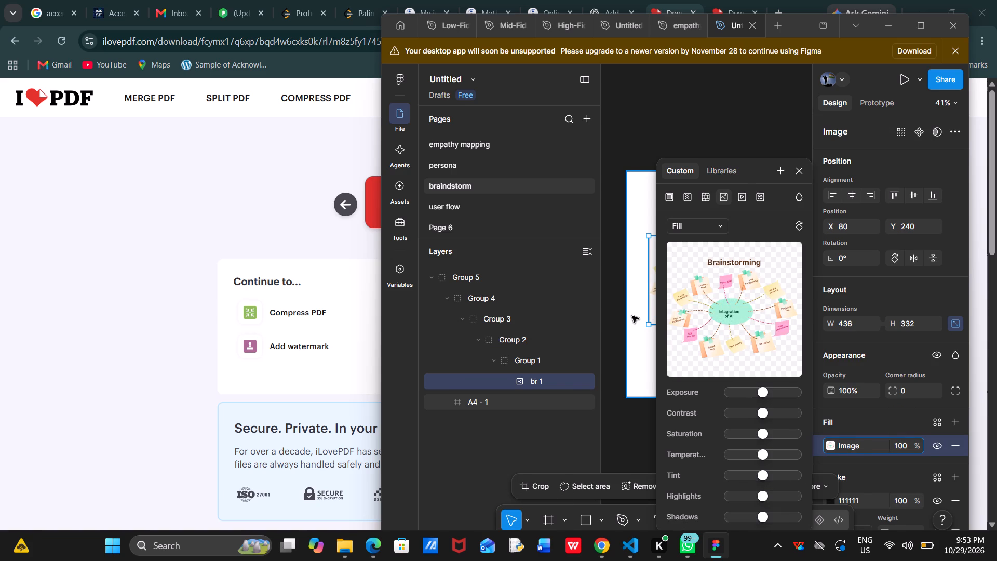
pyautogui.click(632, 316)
# Select the nested Brainstorming image br 1 and move it near the top of the sheet, at about X 80, Y 39.
pyautogui.click(705, 243)
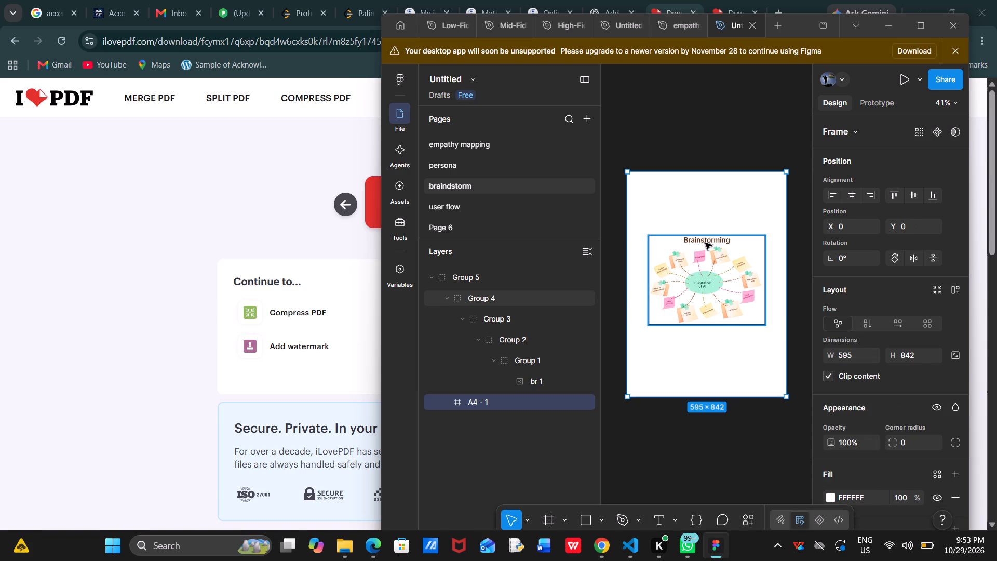
pyautogui.click(705, 243)
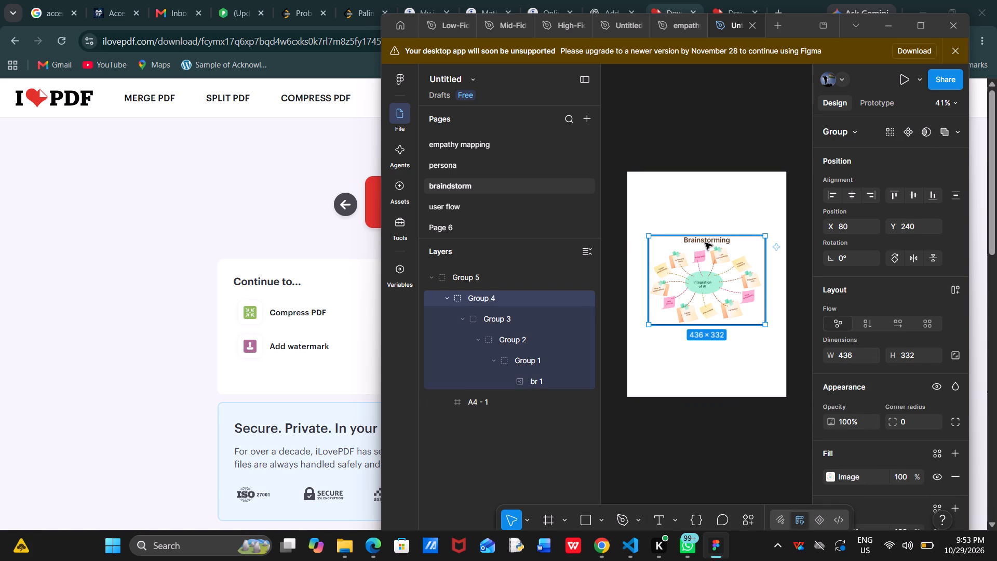
pyautogui.click(705, 243)
pyautogui.tripleClick(705, 243)
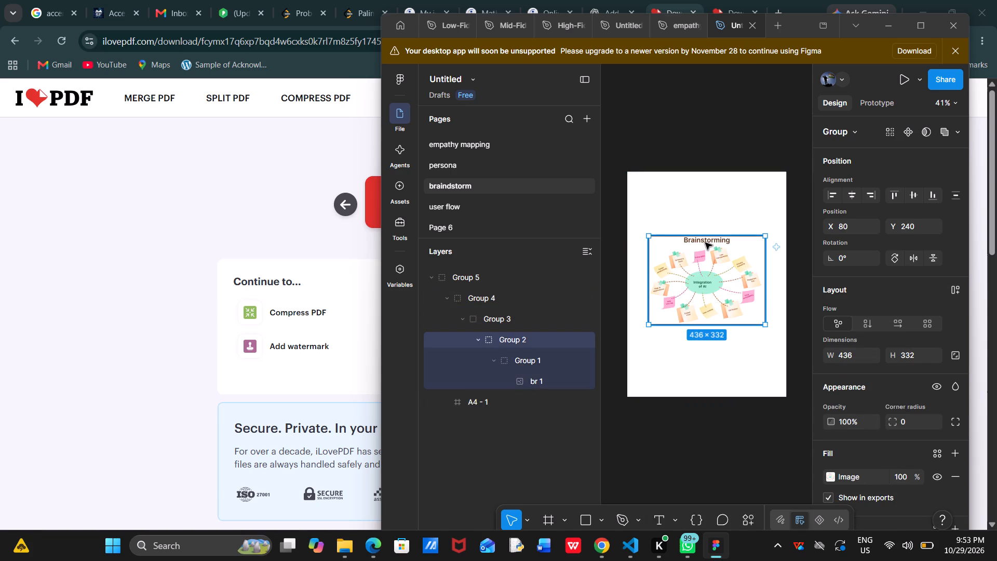
pyautogui.click(705, 243)
pyautogui.tripleClick(705, 243)
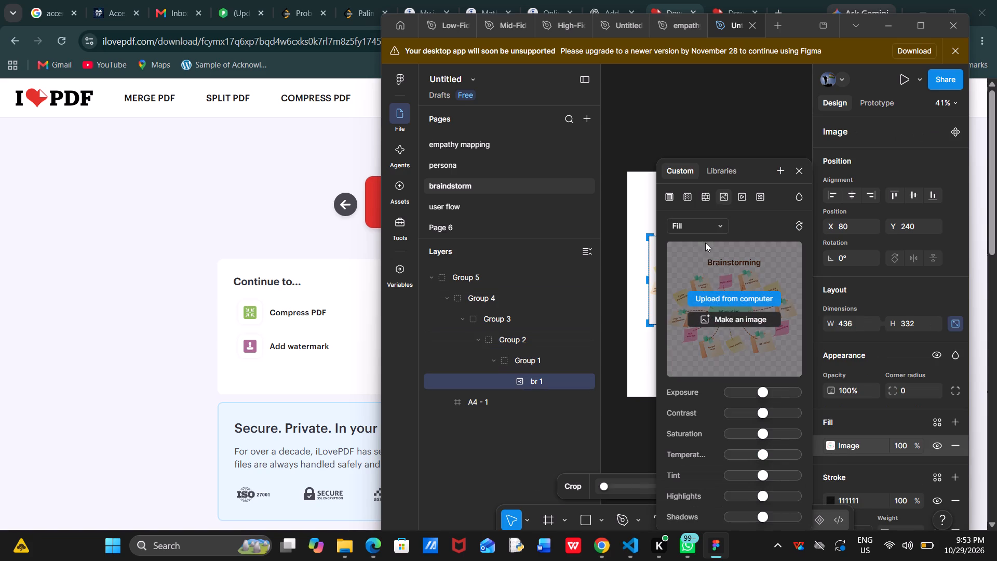
pyautogui.click(796, 172)
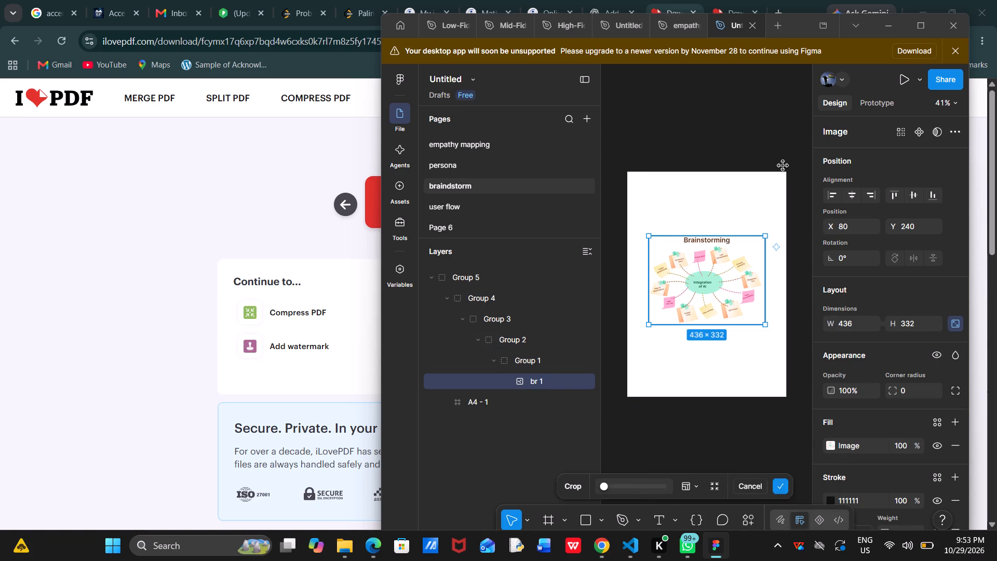
pyautogui.moveTo(699, 269); pyautogui.dragTo(698, 256)
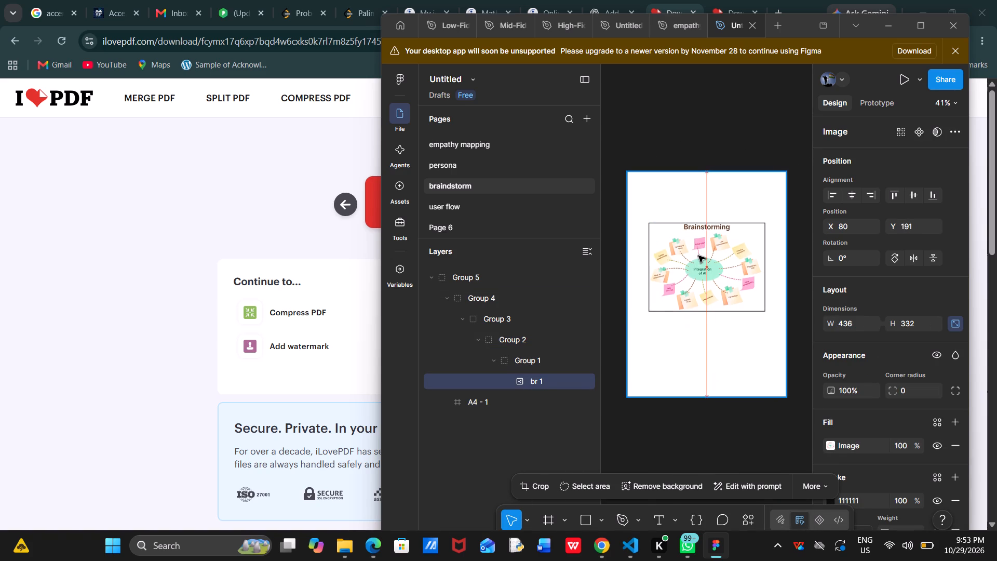
pyautogui.moveTo(698, 256); pyautogui.dragTo(693, 220)
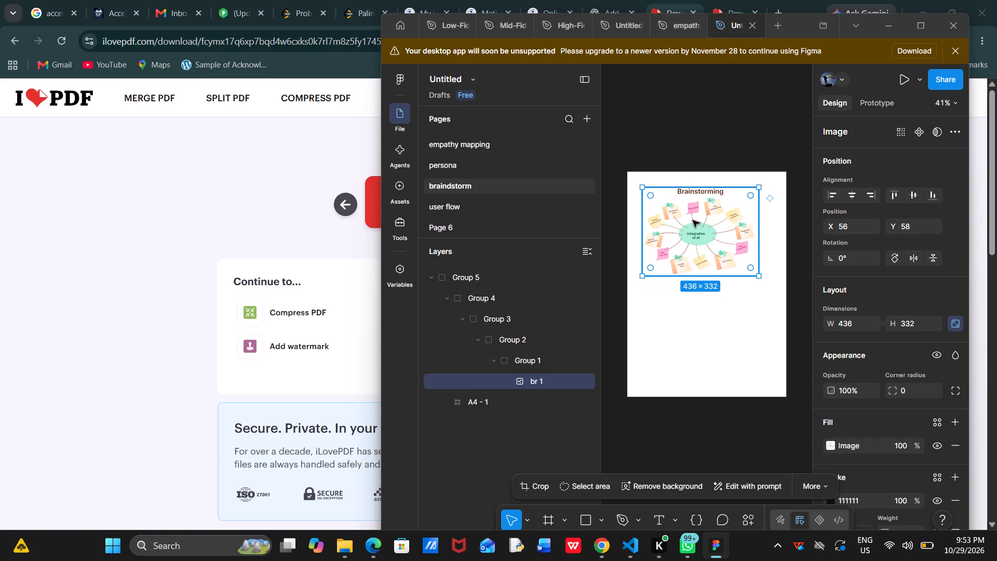
pyautogui.moveTo(695, 238); pyautogui.dragTo(695, 236)
pyautogui.moveTo(695, 236); pyautogui.dragTo(699, 232)
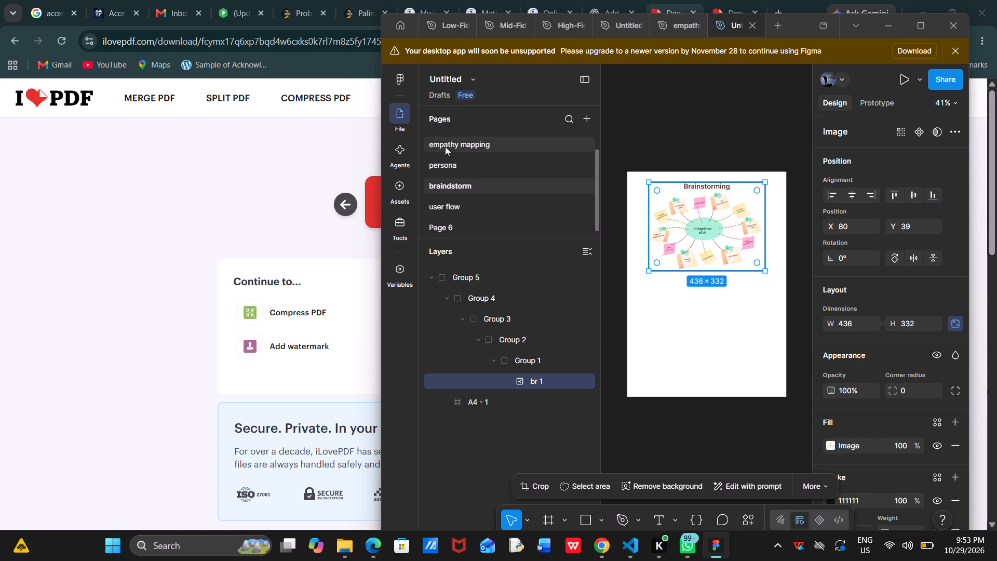
# Move the braindstorm page between Page 1 and empathy mapping in the page order and open it.
pyautogui.click(445, 146)
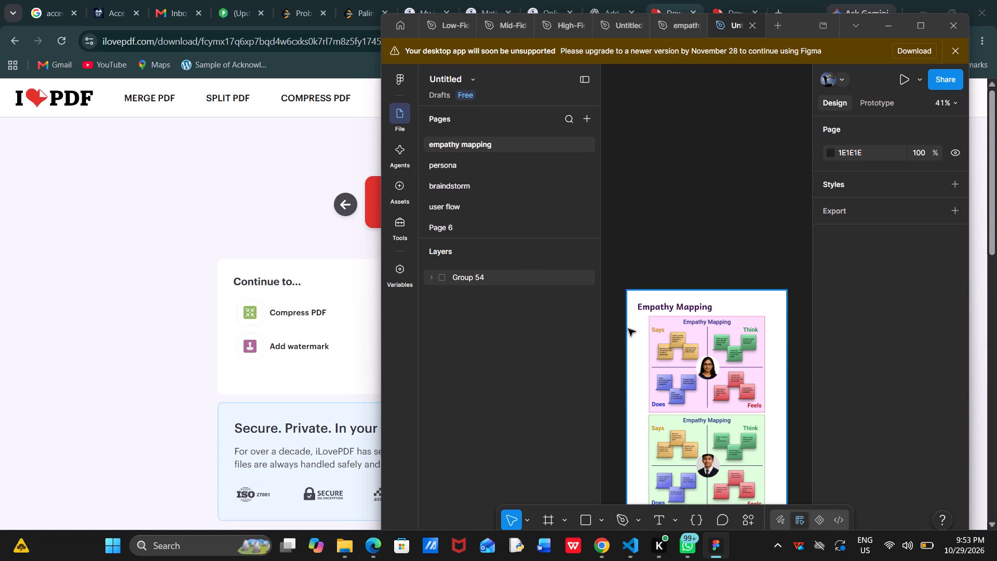
pyautogui.moveTo(467, 184); pyautogui.dragTo(463, 148)
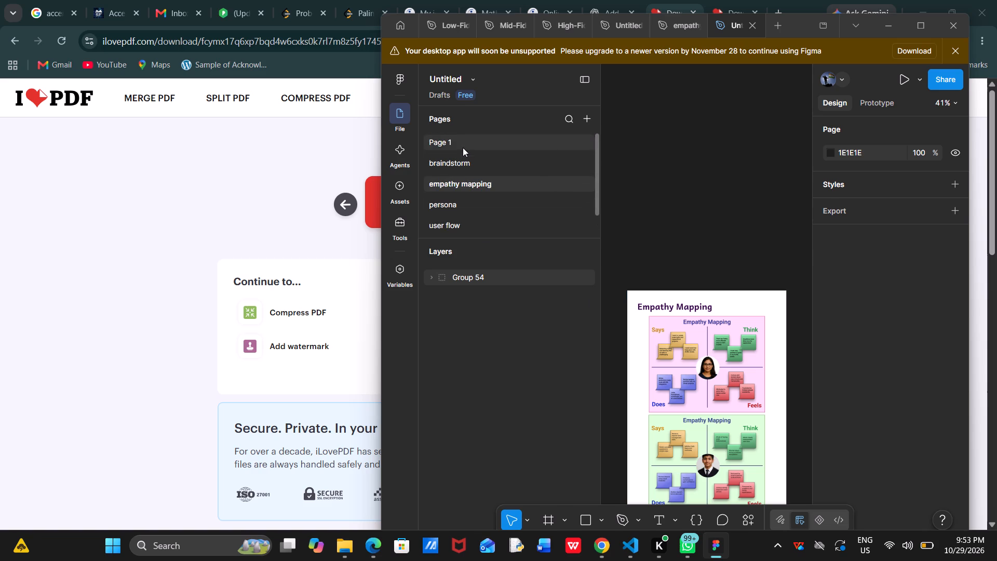
pyautogui.click(480, 166)
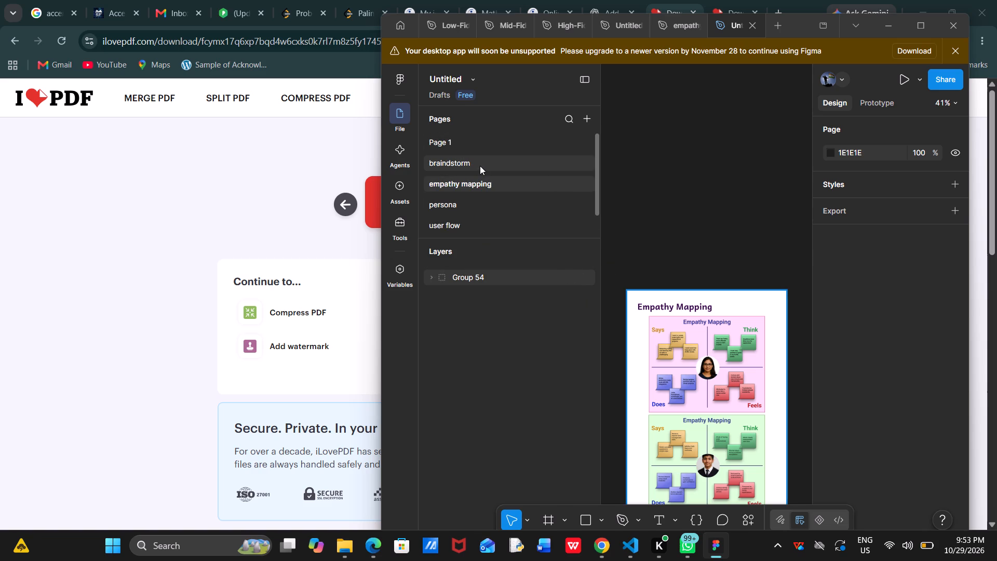
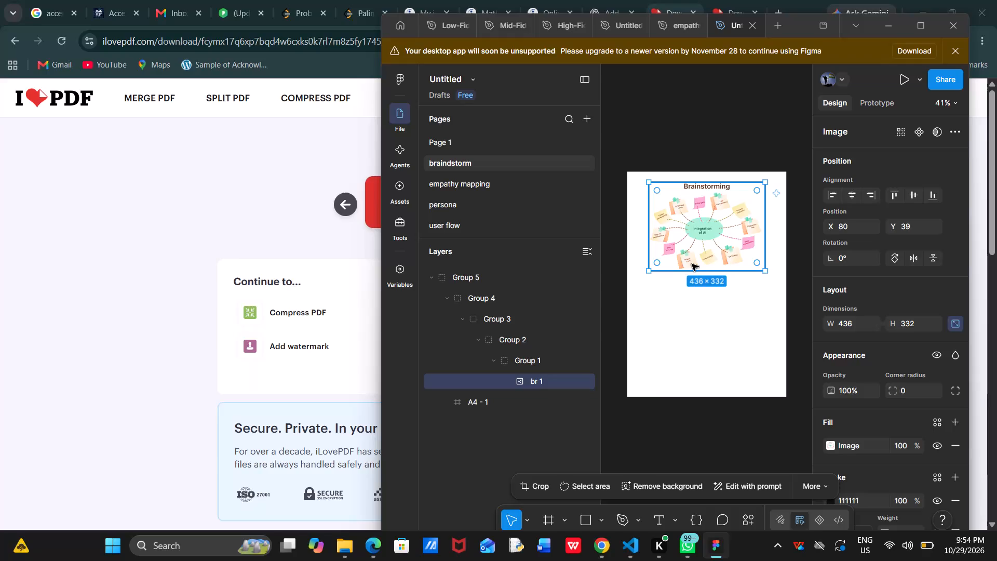
# Check the empathy mapping, persona and user flow pages, and lower the Brainstorming image on the braindstorm page to X 80, Y 255.
pyautogui.click(483, 182)
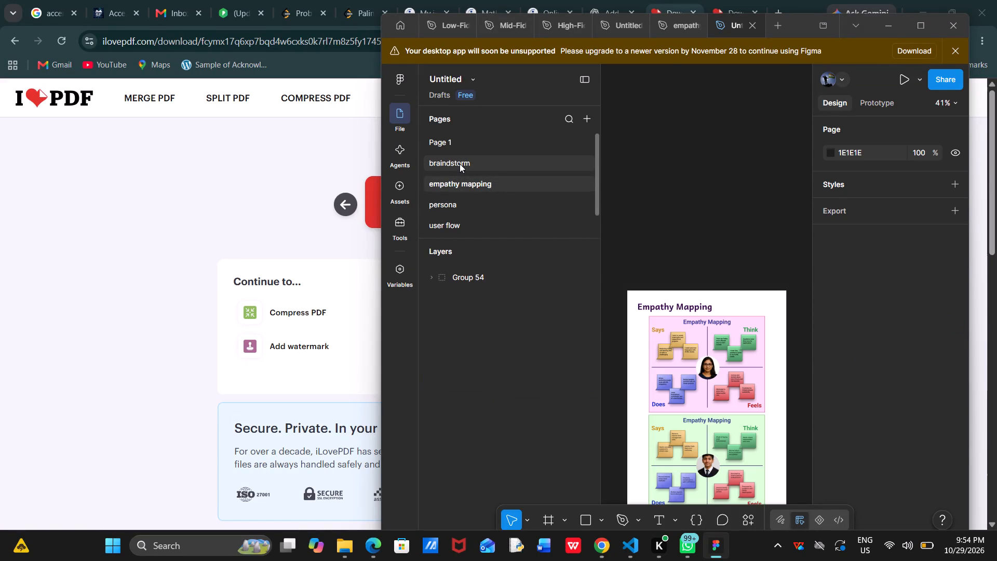
pyautogui.click(460, 164)
pyautogui.click(482, 207)
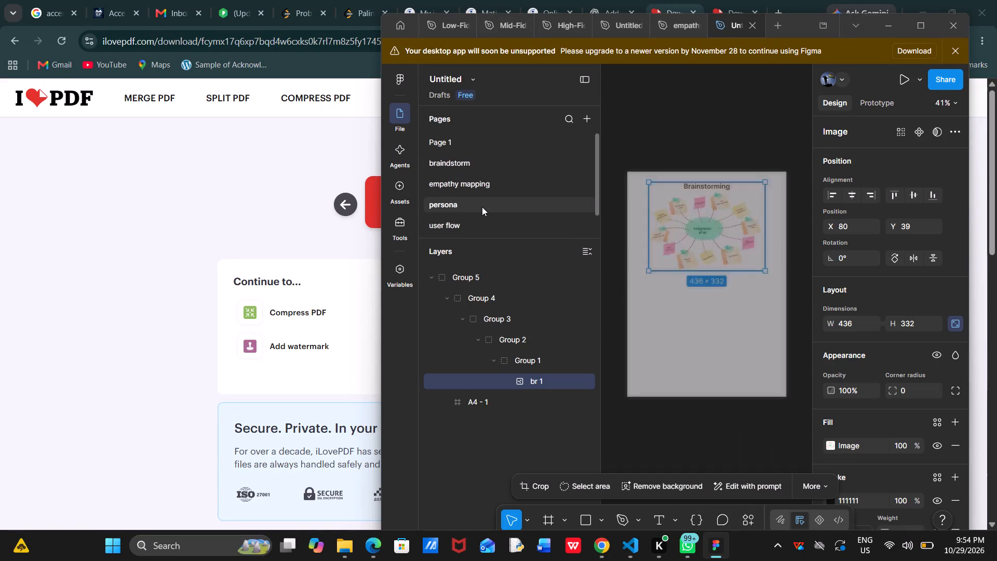
pyautogui.click(459, 224)
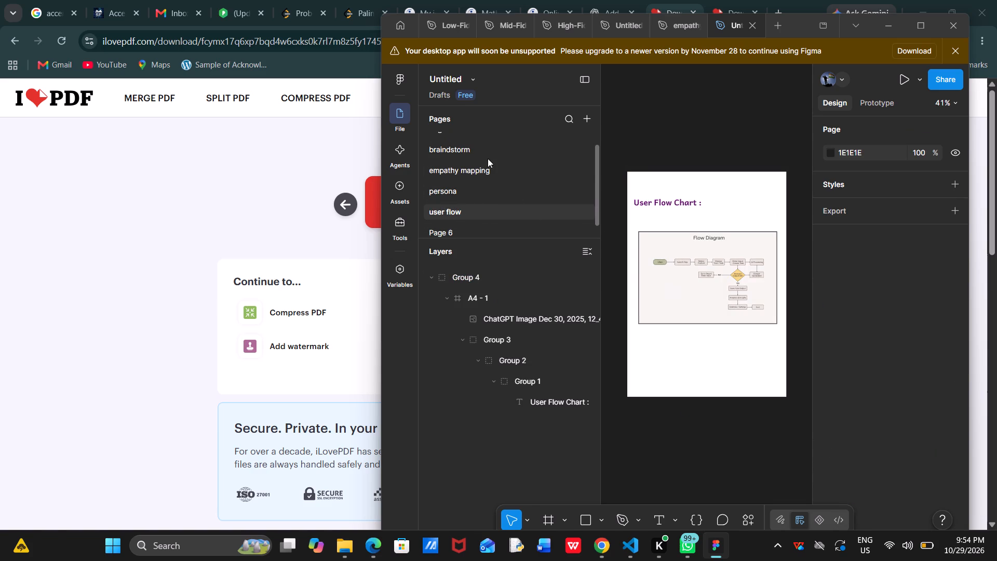
pyautogui.click(481, 155)
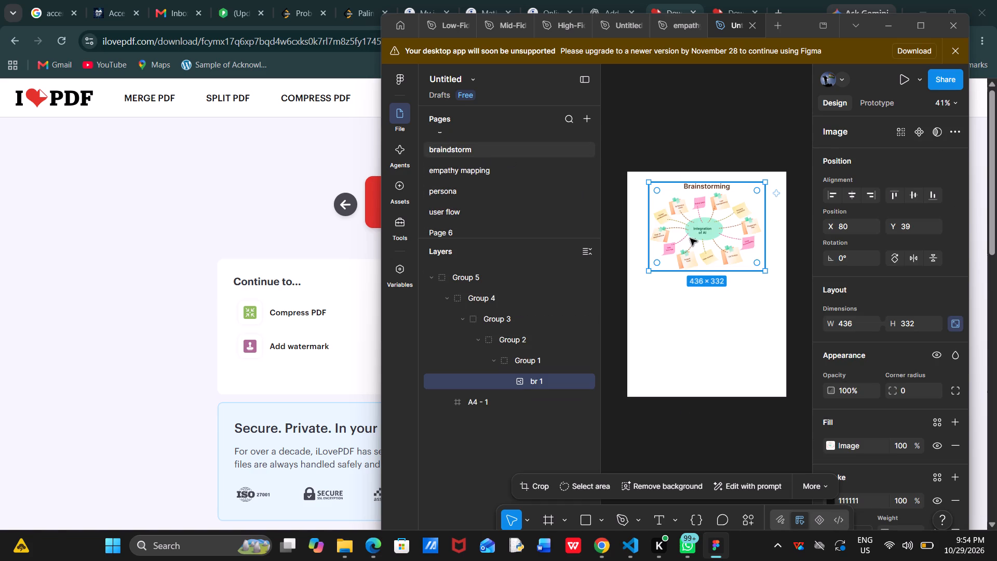
pyautogui.moveTo(690, 238); pyautogui.dragTo(690, 298)
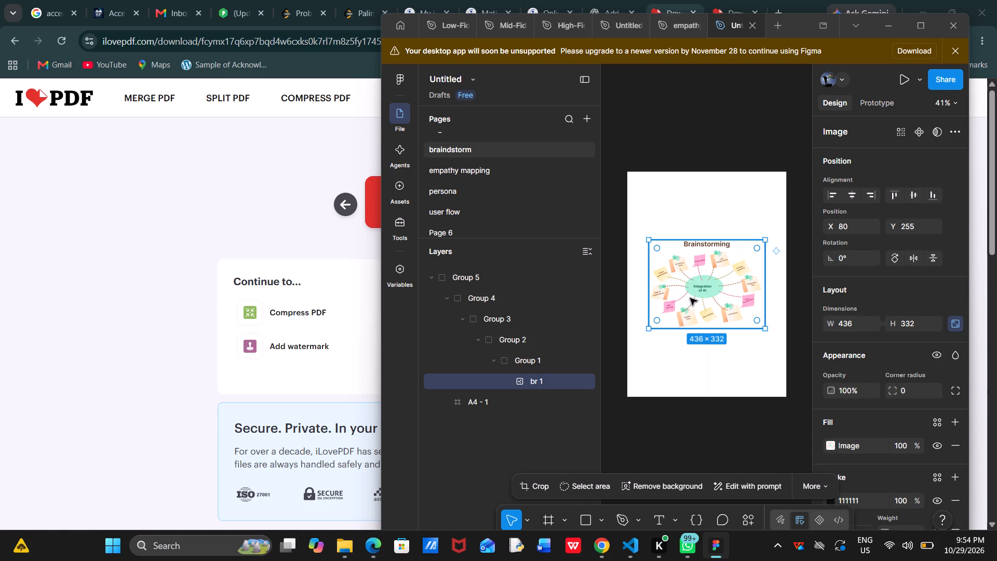
# Add a text heading reading "Brainstorming" on the sheet, above the Brainstorming image.
pyautogui.press('t')
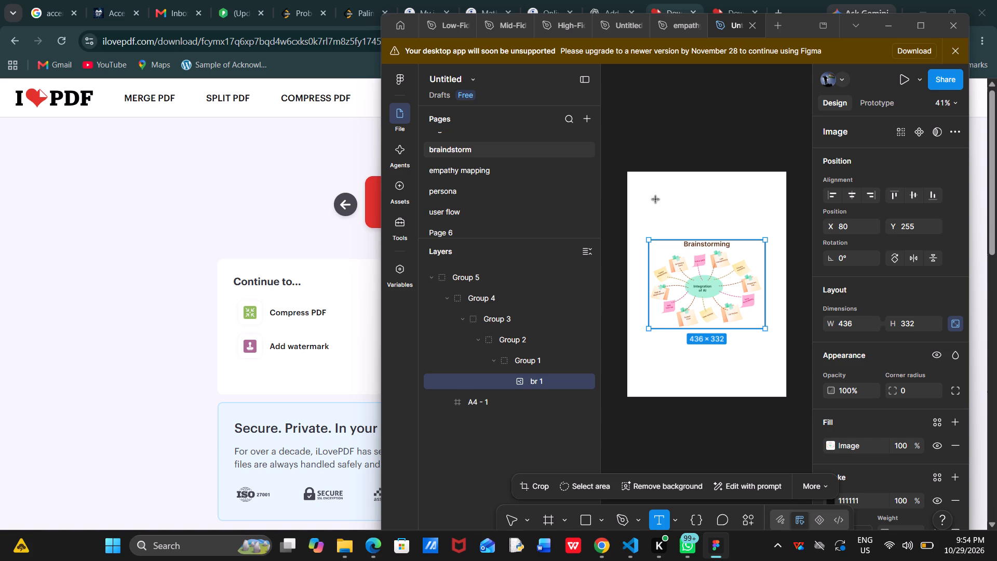
pyautogui.click(656, 199)
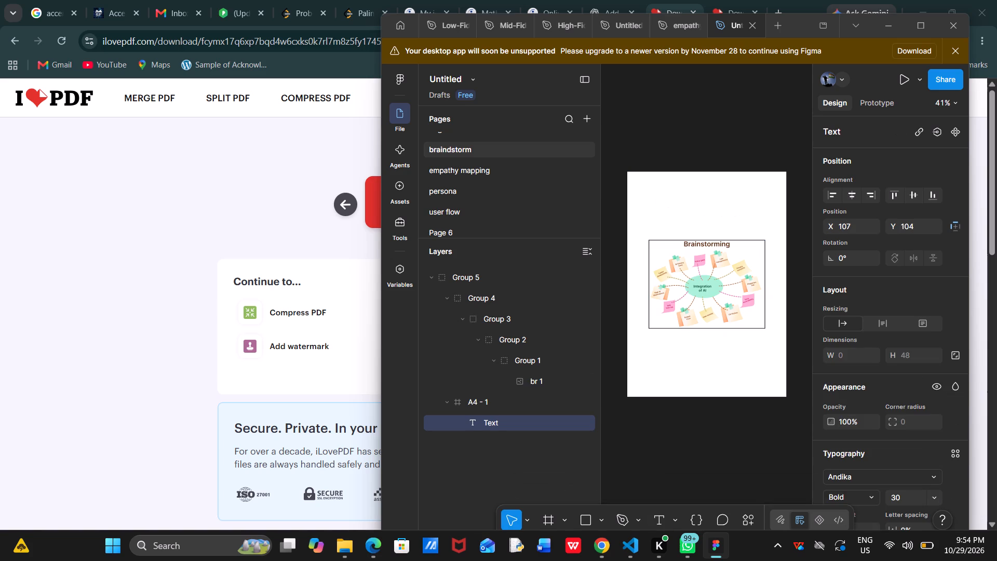
pyautogui.write('Bra')
pyautogui.write('ins')
pyautogui.write('trorming')
pyautogui.click(751, 122)
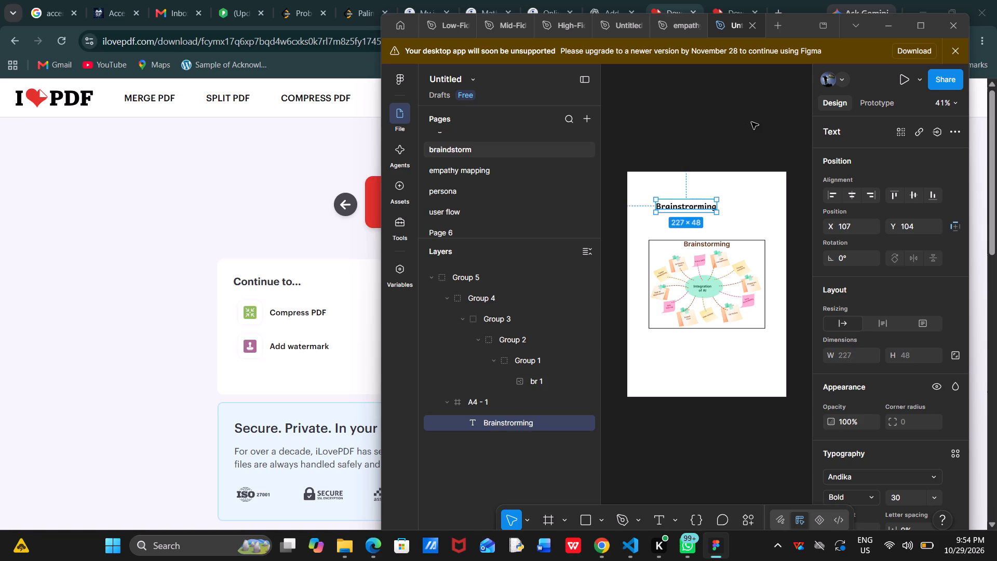
pyautogui.tripleClick(698, 209)
pyautogui.click(698, 209)
pyautogui.click(698, 209)
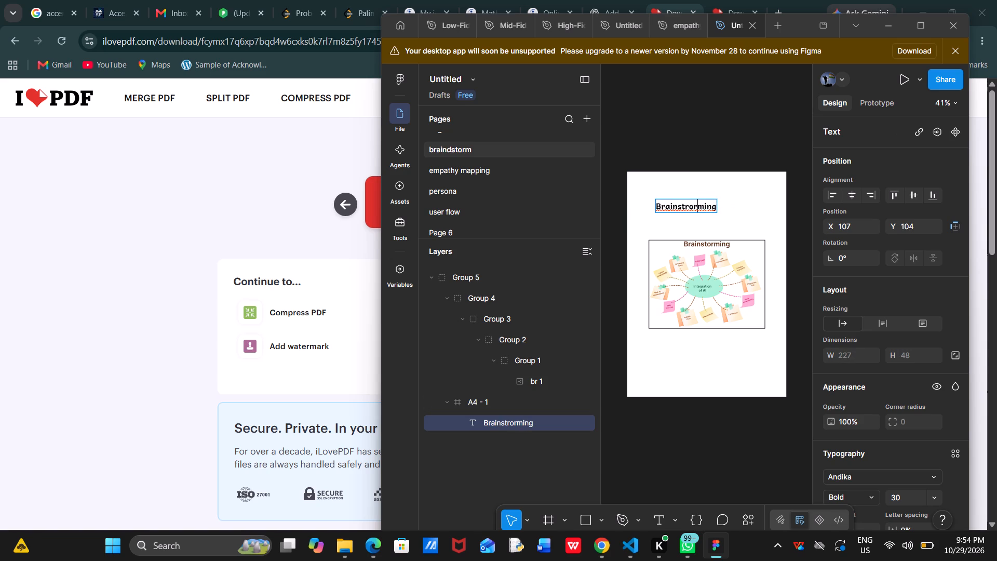
pyautogui.press('BackSpace')
pyautogui.press('BackSpace')
pyautogui.press('BackSpace')
pyautogui.write('or')
pyautogui.click(729, 226)
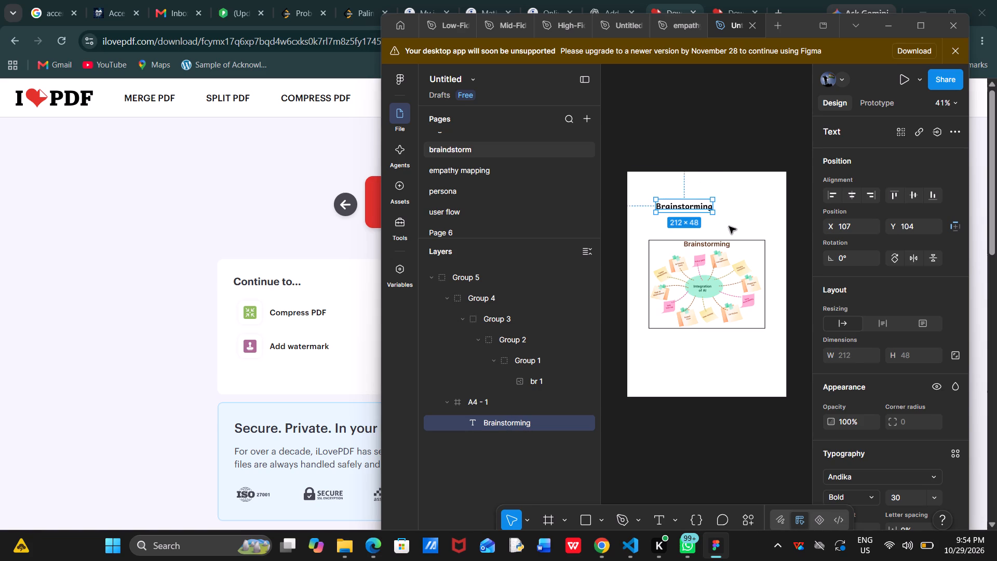
# Move the Brainstorming heading slightly lower and toward the sheet's edge, to about X 71, above the image.
pyautogui.moveTo(698, 207); pyautogui.dragTo(689, 210)
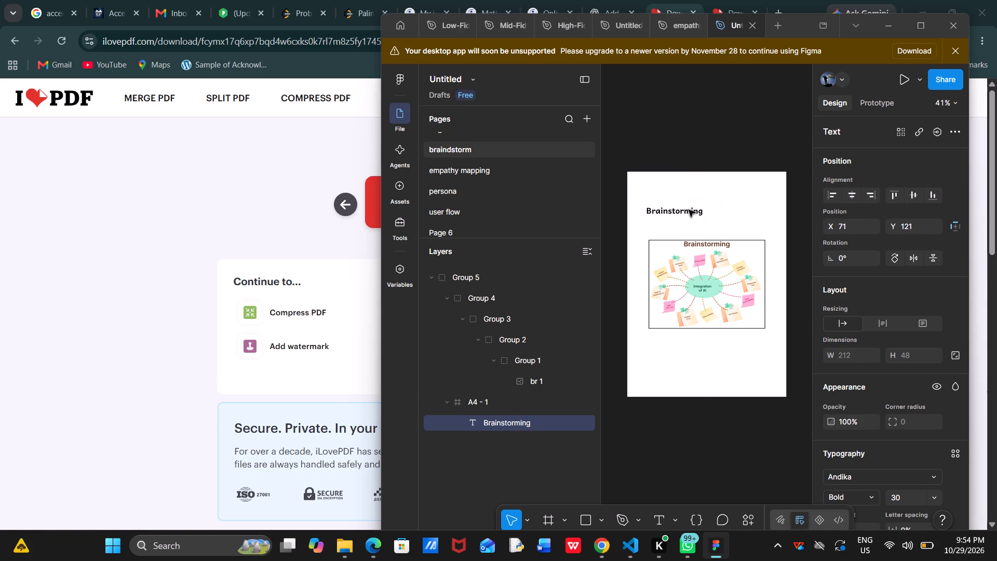
pyautogui.moveTo(689, 210); pyautogui.dragTo(689, 209)
pyautogui.click(682, 103)
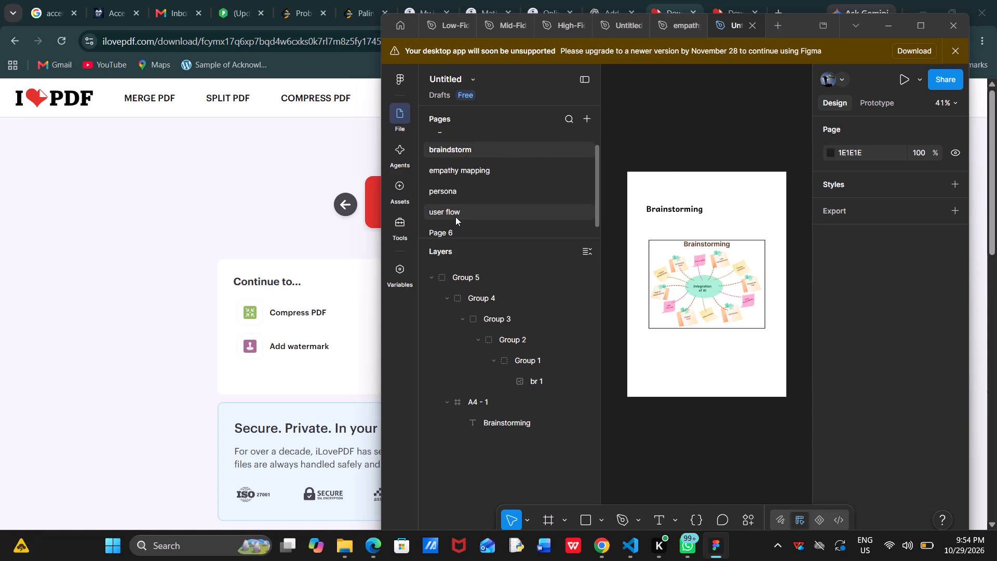
# Open Page 6 and rename it "bench marking".
pyautogui.scroll(-1, 455, 217)
pyautogui.click(448, 232)
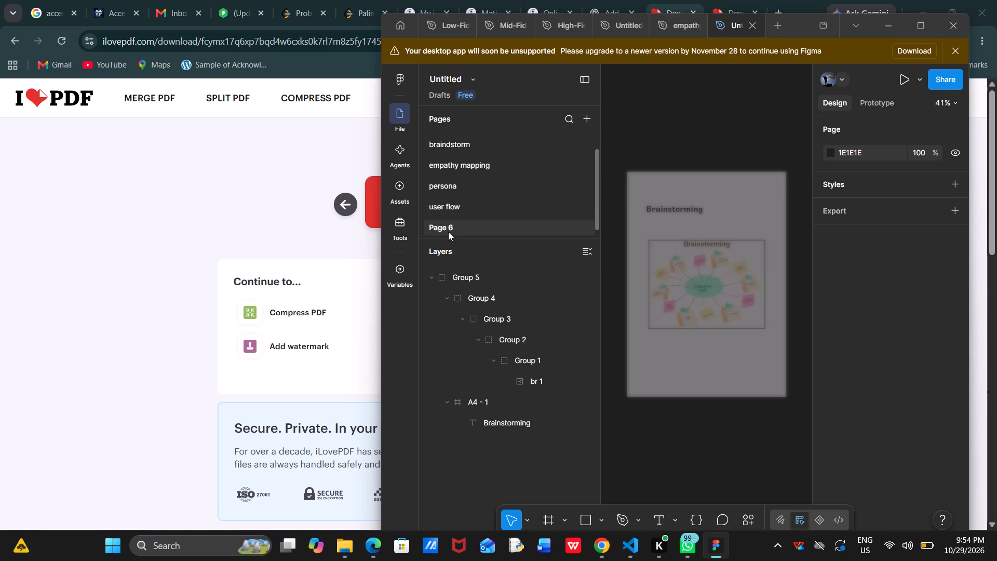
pyautogui.tripleClick(448, 232)
pyautogui.write('bench marking')
pyautogui.press('Return')
pyautogui.click(725, 226)
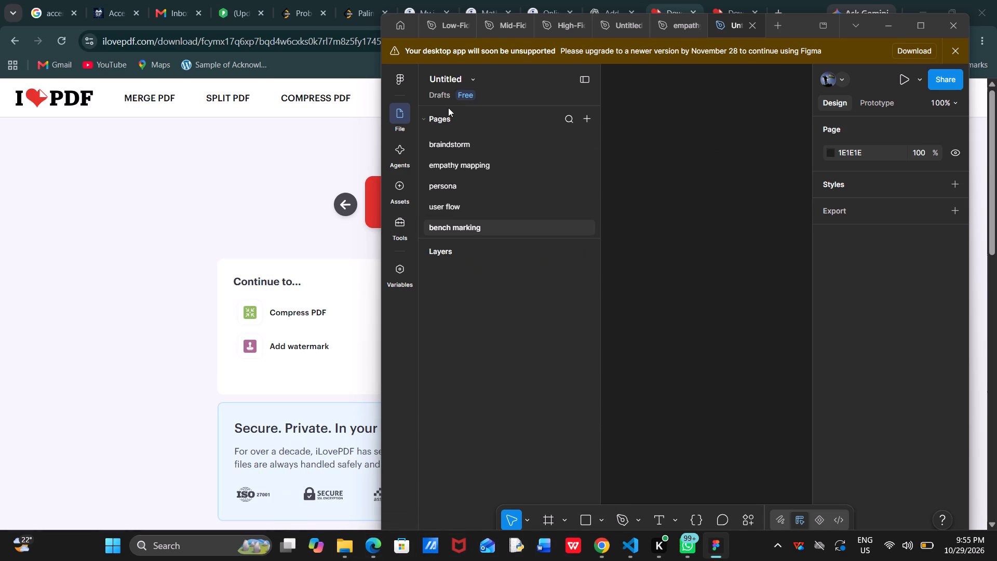
# Start an import into Drafts from the computer and choose IXD802_ETP_with_Benchmarking_Evaluation-16-17 from the Downloads folder.
pyautogui.click(400, 29)
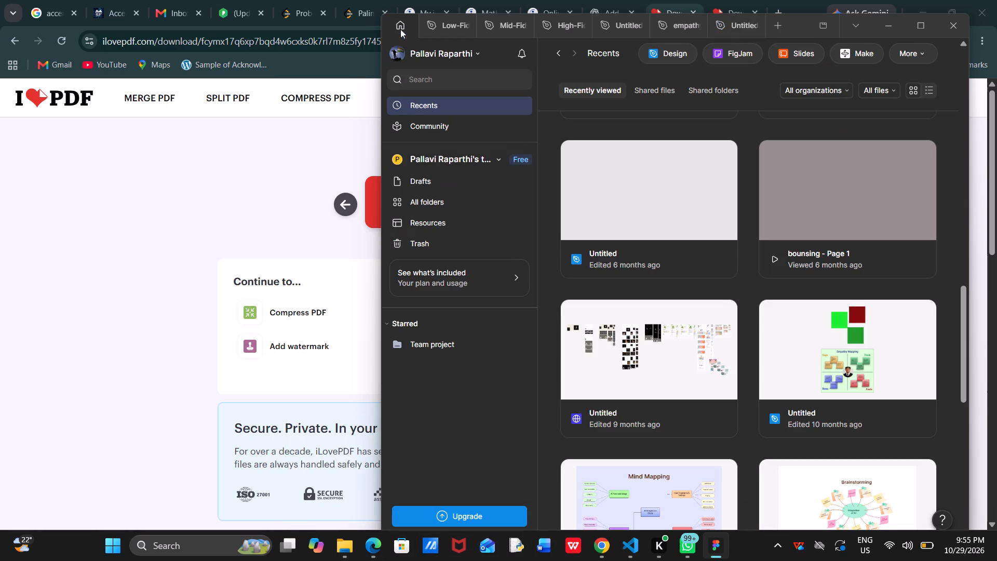
pyautogui.click(424, 204)
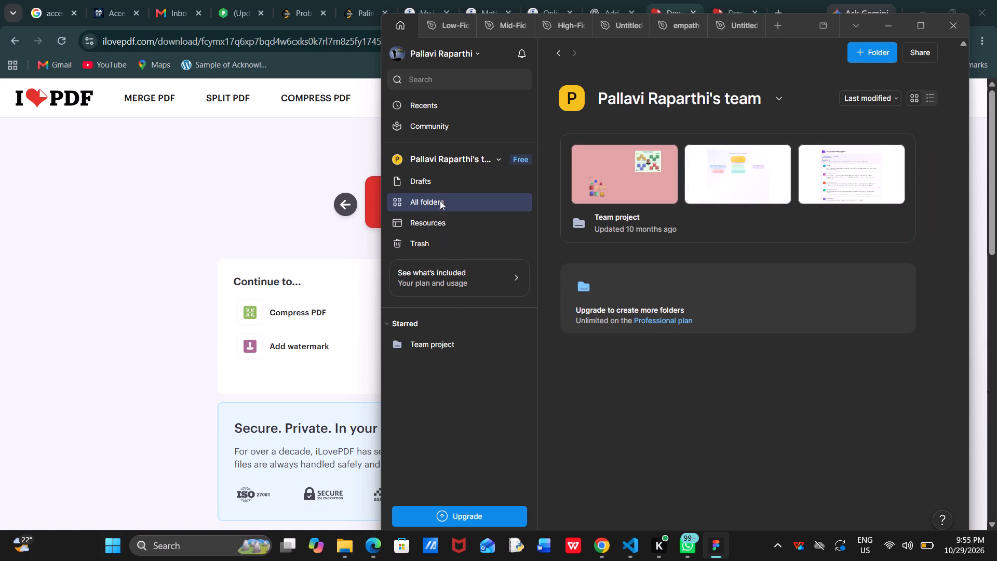
pyautogui.click(519, 177)
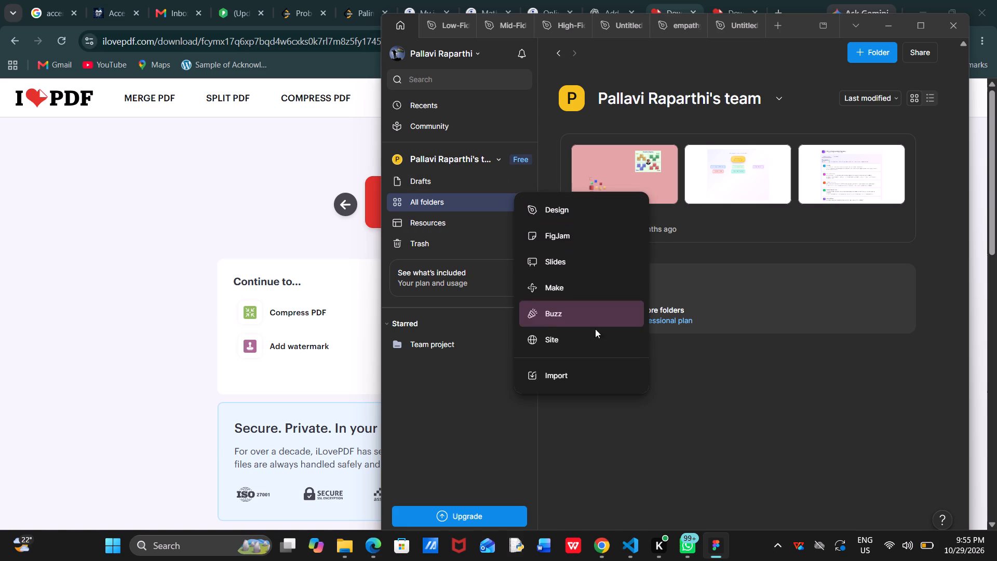
pyautogui.click(578, 373)
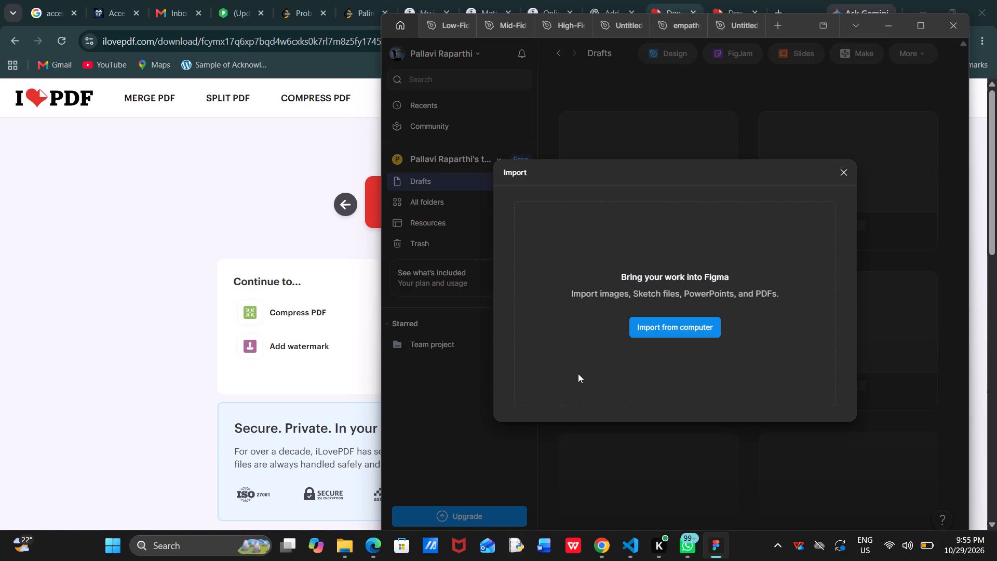
pyautogui.click(680, 326)
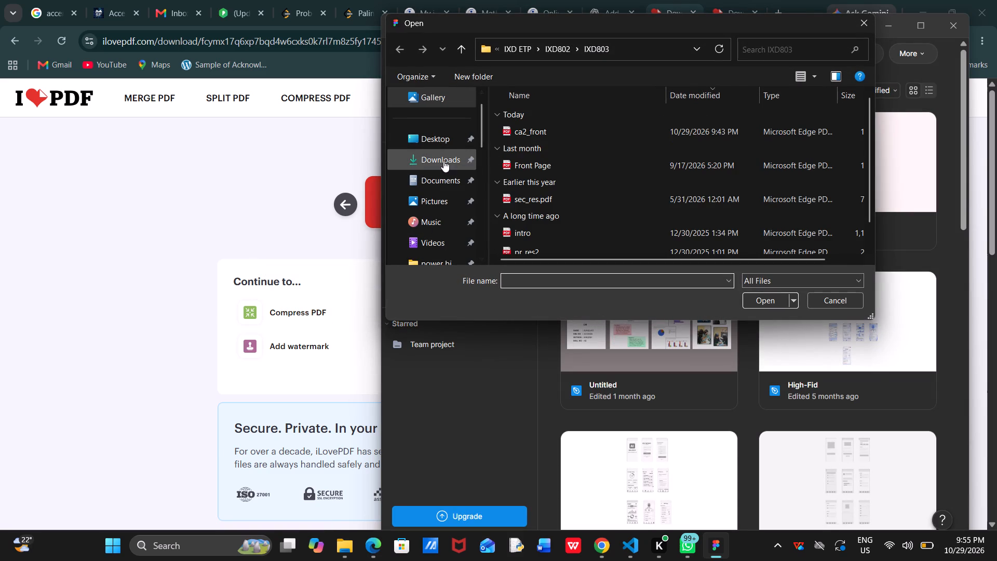
pyautogui.click(443, 161)
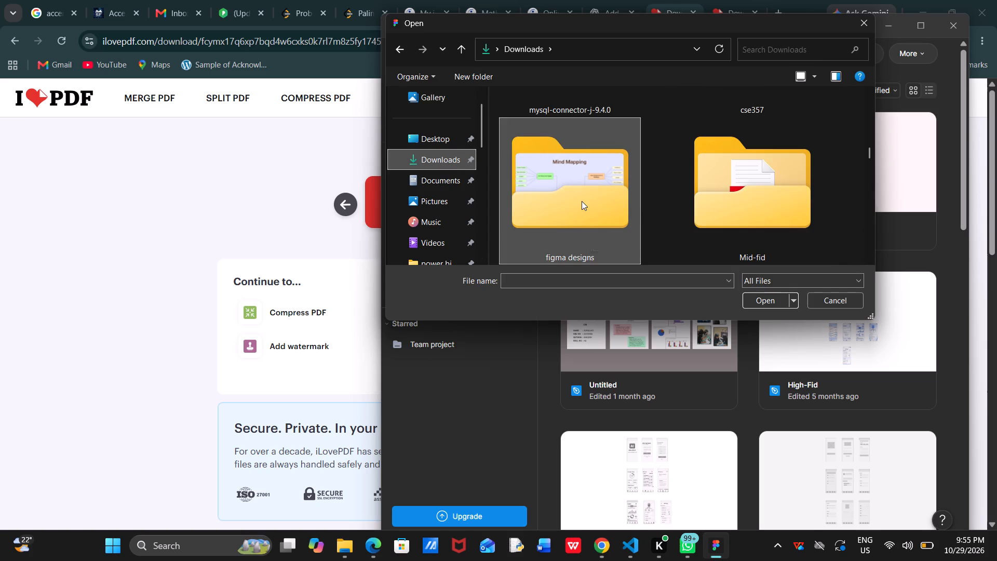
pyautogui.scroll(3, 582, 201)
pyautogui.keyDown('ctrl'); pyautogui.scroll(-1, 567, 180); pyautogui.keyUp('ctrl')
pyautogui.keyDown('ctrl'); pyautogui.scroll(11, 567, 180); pyautogui.keyUp('ctrl')
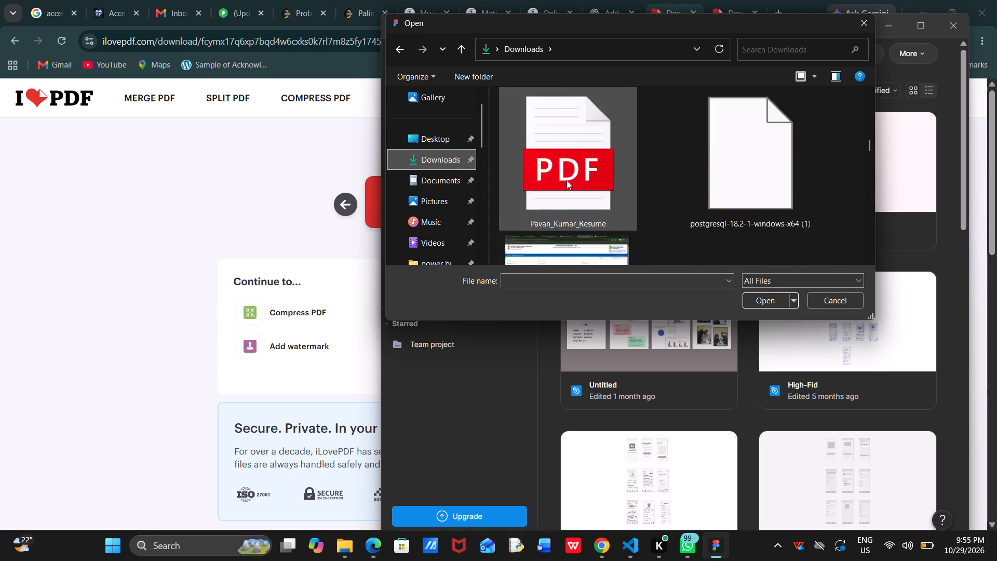
pyautogui.keyDown('ctrl'); pyautogui.scroll(20, 567, 180); pyautogui.keyUp('ctrl')
pyautogui.keyDown('ctrl'); pyautogui.scroll(19, 567, 180); pyautogui.keyUp('ctrl')
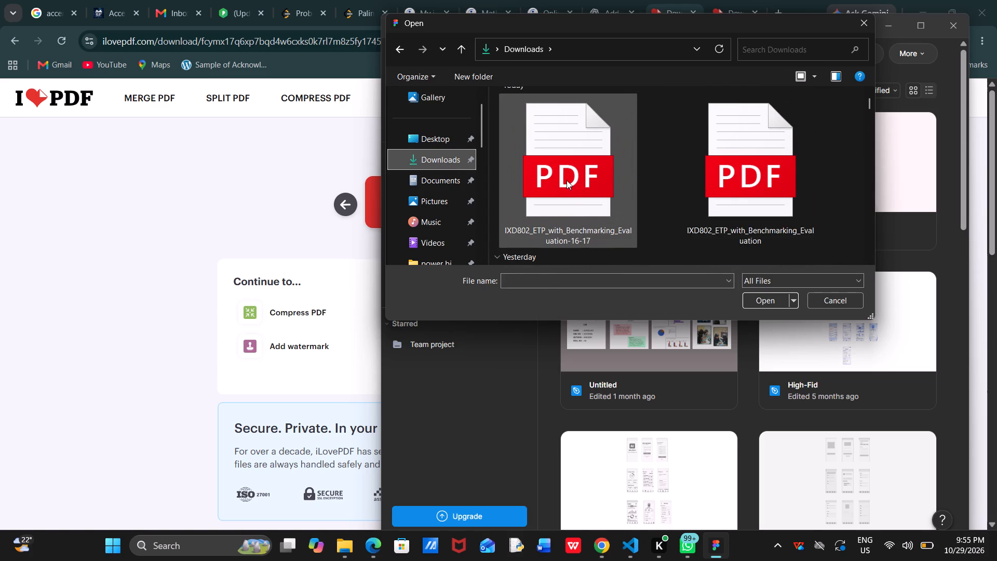
pyautogui.keyDown('ctrl'); pyautogui.scroll(7, 567, 180); pyautogui.keyUp('ctrl')
pyautogui.doubleClick(607, 189)
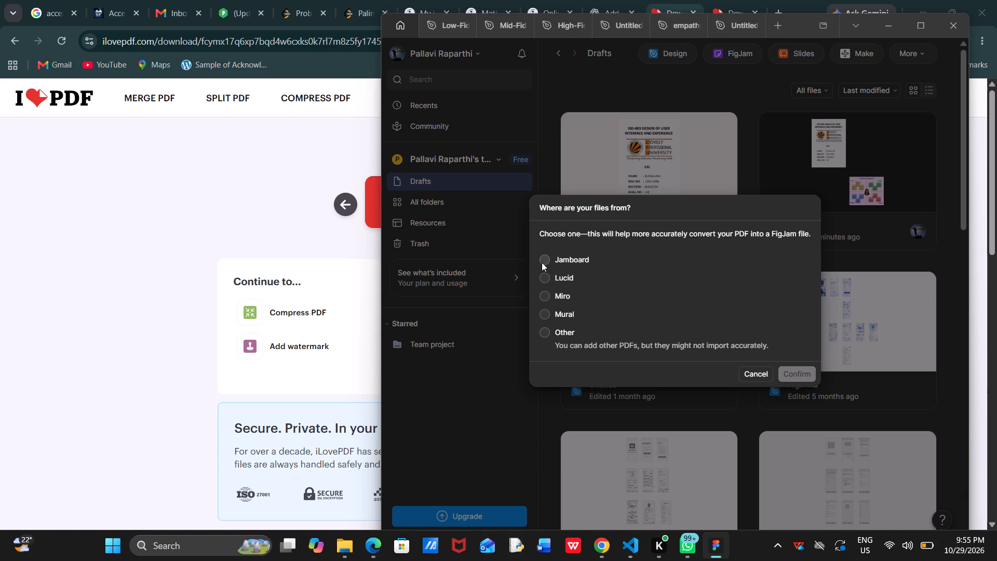
# Set the PDF's source to Other and complete the import.
pyautogui.click(542, 335)
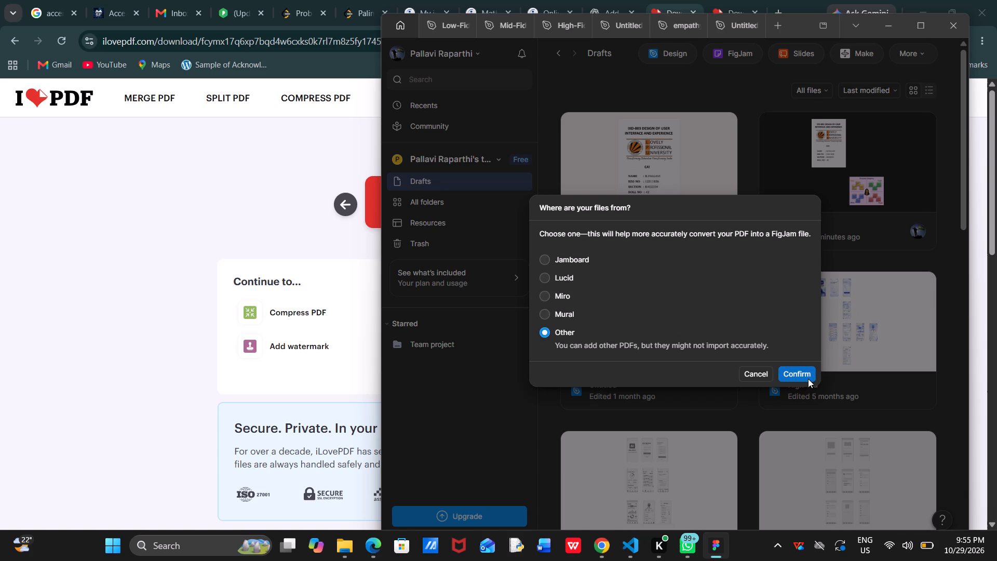
pyautogui.click(807, 379)
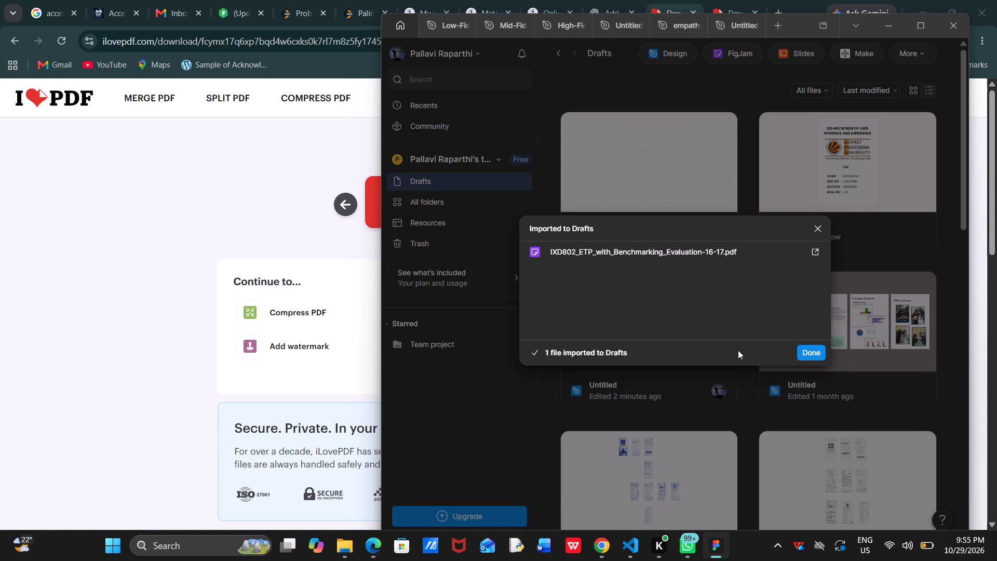
pyautogui.click(819, 354)
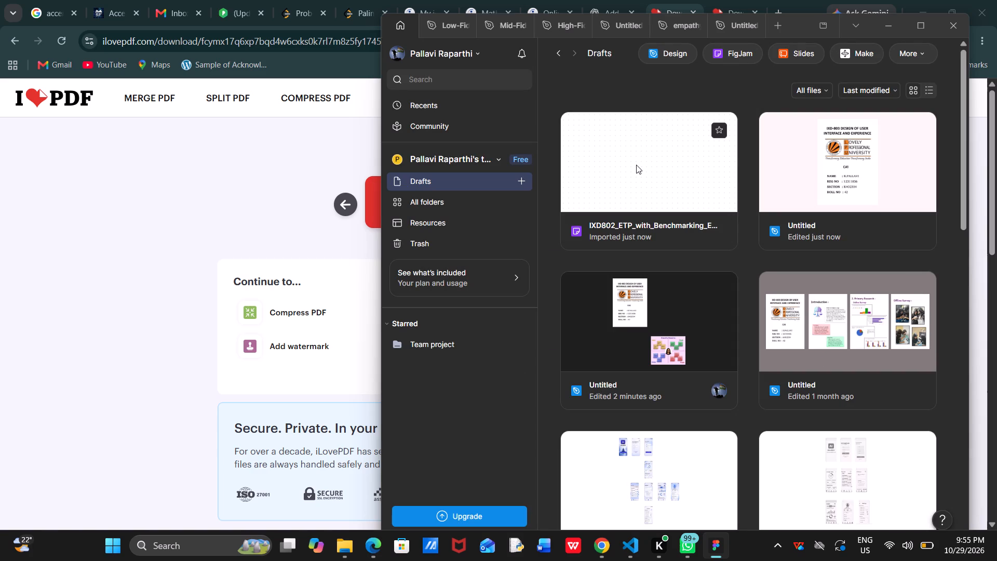
# Open the imported IXD802_ETP_with_Benchmarking_Evaluation-16-17 file, examine its benchmarking and evaluation content, and close it.
pyautogui.doubleClick(636, 165)
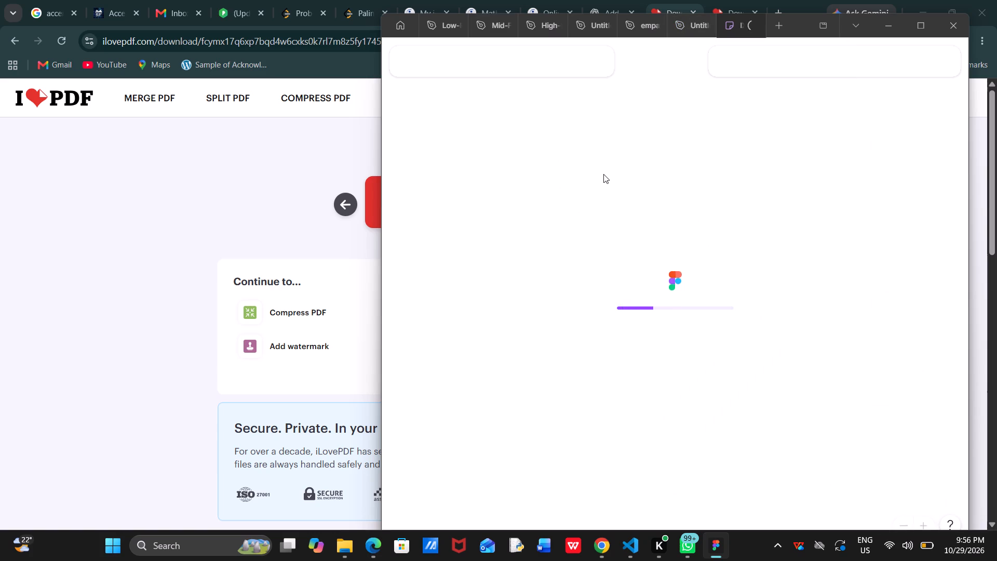
pyautogui.click(692, 21)
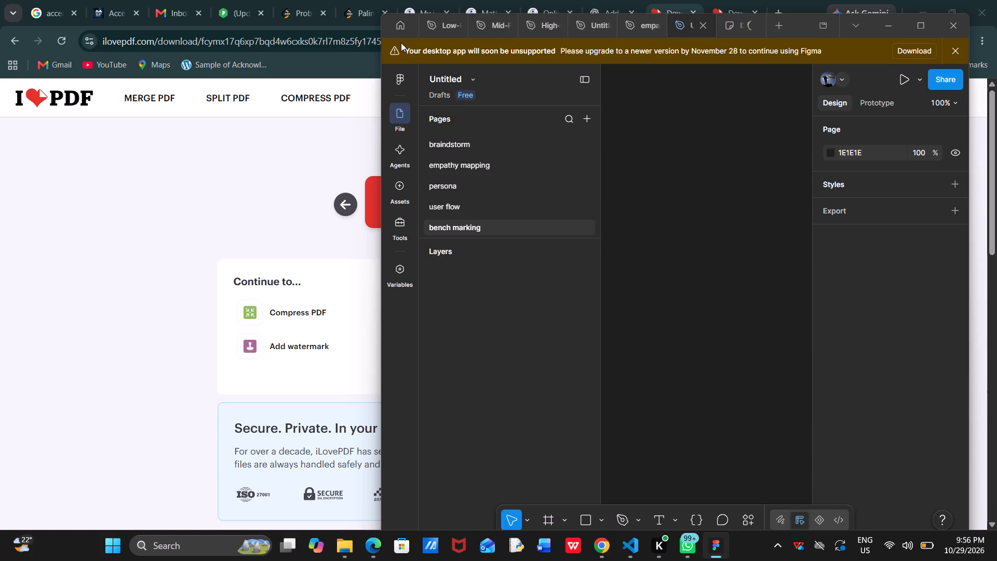
pyautogui.click(399, 29)
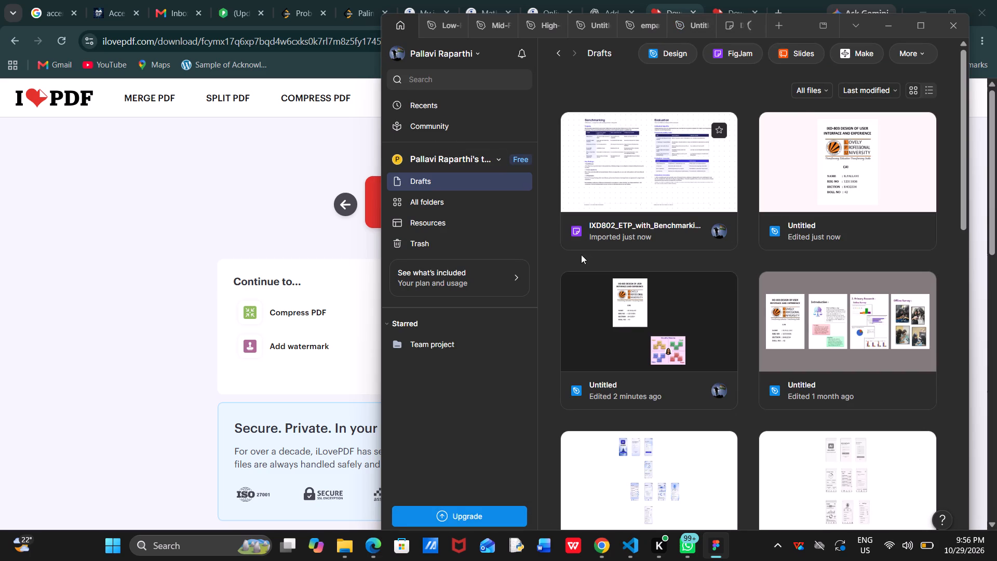
pyautogui.click(727, 21)
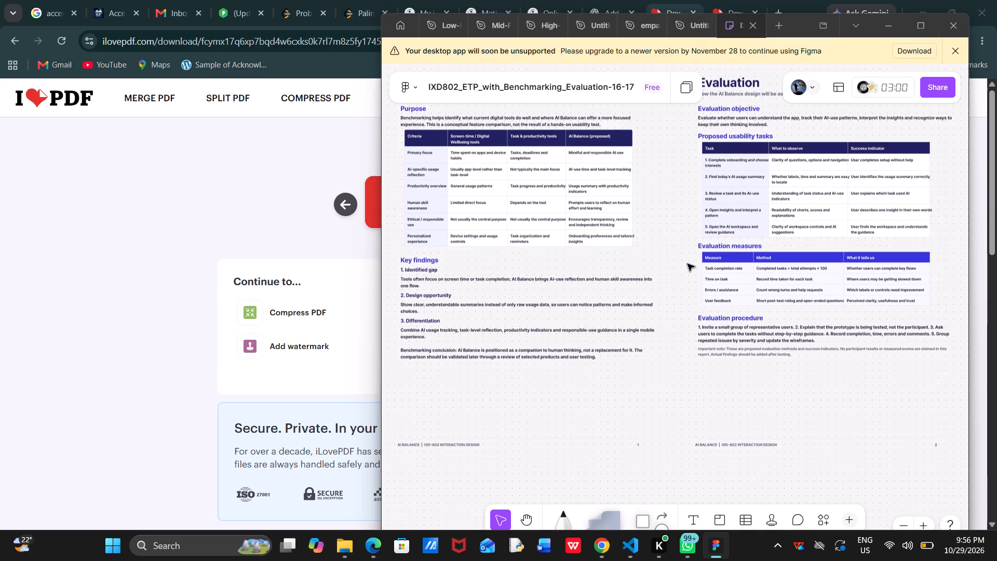
pyautogui.click(533, 264)
pyautogui.click(530, 224)
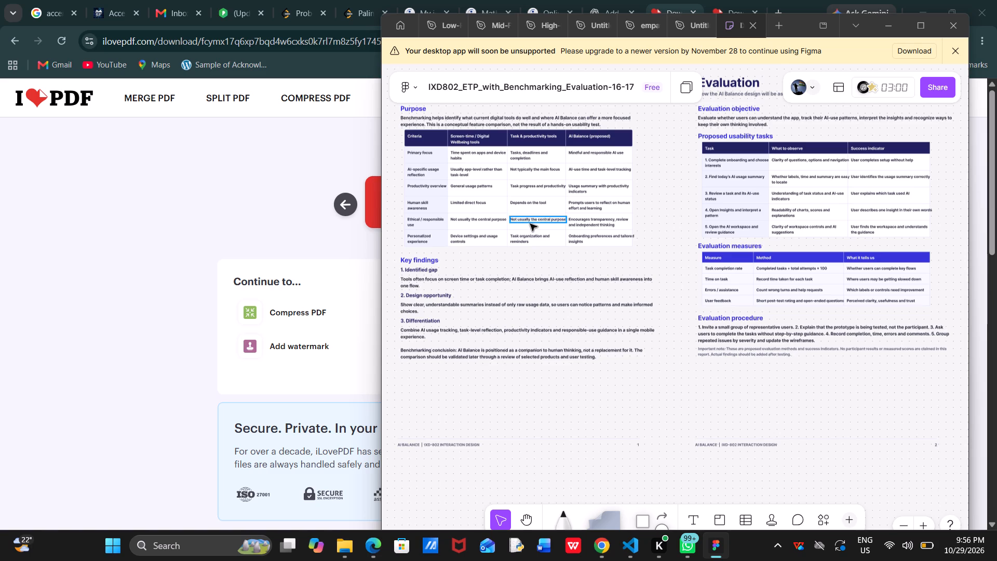
pyautogui.click(550, 255)
pyautogui.click(752, 24)
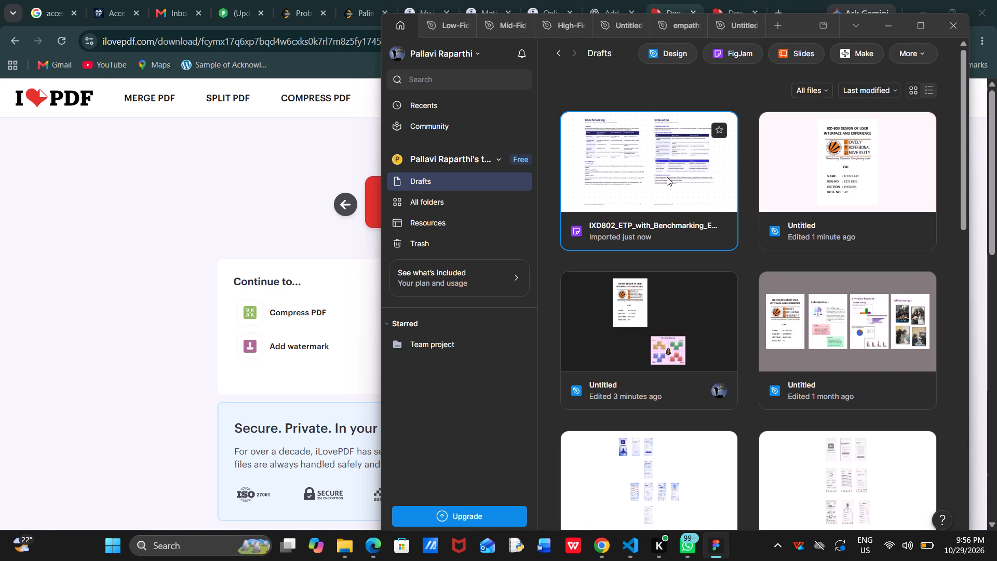
# Move the imported IXD802_ETP_with_Benchmarking_Evaluation-16-17 file from Drafts to the trash.
pyautogui.rightClick(667, 177)
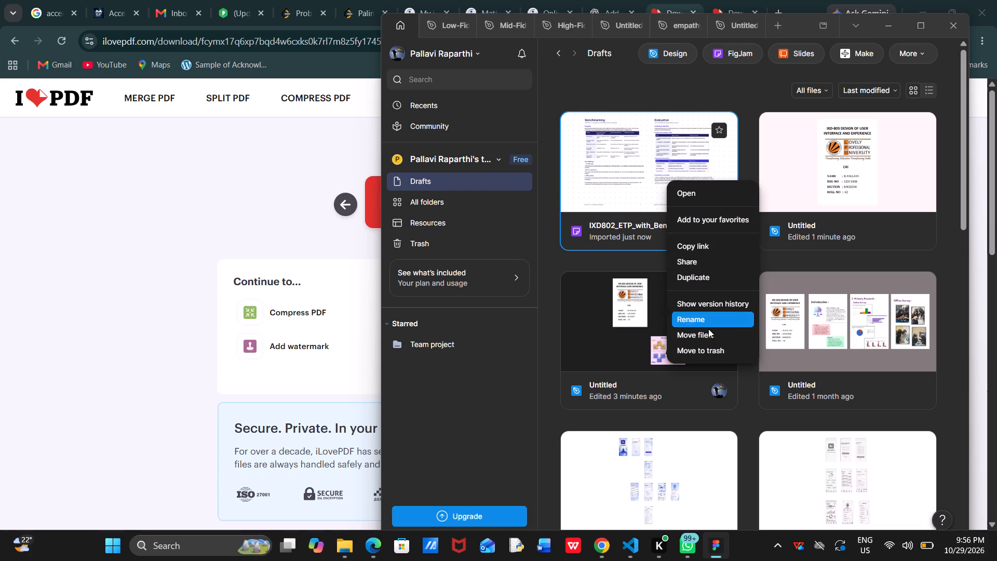
pyautogui.click(711, 349)
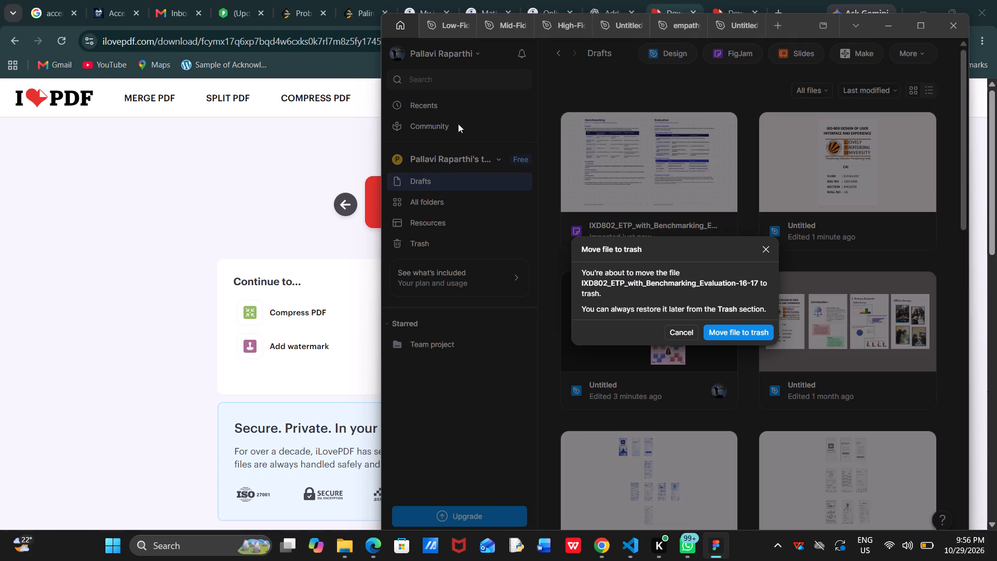
pyautogui.click(720, 329)
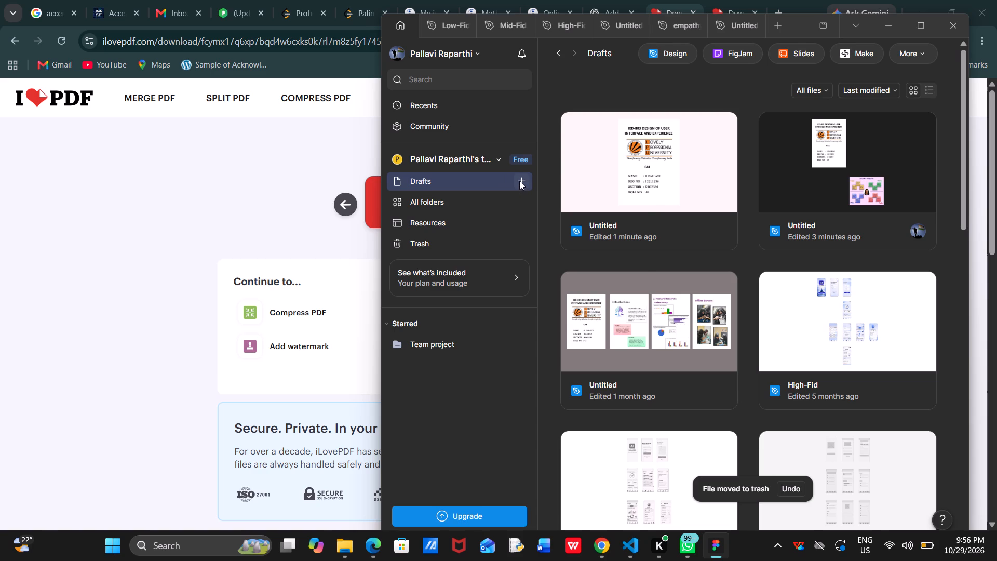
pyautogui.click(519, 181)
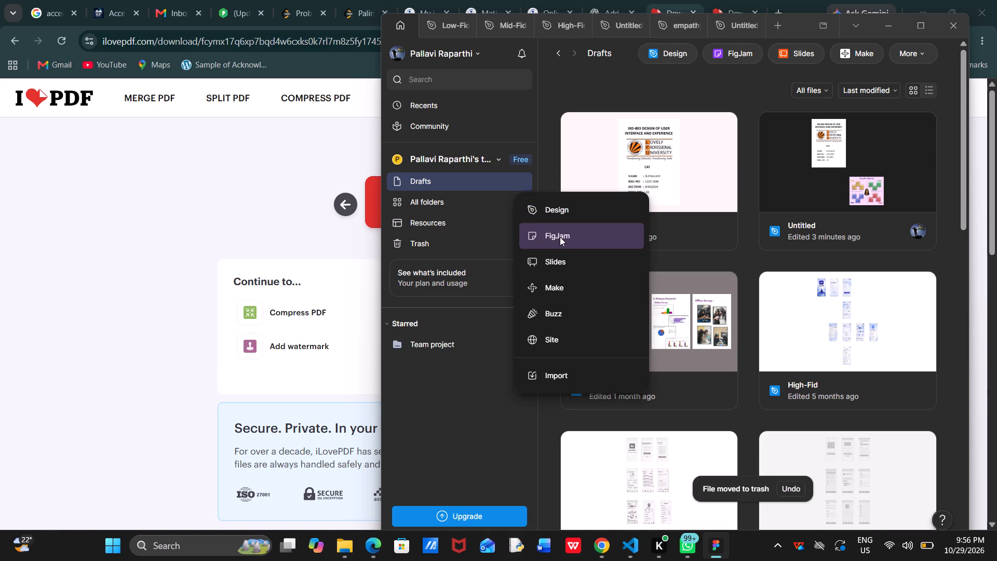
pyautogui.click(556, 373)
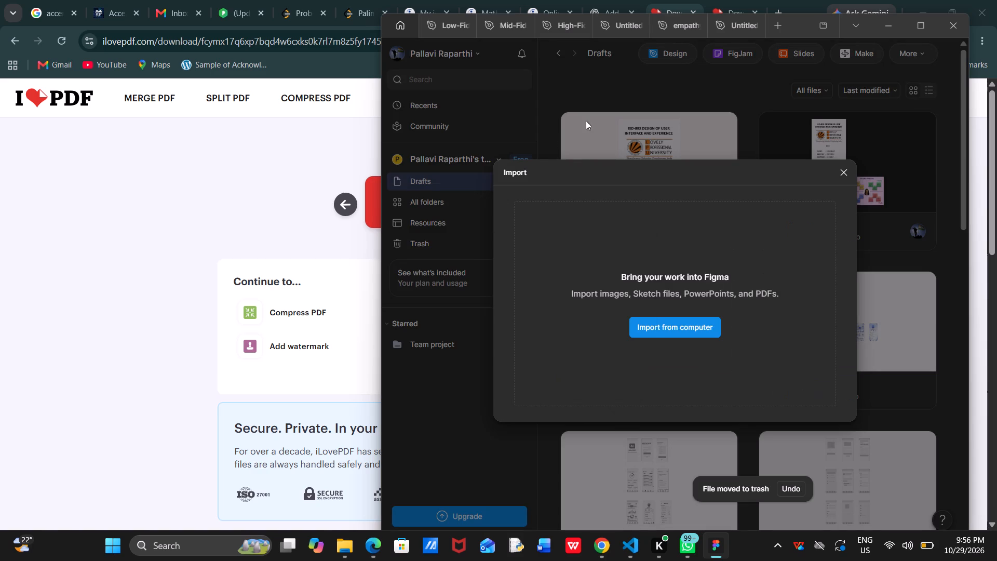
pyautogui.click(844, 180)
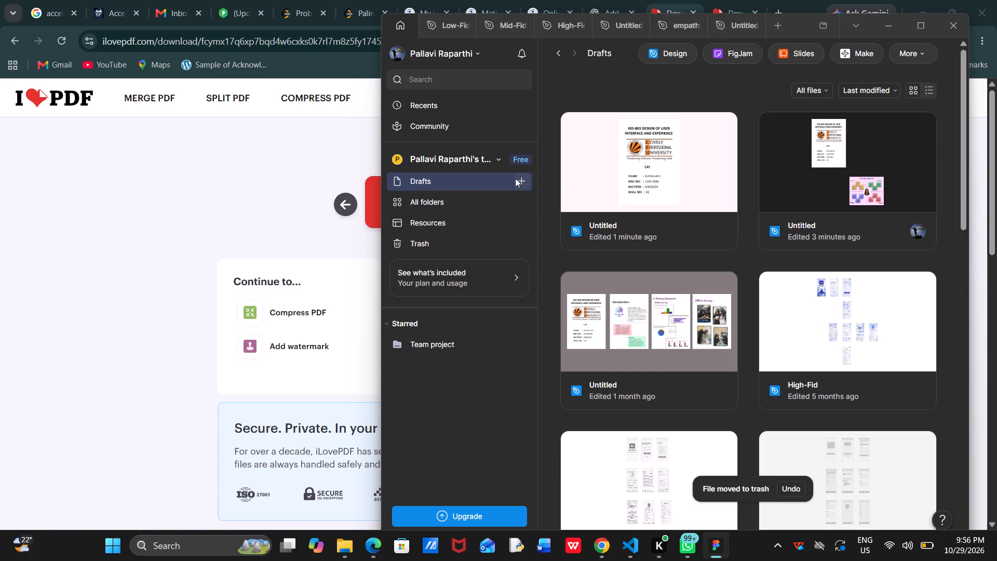
# Import IXD802_ETP_with_Benchmarking_Evaluation-16-17 from Downloads into Drafts again, with Jamboard as the PDF's source.
pyautogui.click(519, 179)
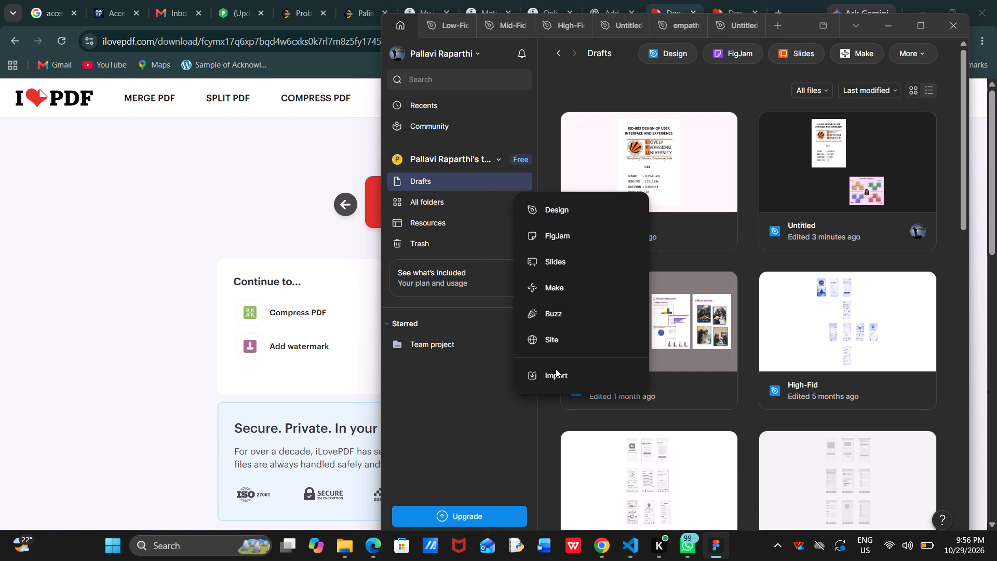
pyautogui.click(558, 380)
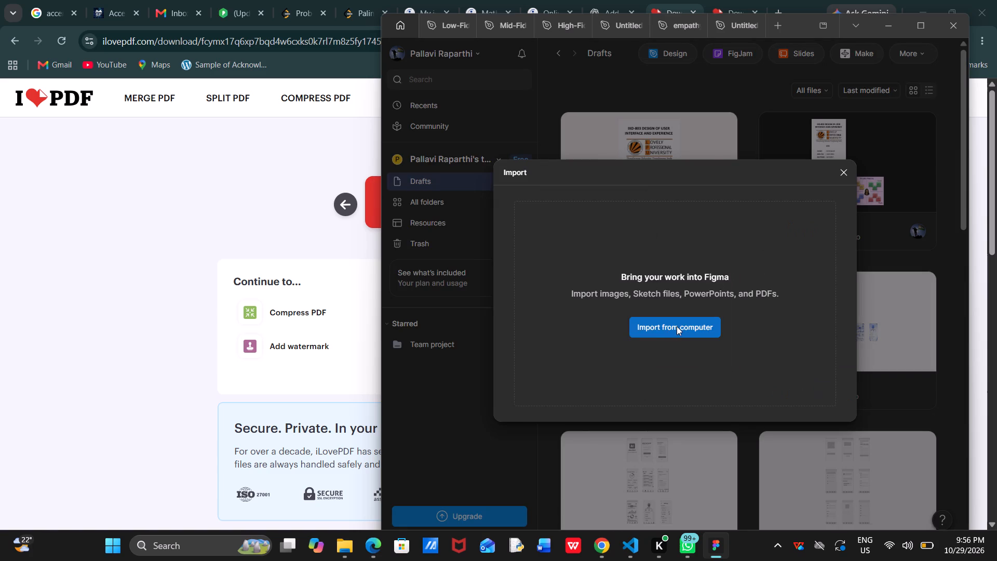
pyautogui.click(677, 326)
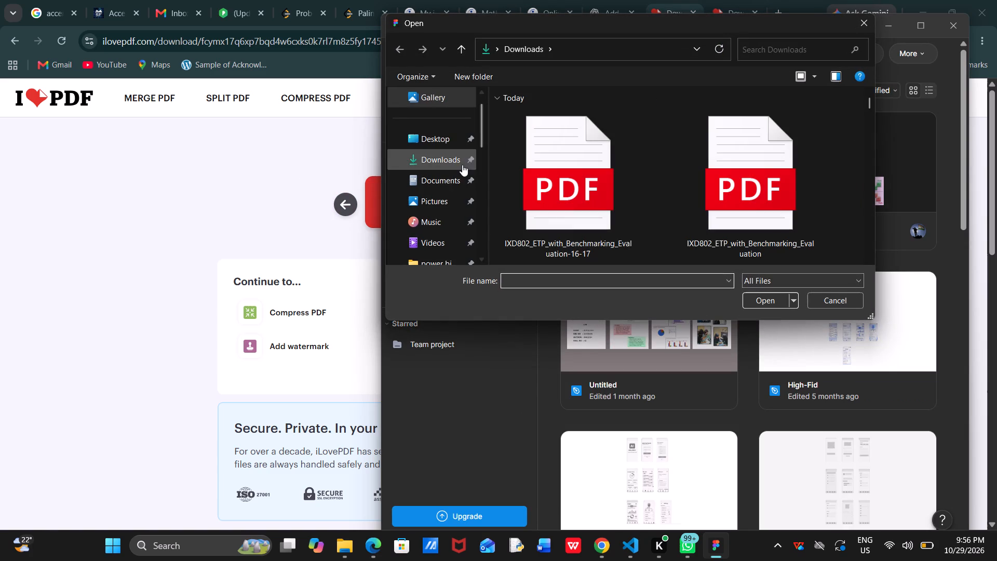
pyautogui.doubleClick(563, 173)
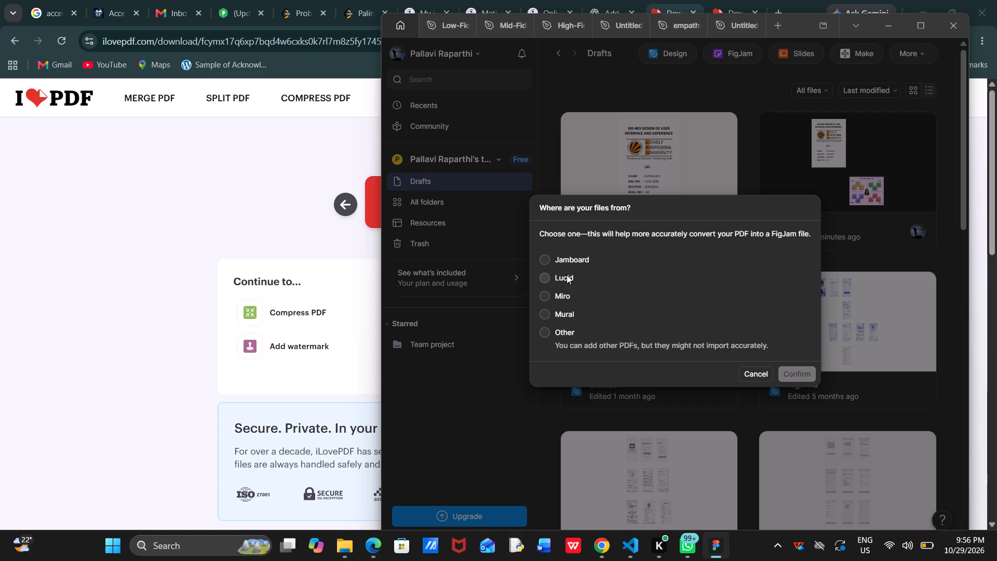
pyautogui.click(543, 259)
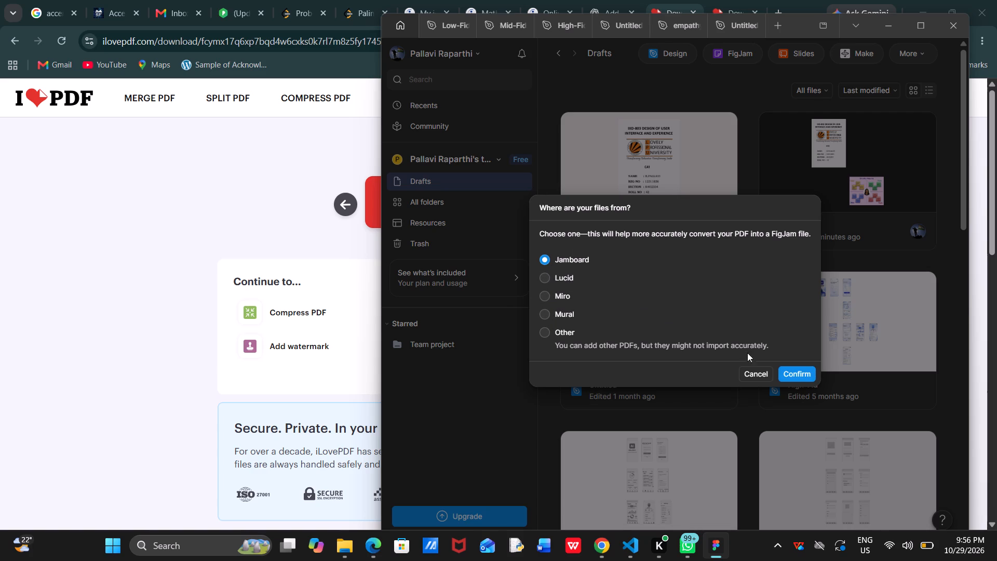
pyautogui.click(799, 372)
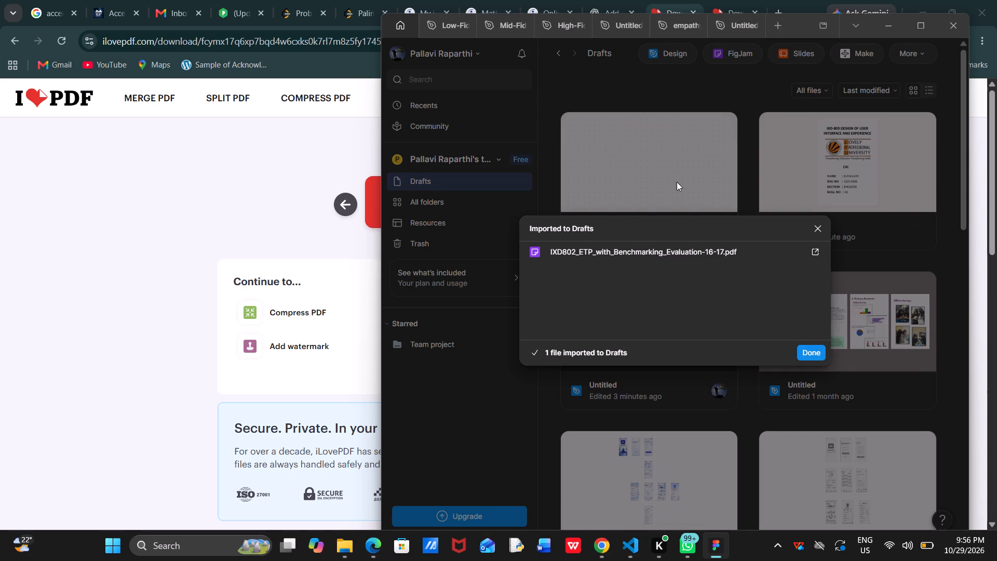
pyautogui.click(815, 229)
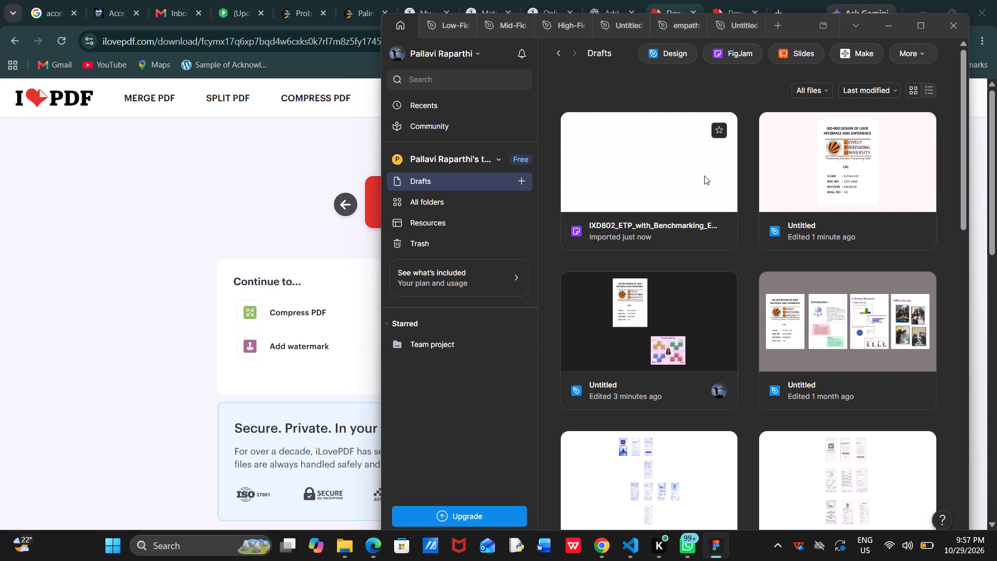
# Open the newly imported file and copy the Benchmarking sheet's content, from its heading through the benchmarking conclusion.
pyautogui.doubleClick(657, 166)
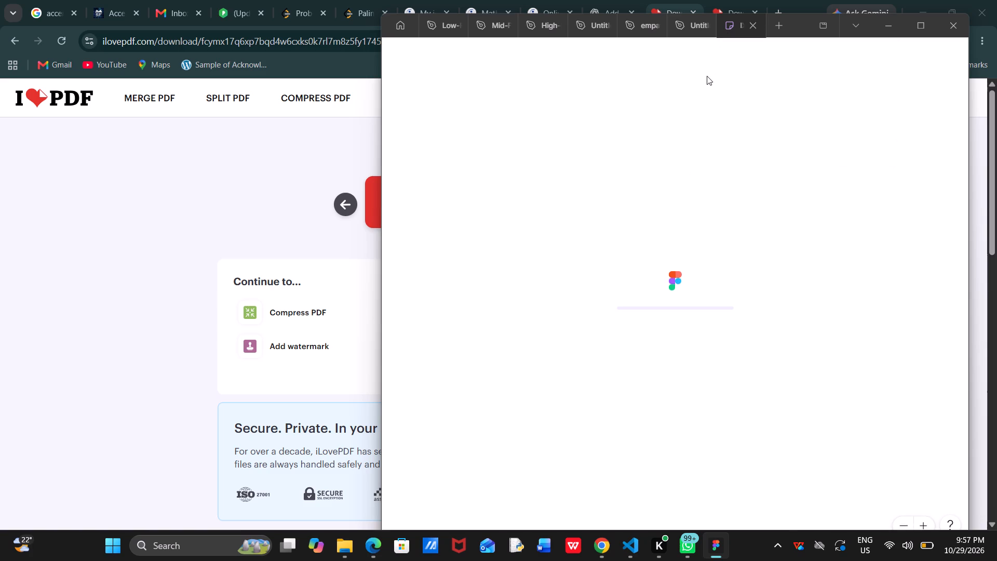
pyautogui.click(564, 214)
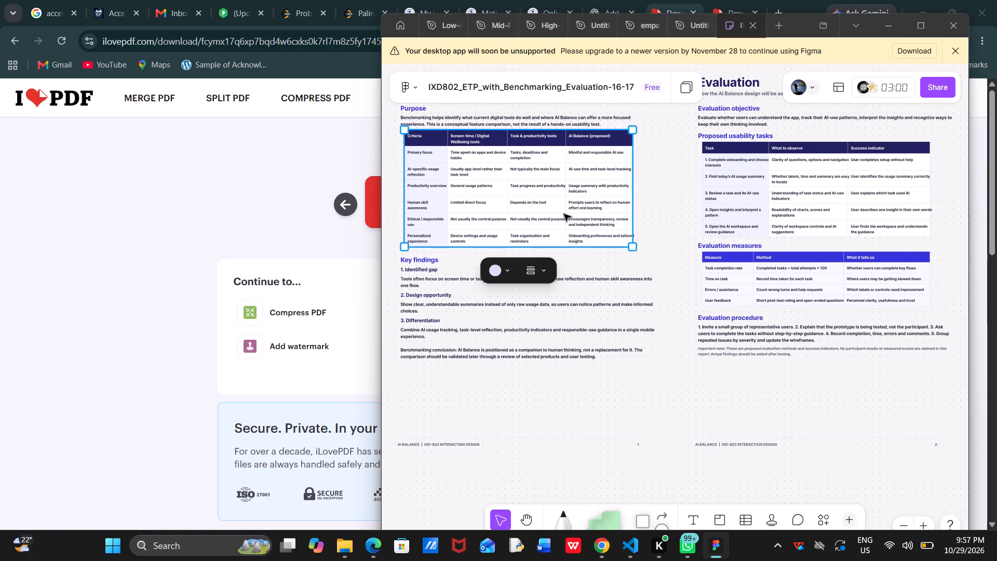
pyautogui.scroll(1, 564, 214)
pyautogui.click(421, 137)
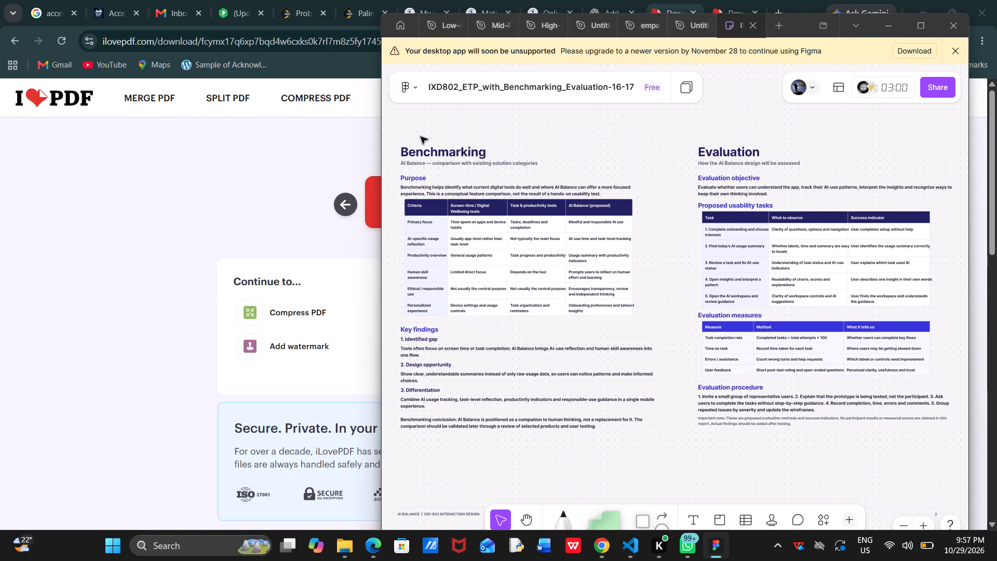
pyautogui.moveTo(396, 132); pyautogui.dragTo(592, 334)
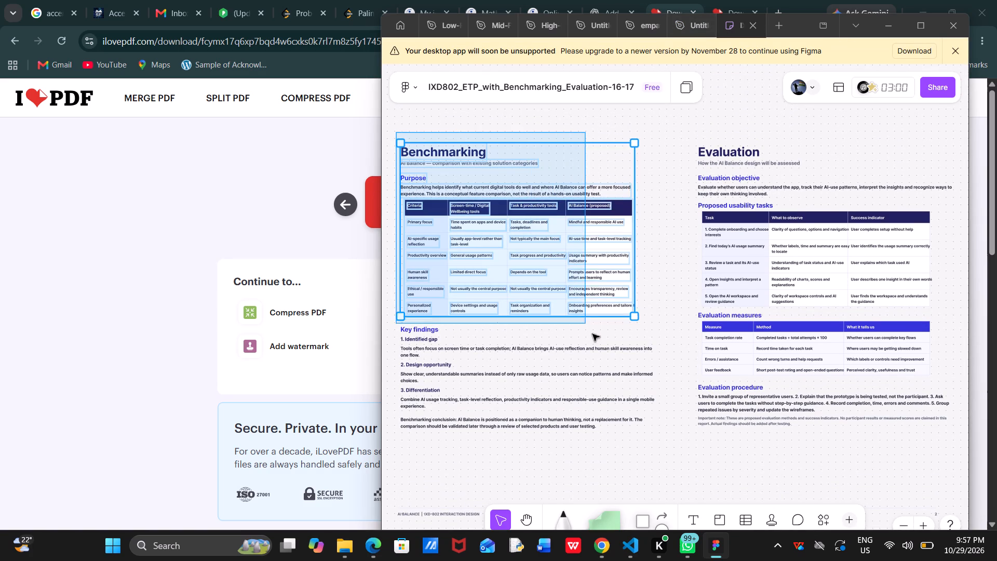
pyautogui.moveTo(592, 334); pyautogui.dragTo(641, 443)
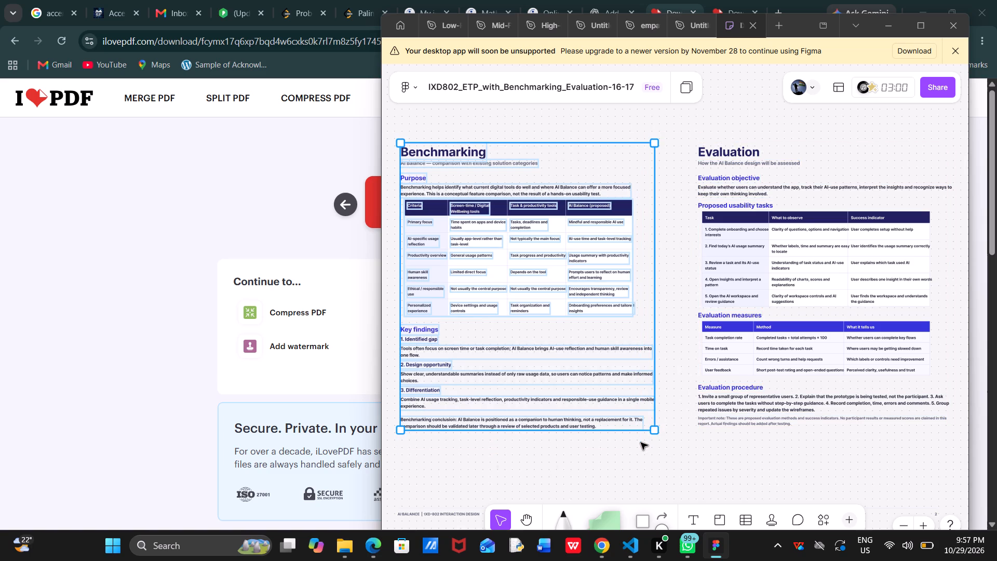
pyautogui.hotkey('ctrl', 'c')
pyautogui.click(637, 464)
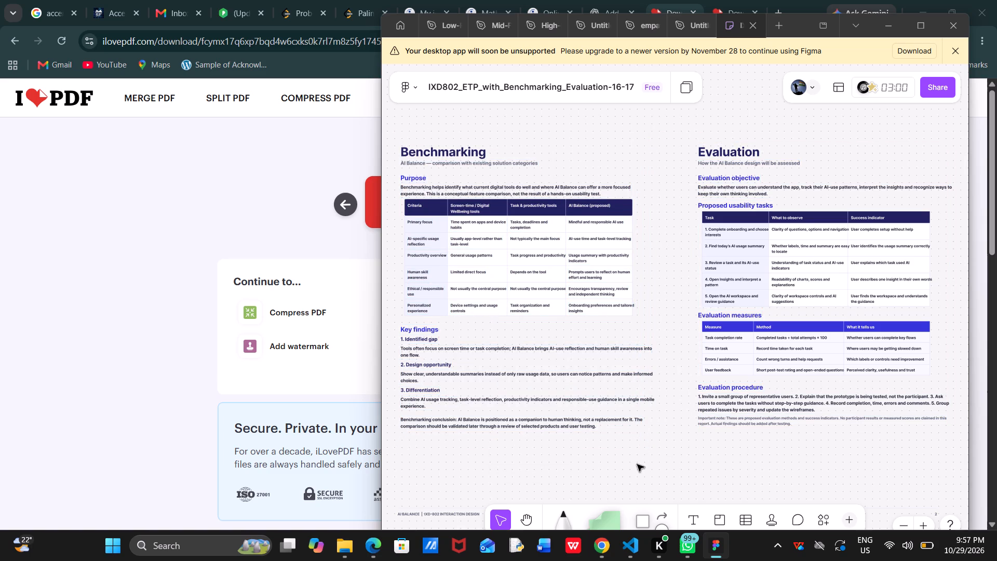
# Return to the Untitled design file and add an A4 frame to the bench marking page.
pyautogui.click(683, 28)
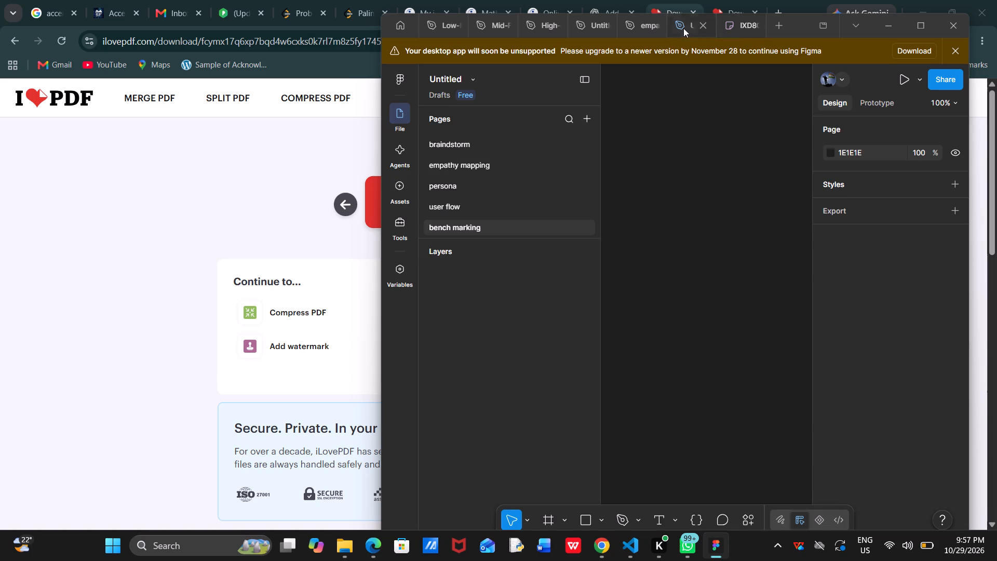
pyautogui.click(489, 224)
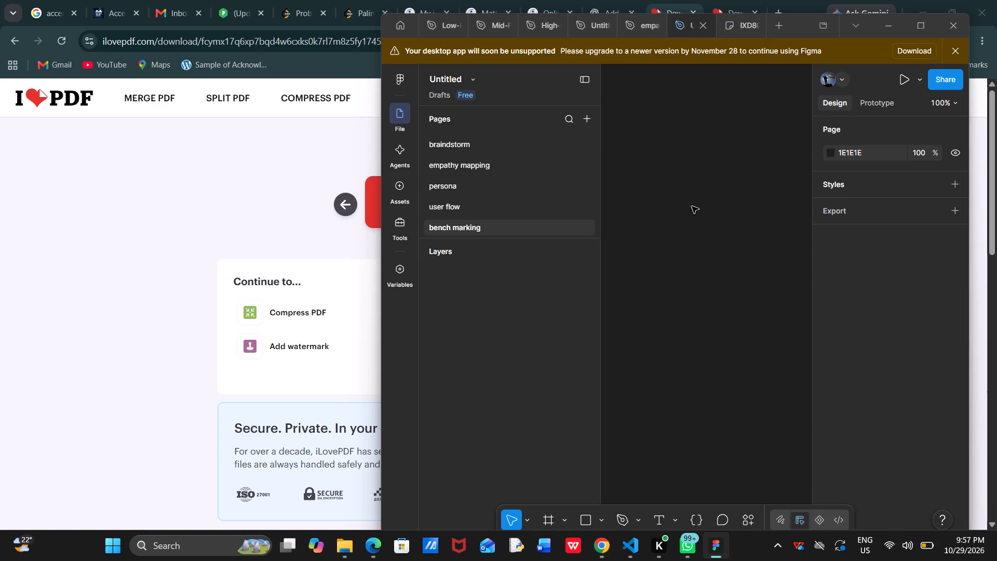
pyautogui.click(692, 206)
pyautogui.press('f')
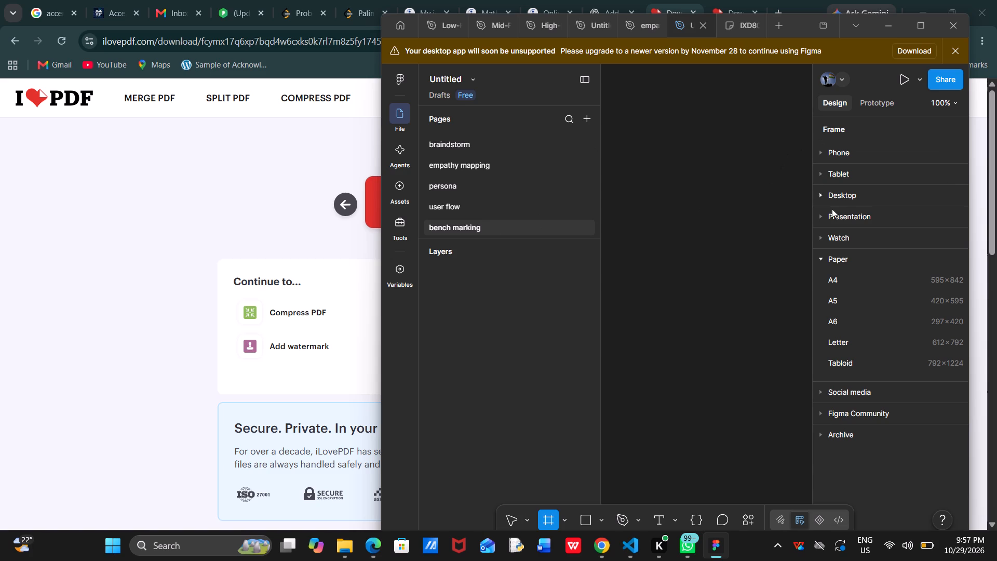
pyautogui.click(837, 281)
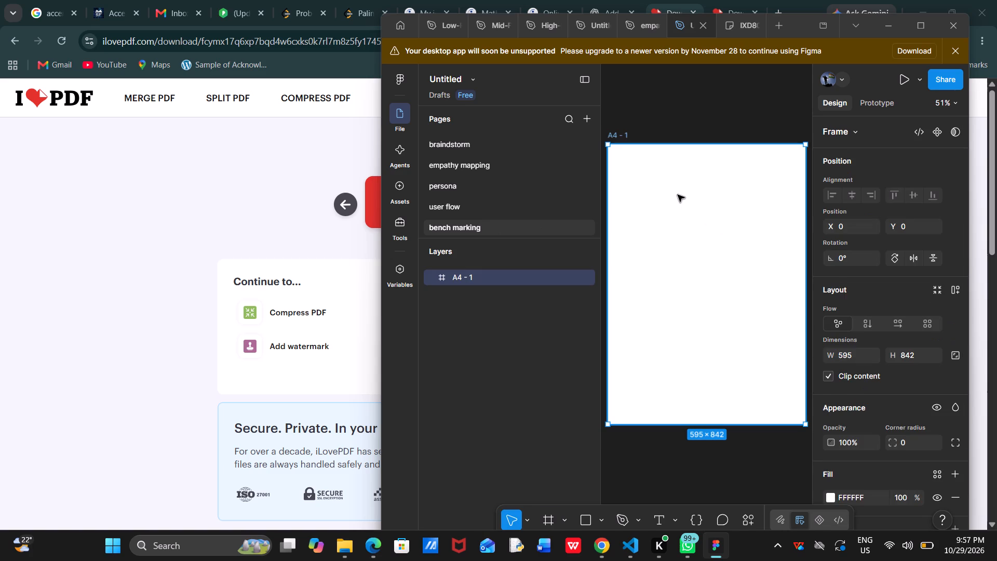
# Paste the copied Benchmarking content into the A4 frame.
pyautogui.click(678, 195)
pyautogui.doubleClick(678, 195)
pyautogui.hotkey('ctrl', 'v')
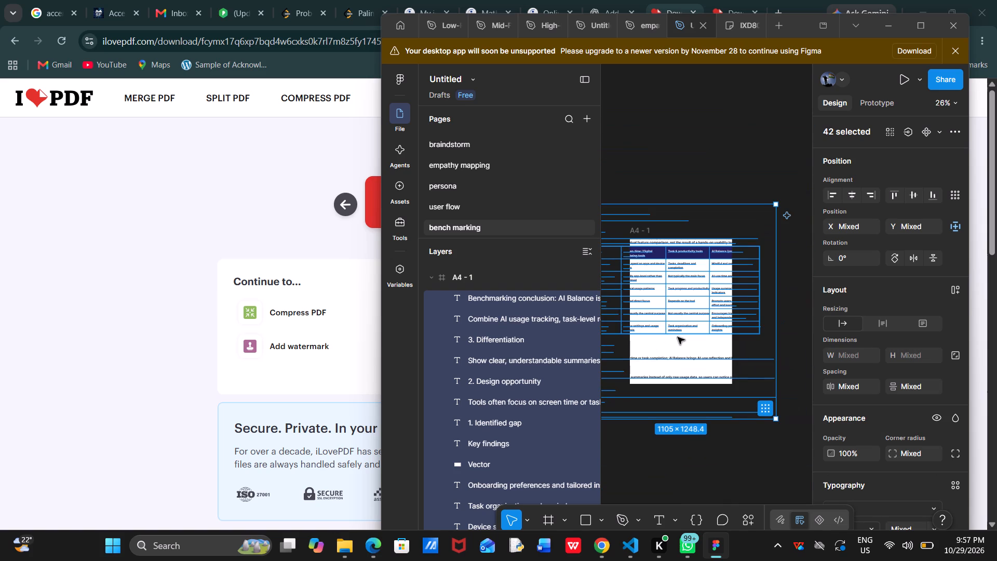
pyautogui.click(731, 331)
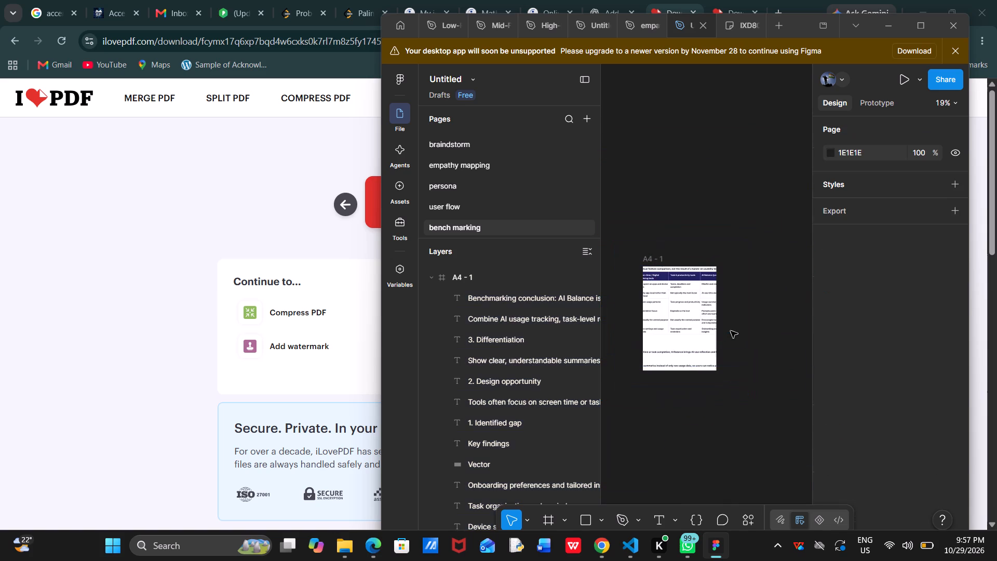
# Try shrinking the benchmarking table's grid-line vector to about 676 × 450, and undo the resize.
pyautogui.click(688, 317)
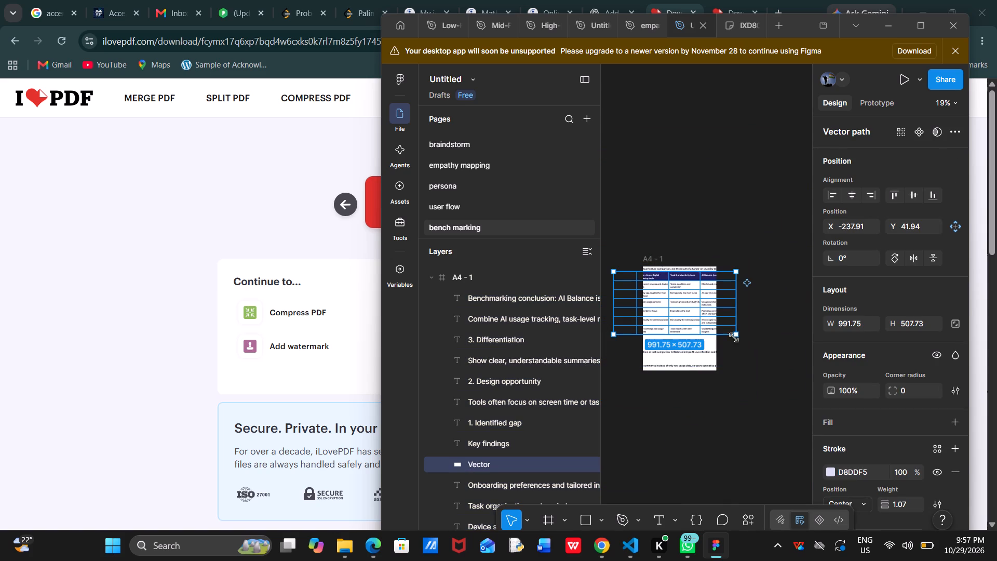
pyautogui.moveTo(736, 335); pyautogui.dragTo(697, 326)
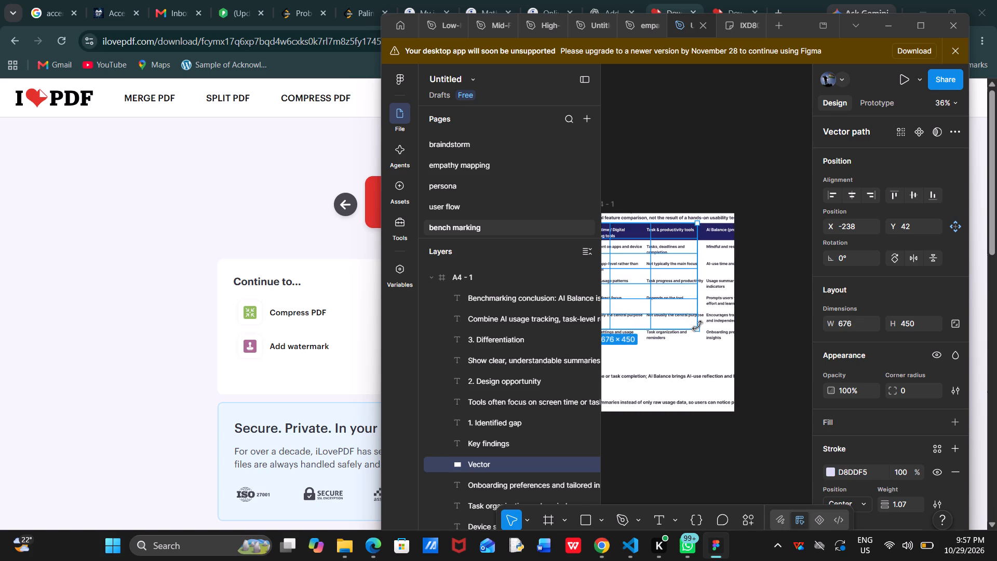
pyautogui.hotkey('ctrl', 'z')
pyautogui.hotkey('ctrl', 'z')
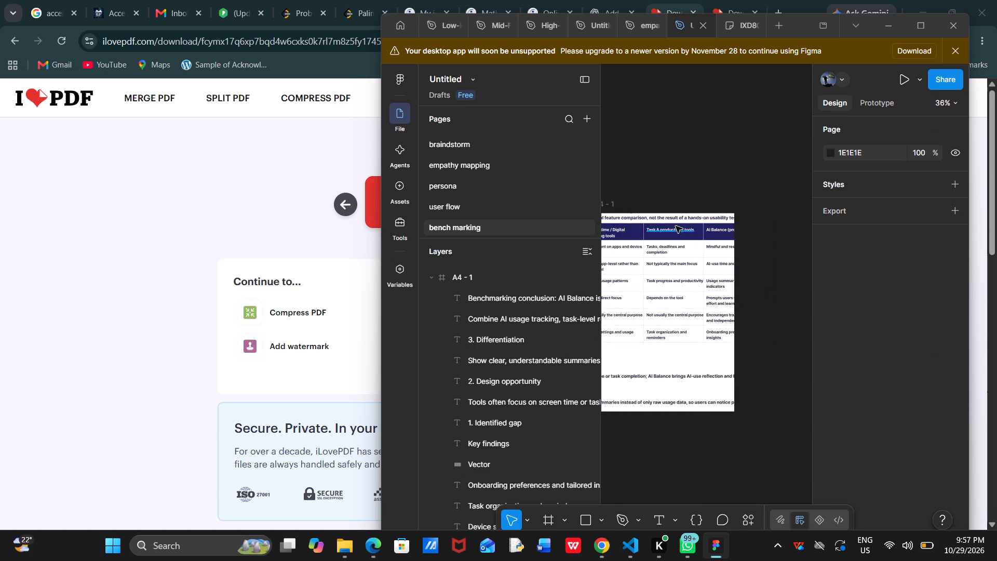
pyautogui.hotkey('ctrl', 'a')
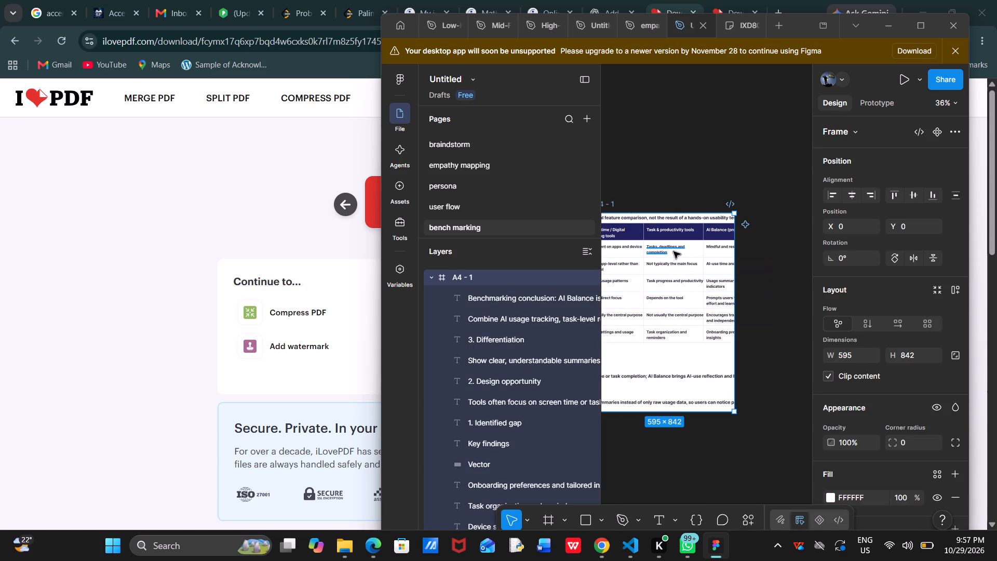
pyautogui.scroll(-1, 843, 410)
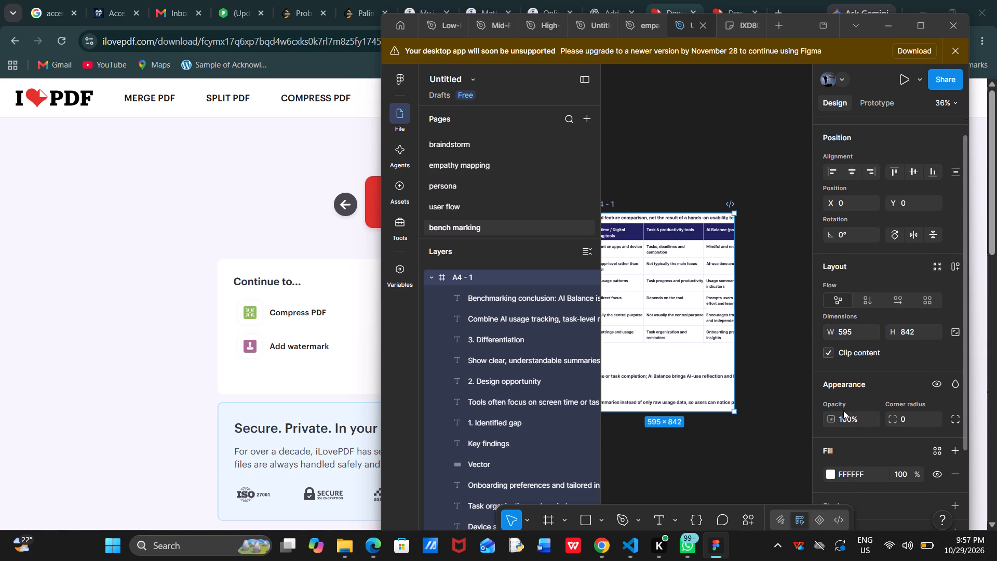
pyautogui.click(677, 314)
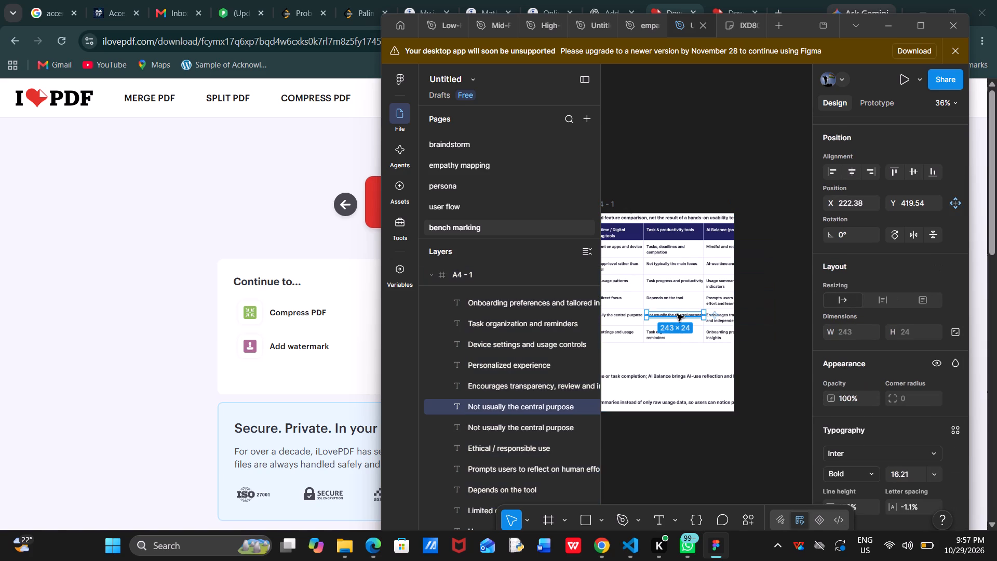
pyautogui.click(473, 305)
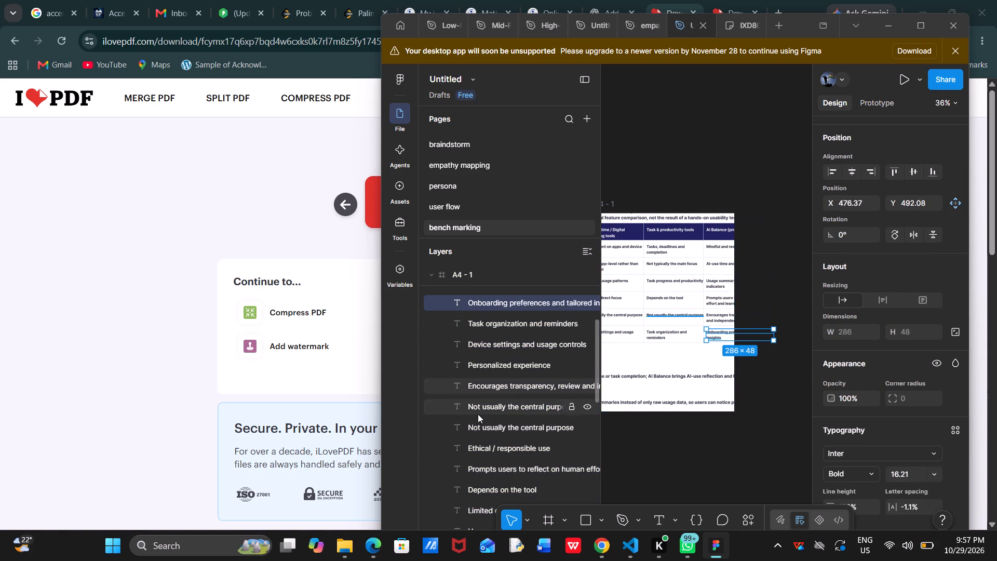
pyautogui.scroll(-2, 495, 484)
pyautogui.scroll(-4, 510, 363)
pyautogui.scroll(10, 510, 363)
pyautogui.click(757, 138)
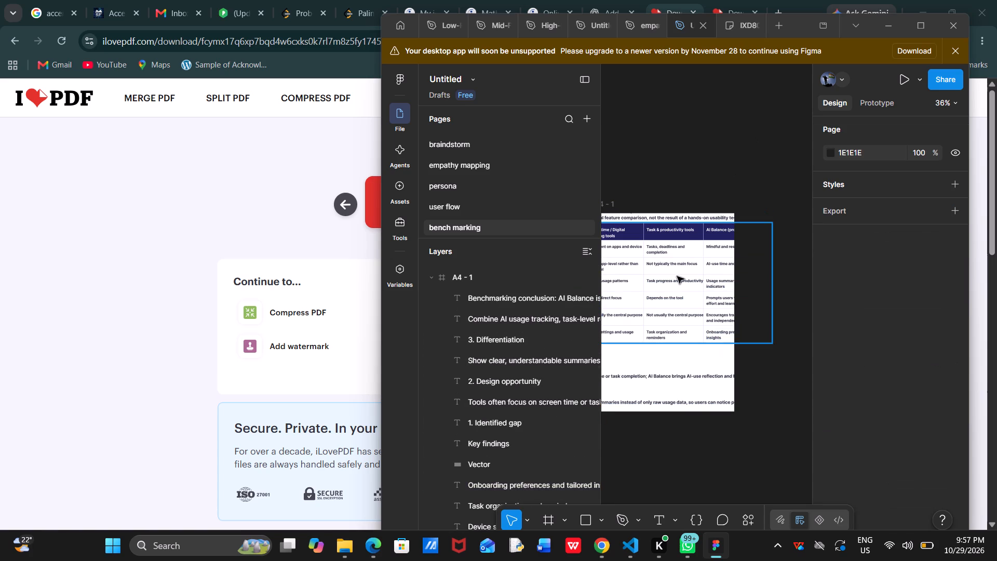
# Set the benchmarking table's grid-line vector to 500 wide and 300 high.
pyautogui.click(677, 276)
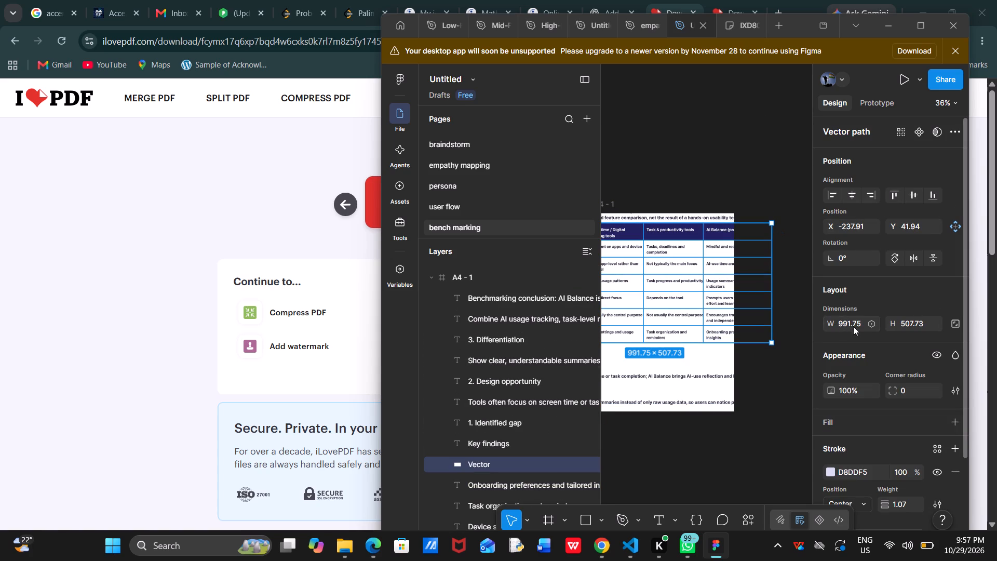
pyautogui.click(860, 325)
pyautogui.write('500')
pyautogui.press('Return')
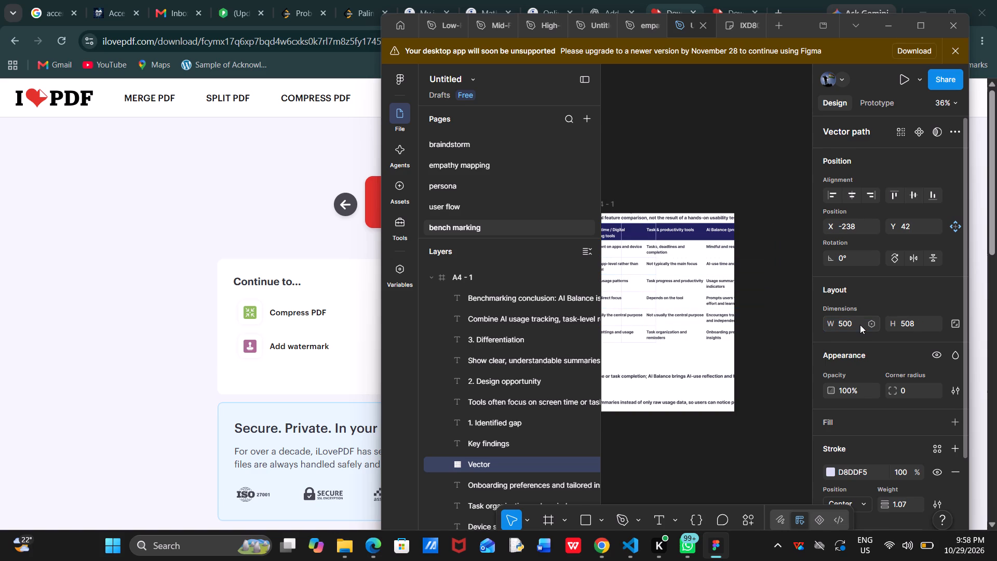
pyautogui.click(906, 324)
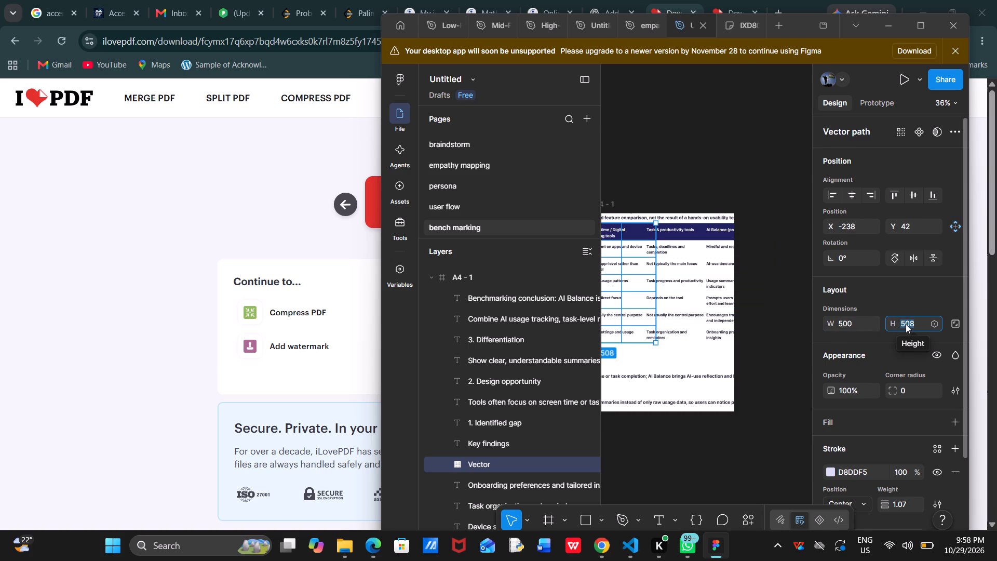
pyautogui.press('6')
pyautogui.press('BackSpace')
pyautogui.press('3')
pyautogui.write('00')
pyautogui.press('Return')
# Move the resized grid-line vector inside the A4 frame, to about X 58, Y 216.
pyautogui.scroll(-1, 871, 427)
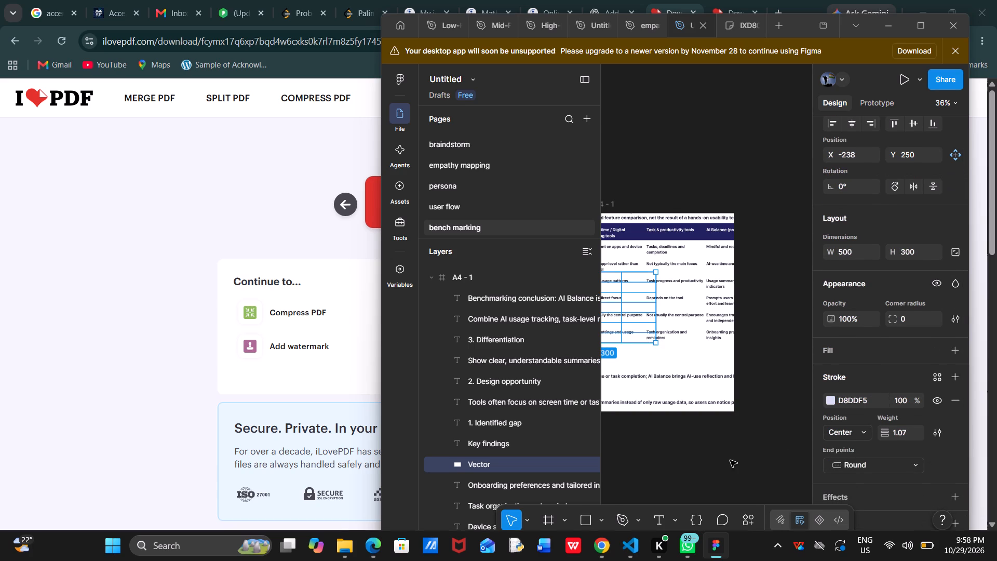
pyautogui.hscroll(1, 728, 462)
pyautogui.moveTo(723, 320); pyautogui.dragTo(750, 314)
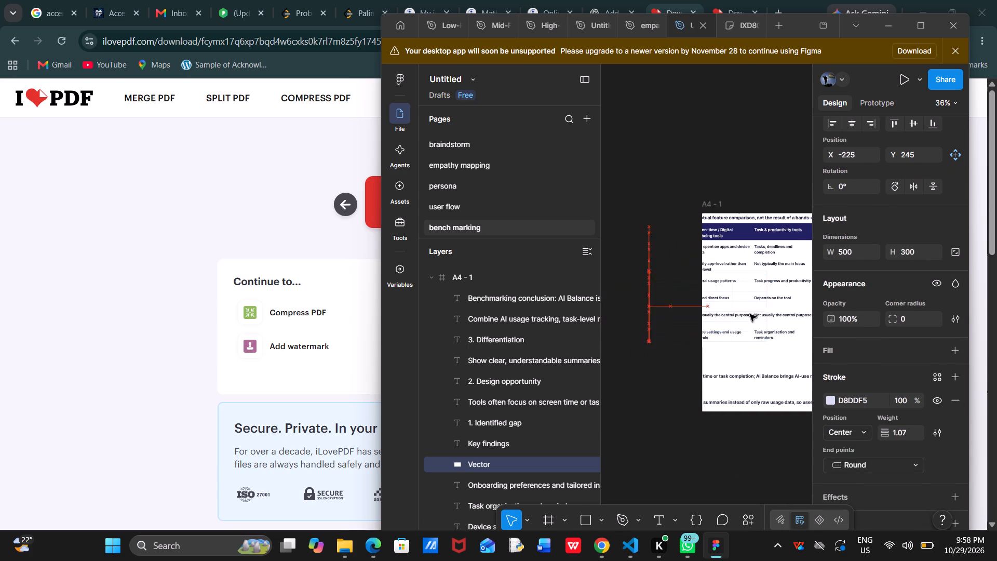
pyautogui.moveTo(750, 314); pyautogui.dragTo(792, 313)
pyautogui.hscroll(-1, 792, 313)
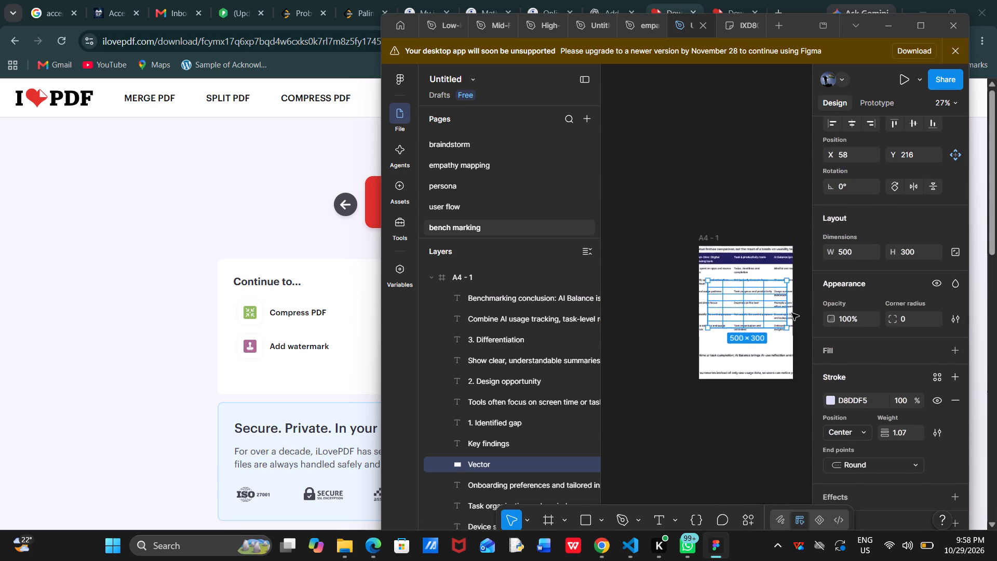
pyautogui.hscroll(-1, 727, 318)
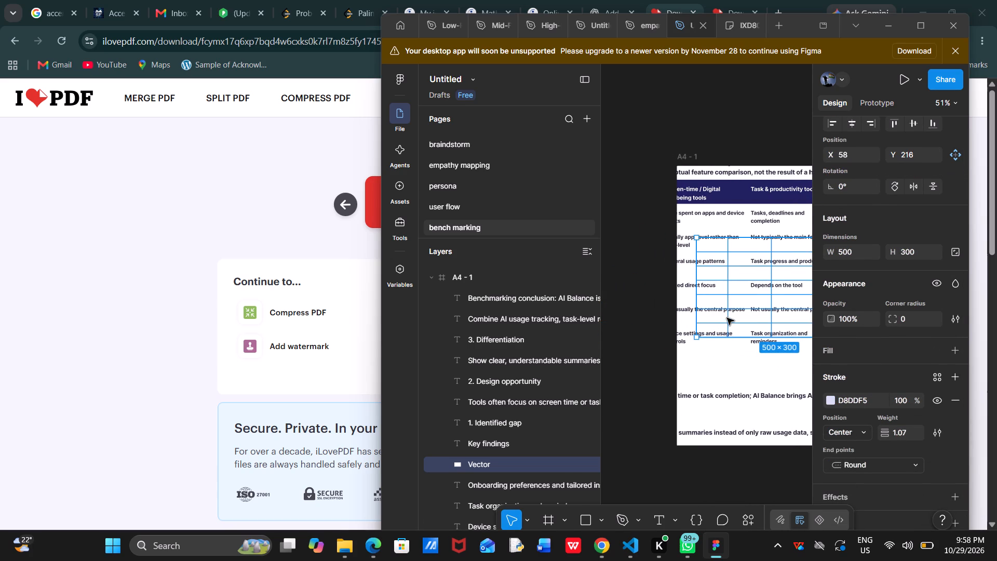
# Set the "Benchmarking helps identify" paragraph's font size to 15 and move it to about X -100, Y 11.
pyautogui.click(745, 172)
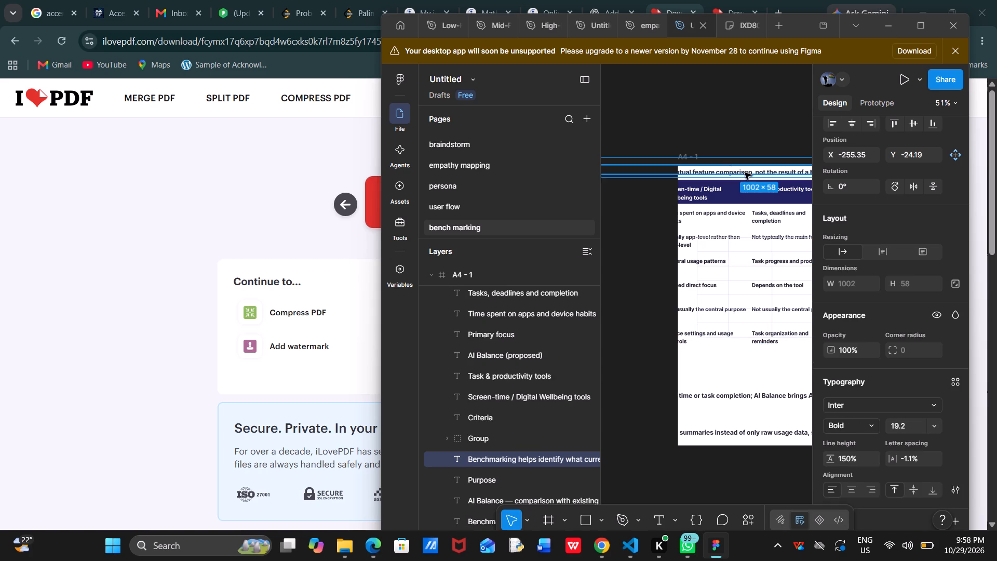
pyautogui.scroll(-1, 884, 415)
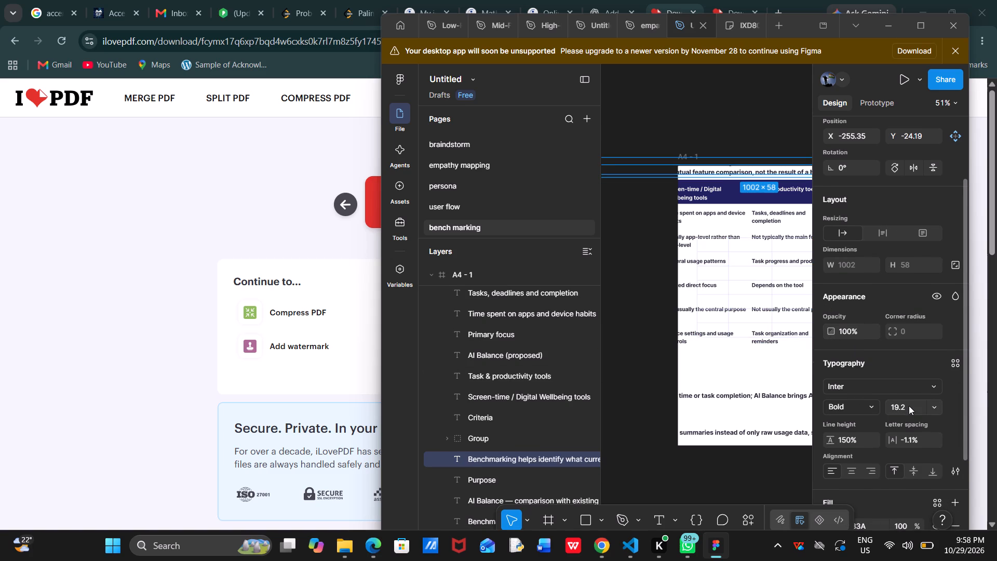
pyautogui.click(909, 406)
pyautogui.write('15')
pyautogui.press('Return')
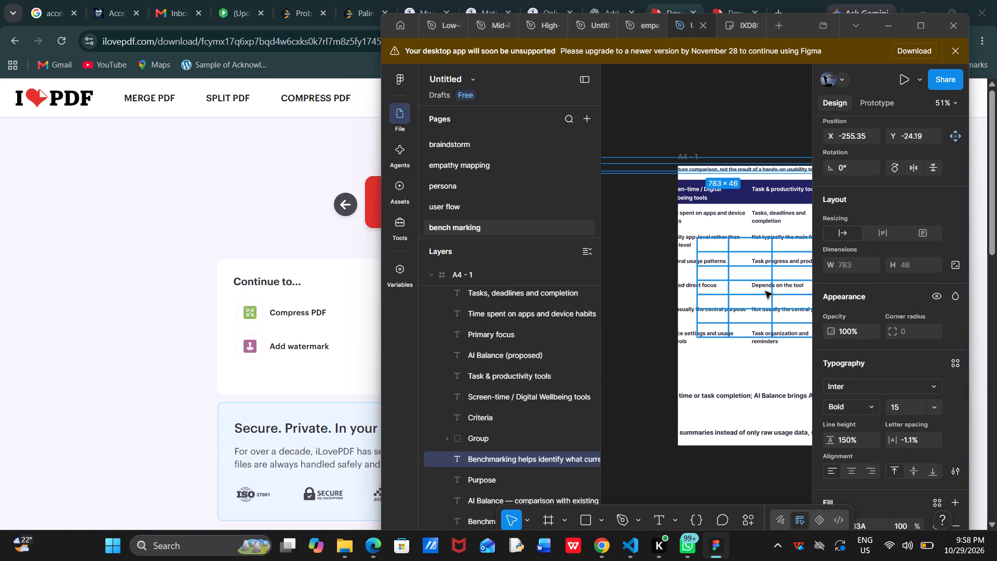
pyautogui.hscroll(-1, 765, 291)
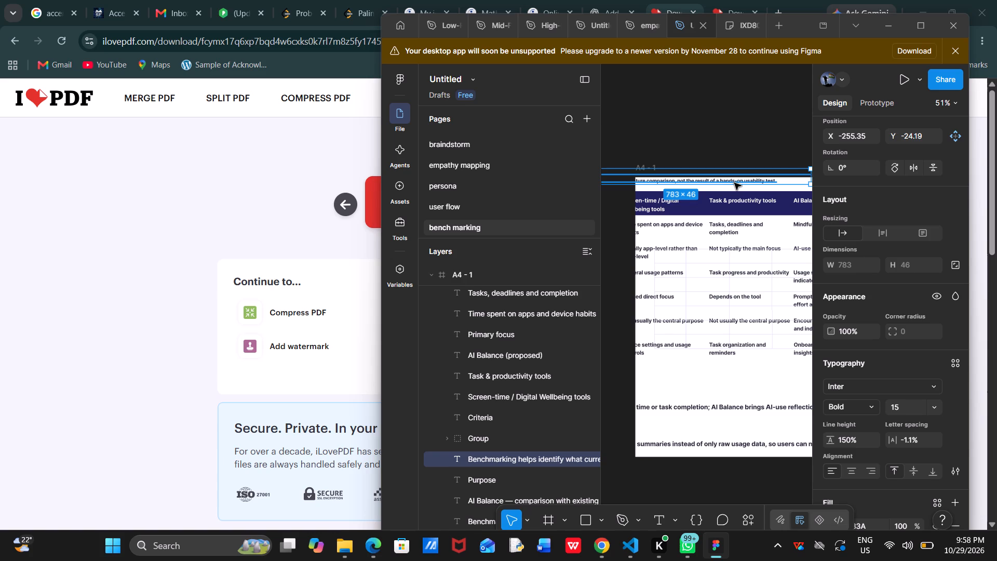
pyautogui.moveTo(734, 183); pyautogui.dragTo(772, 196)
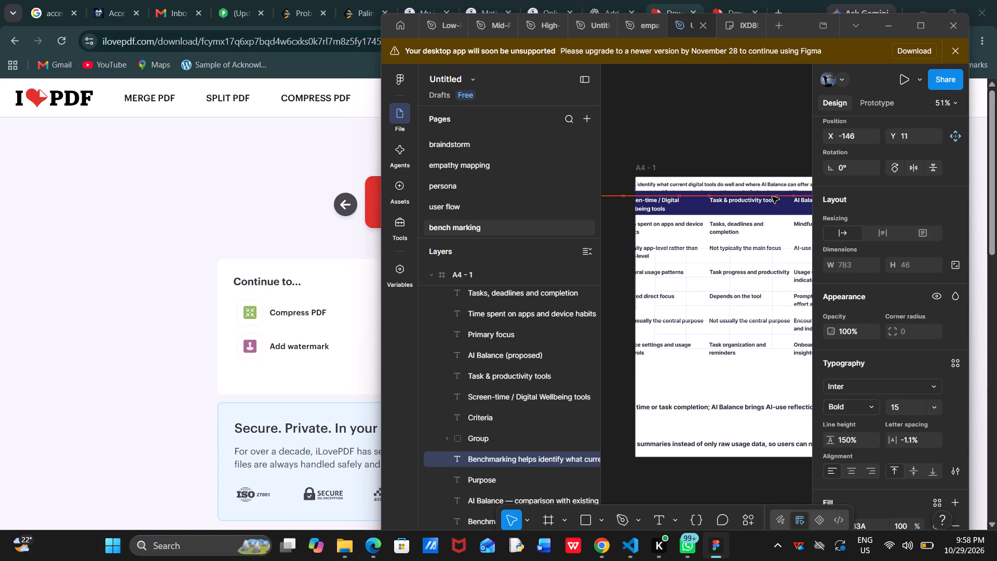
pyautogui.moveTo(772, 196); pyautogui.dragTo(785, 194)
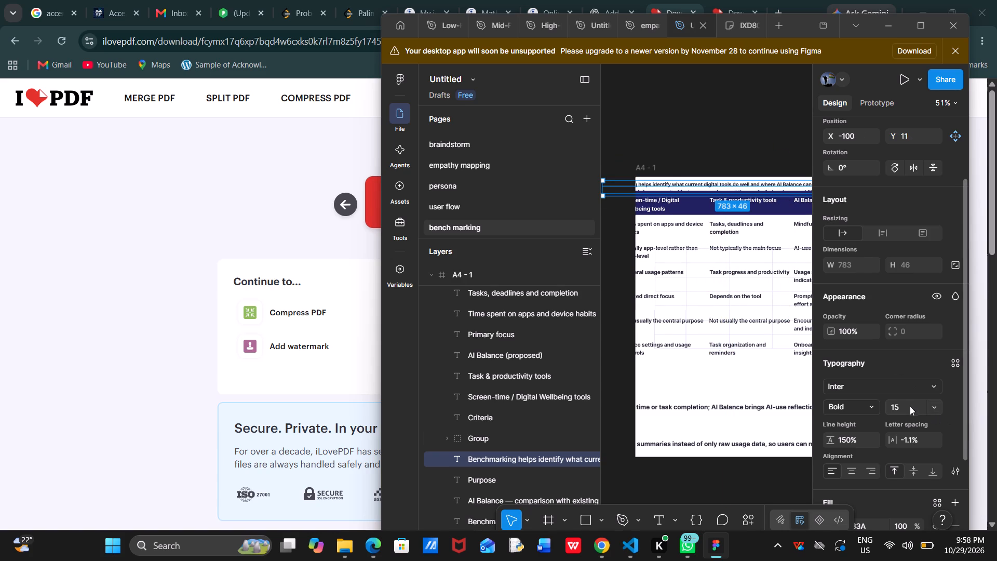
# Try font size 12 on the "Benchmarking helps identify" paragraph, and set it to 13.
pyautogui.click(908, 405)
pyautogui.write('12')
pyautogui.press('Return')
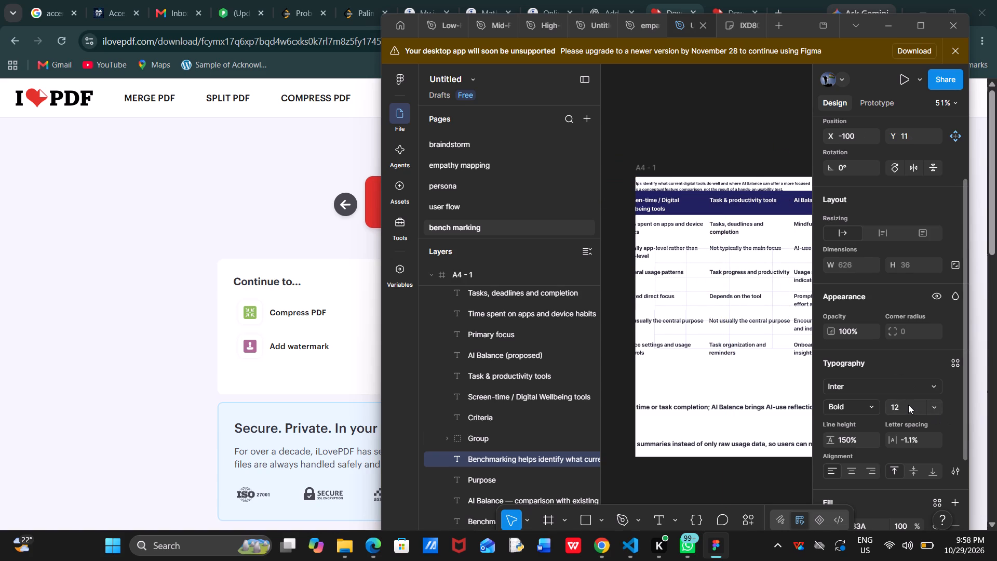
pyautogui.click(904, 407)
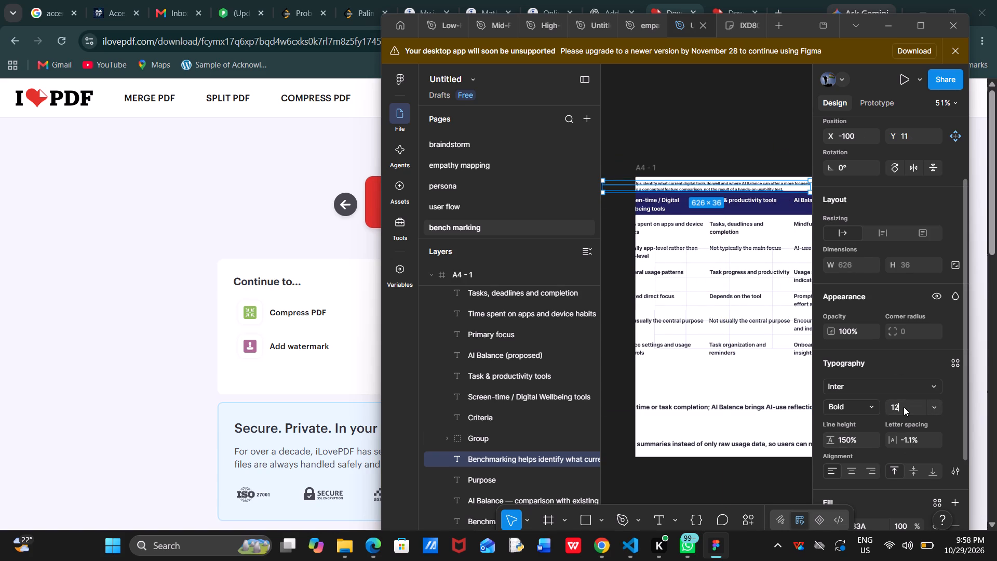
pyautogui.write('13')
pyautogui.press('Return')
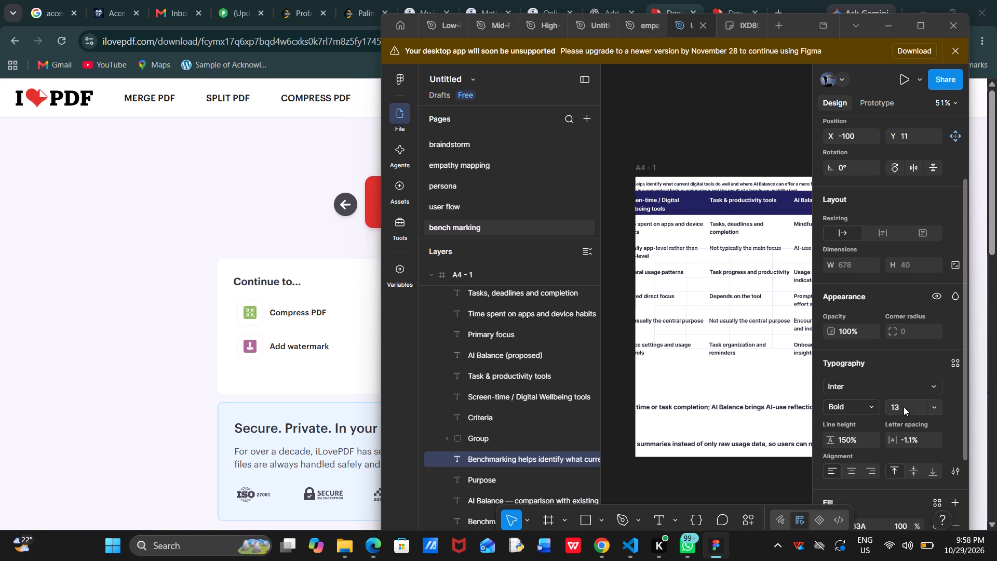
# Move the "Benchmarking helps identify" paragraph further right and slightly up, above the table header in the A4 frame.
pyautogui.click(721, 380)
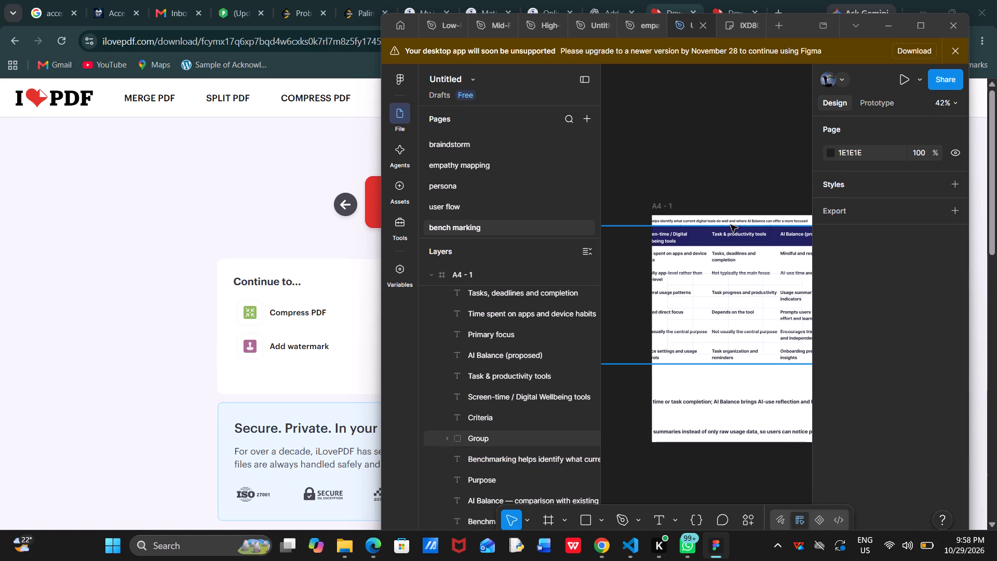
pyautogui.moveTo(730, 223); pyautogui.dragTo(742, 221)
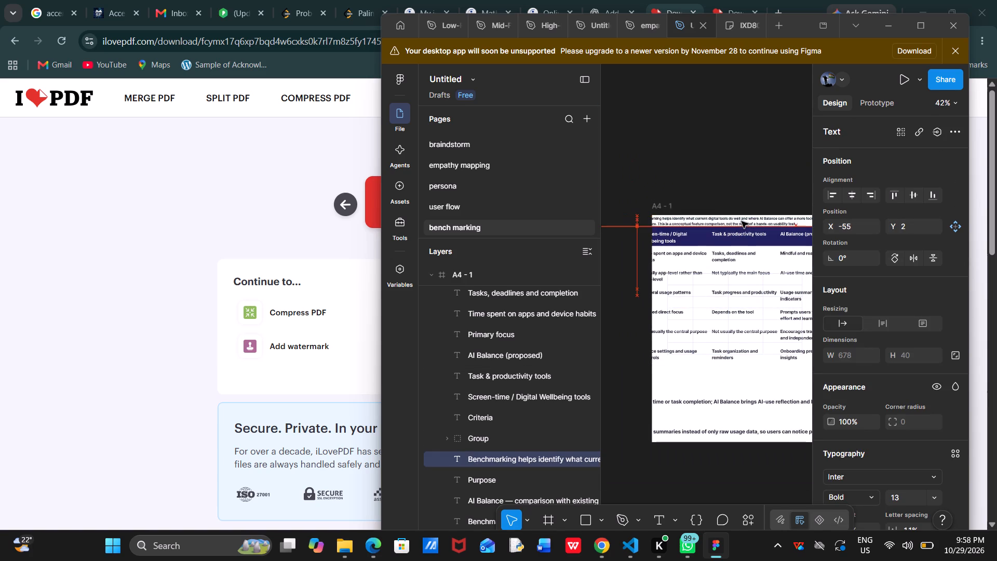
pyautogui.moveTo(742, 221); pyautogui.dragTo(760, 221)
pyautogui.click(675, 239)
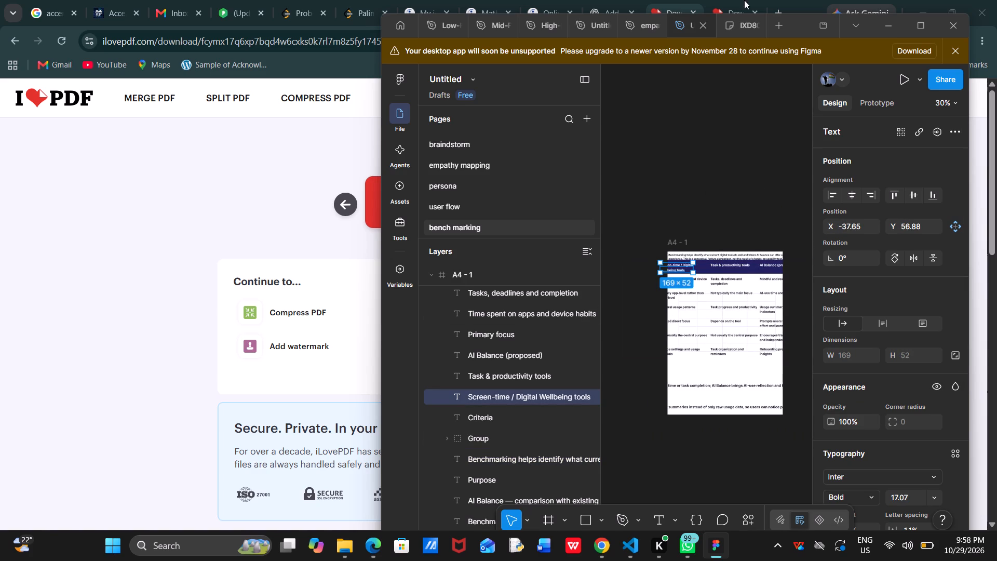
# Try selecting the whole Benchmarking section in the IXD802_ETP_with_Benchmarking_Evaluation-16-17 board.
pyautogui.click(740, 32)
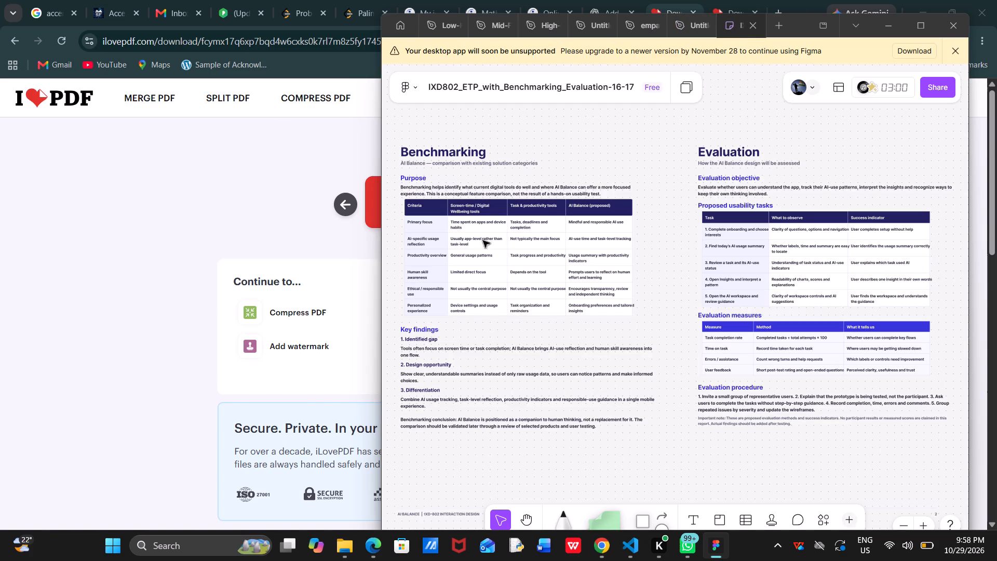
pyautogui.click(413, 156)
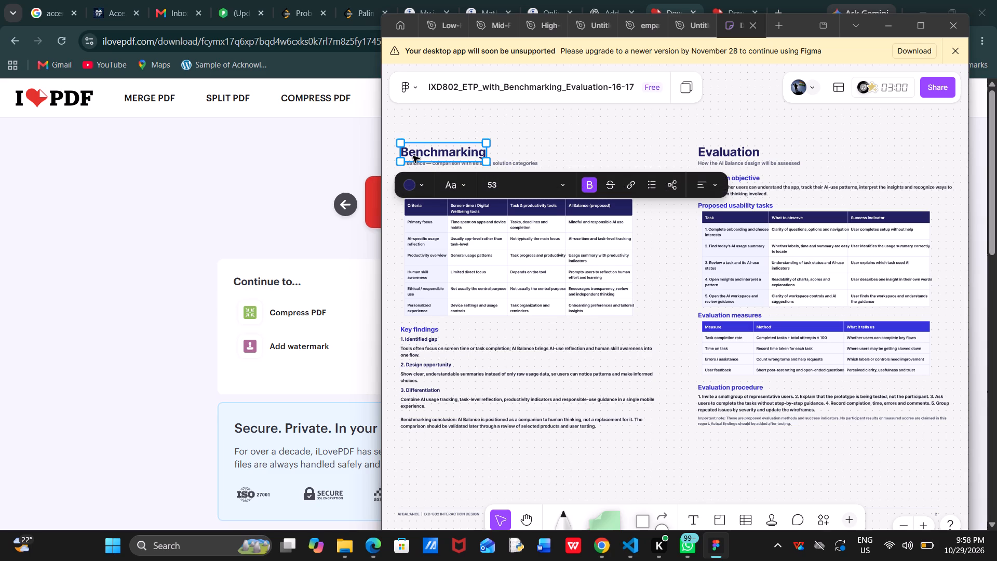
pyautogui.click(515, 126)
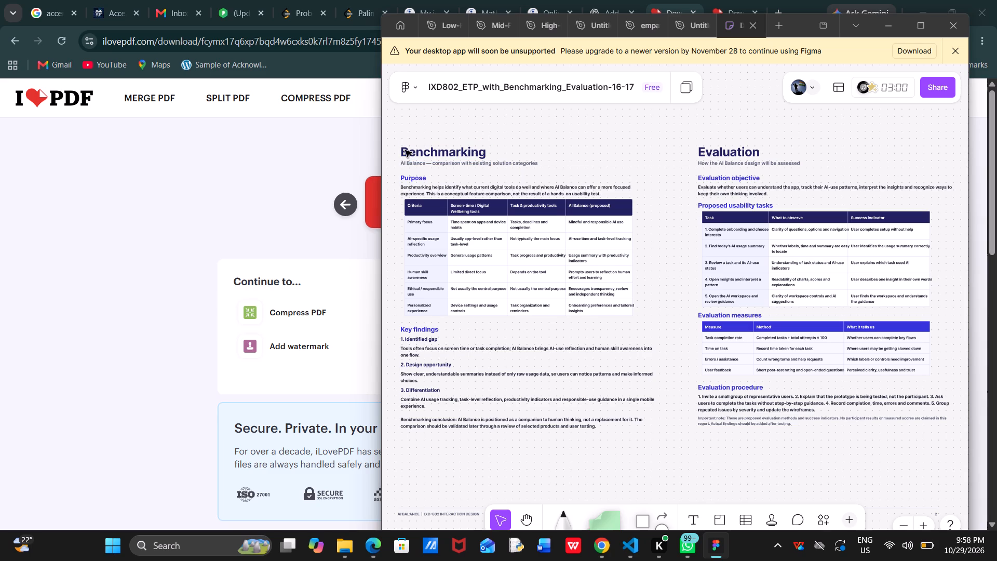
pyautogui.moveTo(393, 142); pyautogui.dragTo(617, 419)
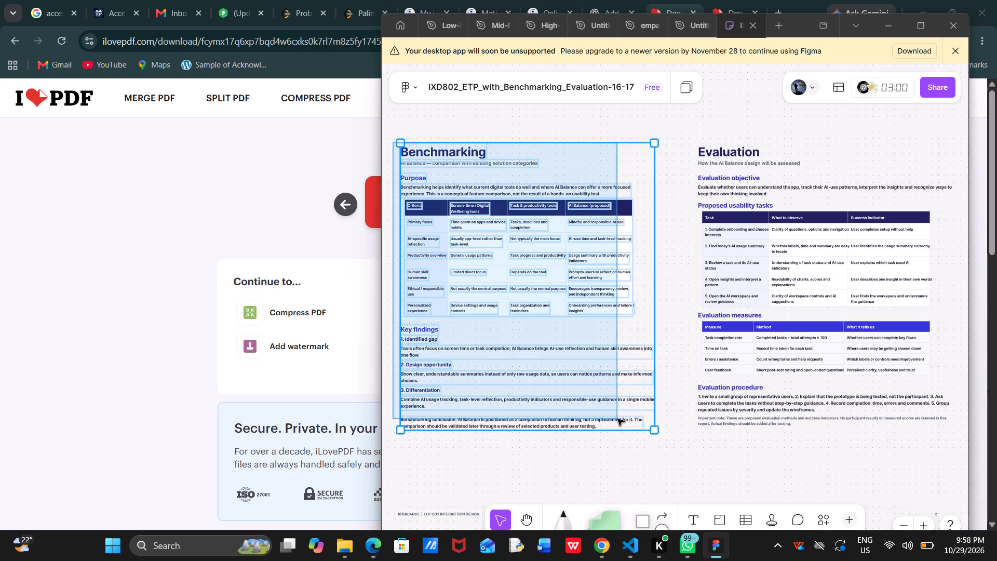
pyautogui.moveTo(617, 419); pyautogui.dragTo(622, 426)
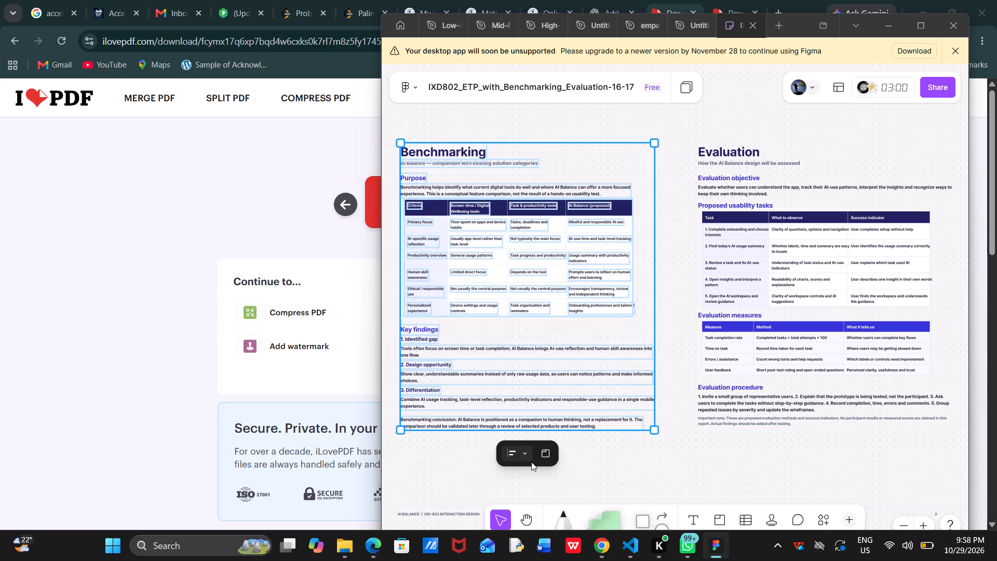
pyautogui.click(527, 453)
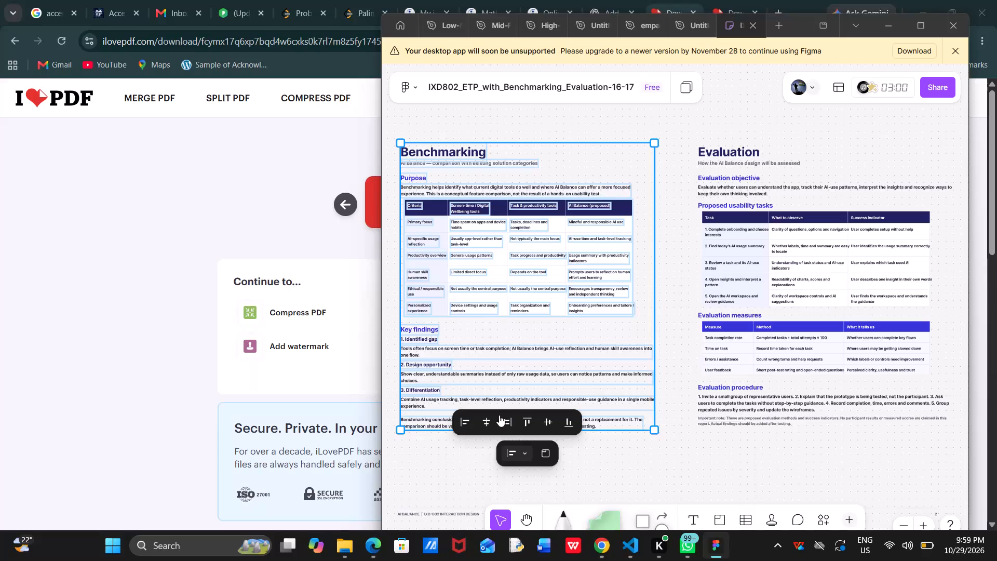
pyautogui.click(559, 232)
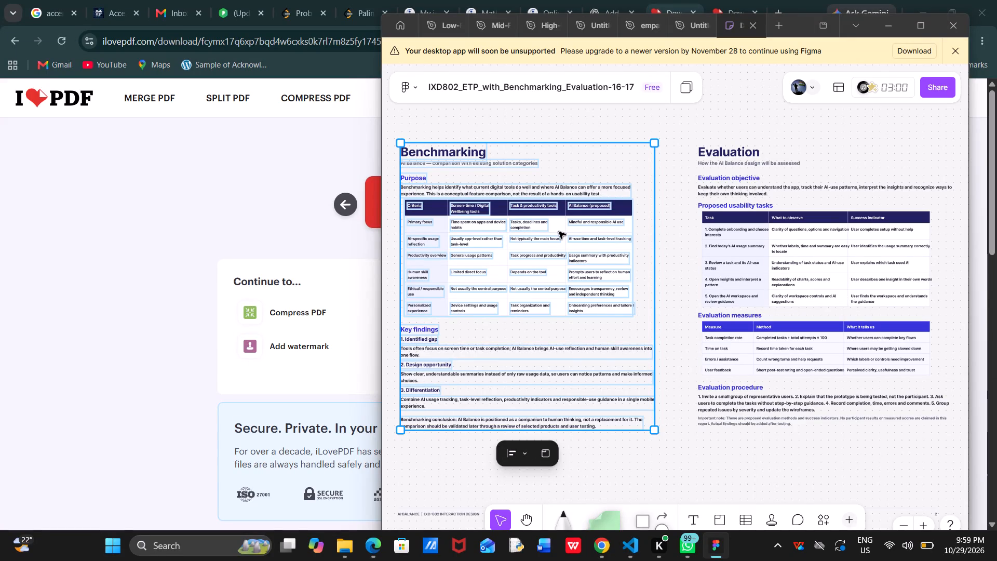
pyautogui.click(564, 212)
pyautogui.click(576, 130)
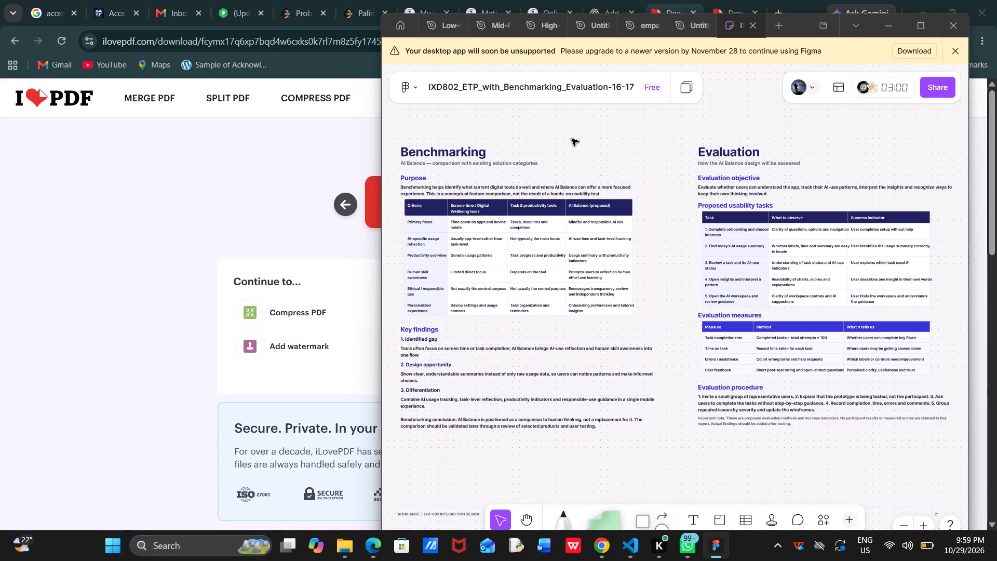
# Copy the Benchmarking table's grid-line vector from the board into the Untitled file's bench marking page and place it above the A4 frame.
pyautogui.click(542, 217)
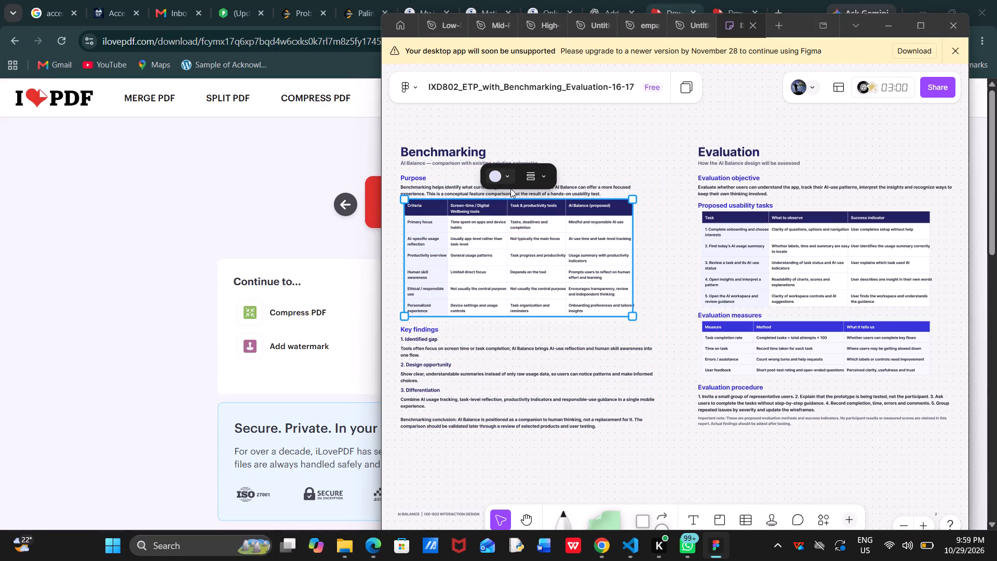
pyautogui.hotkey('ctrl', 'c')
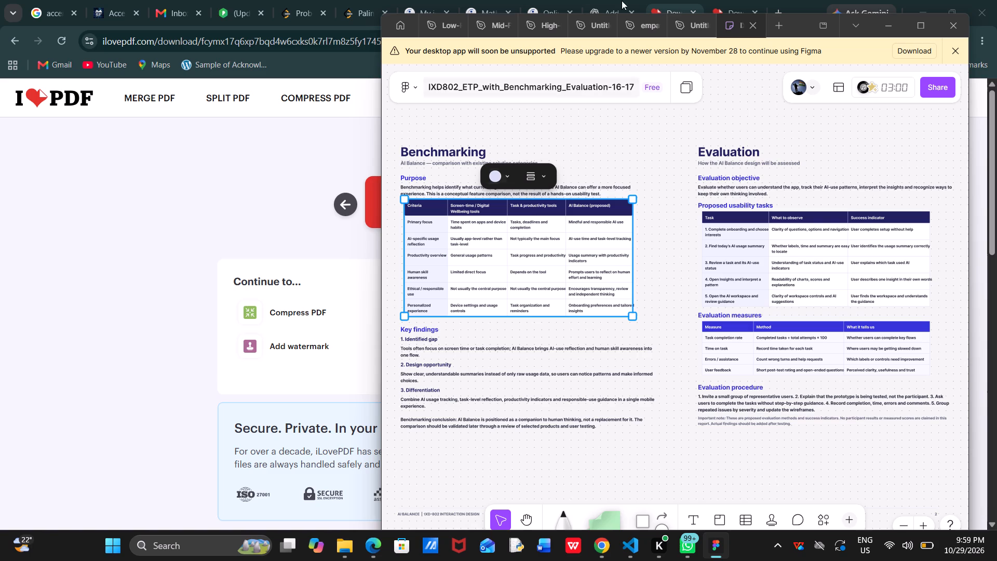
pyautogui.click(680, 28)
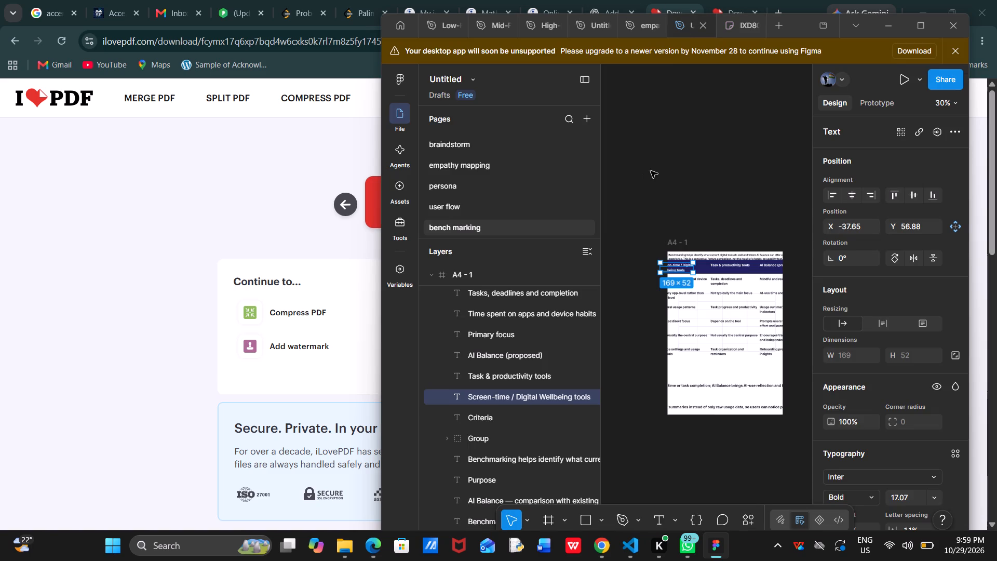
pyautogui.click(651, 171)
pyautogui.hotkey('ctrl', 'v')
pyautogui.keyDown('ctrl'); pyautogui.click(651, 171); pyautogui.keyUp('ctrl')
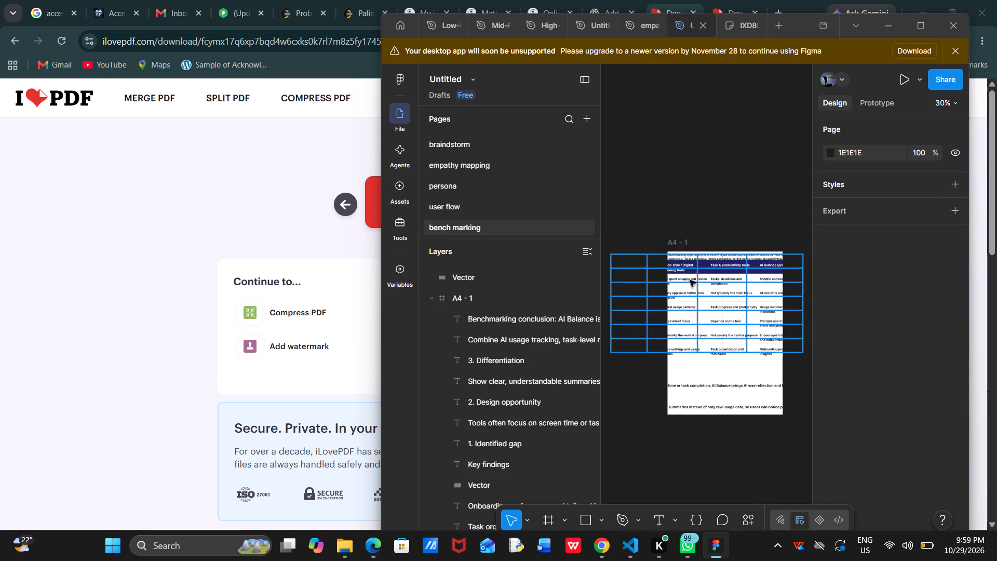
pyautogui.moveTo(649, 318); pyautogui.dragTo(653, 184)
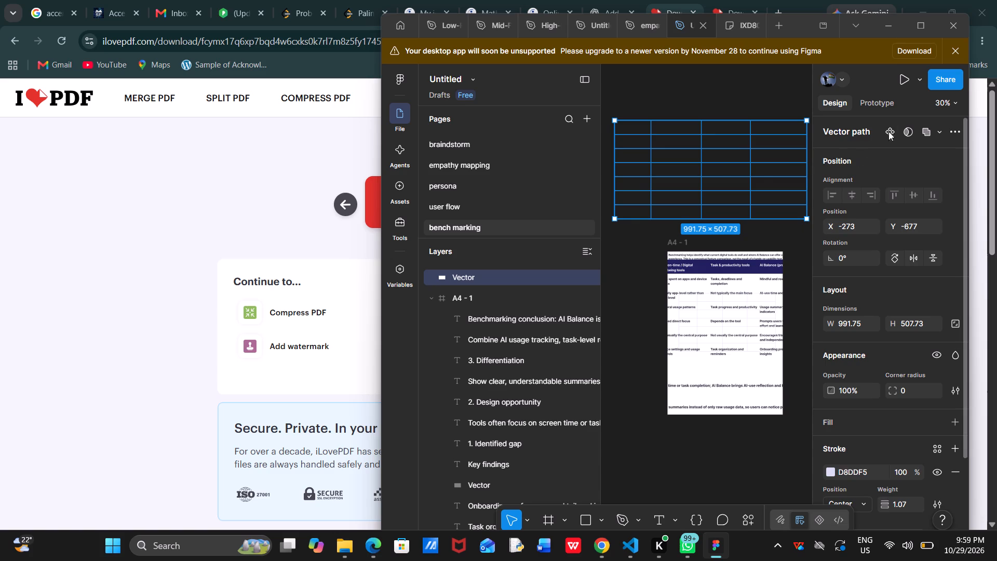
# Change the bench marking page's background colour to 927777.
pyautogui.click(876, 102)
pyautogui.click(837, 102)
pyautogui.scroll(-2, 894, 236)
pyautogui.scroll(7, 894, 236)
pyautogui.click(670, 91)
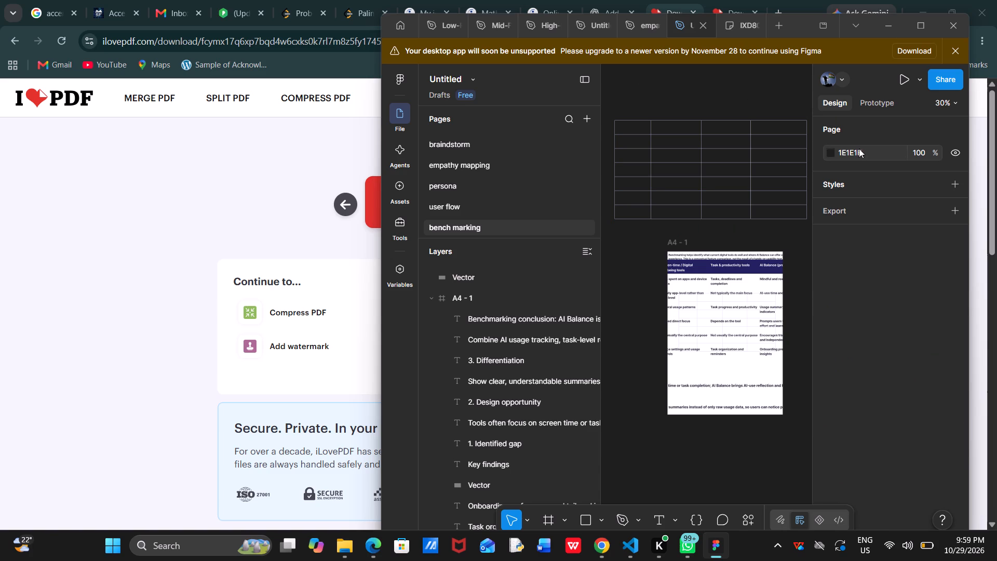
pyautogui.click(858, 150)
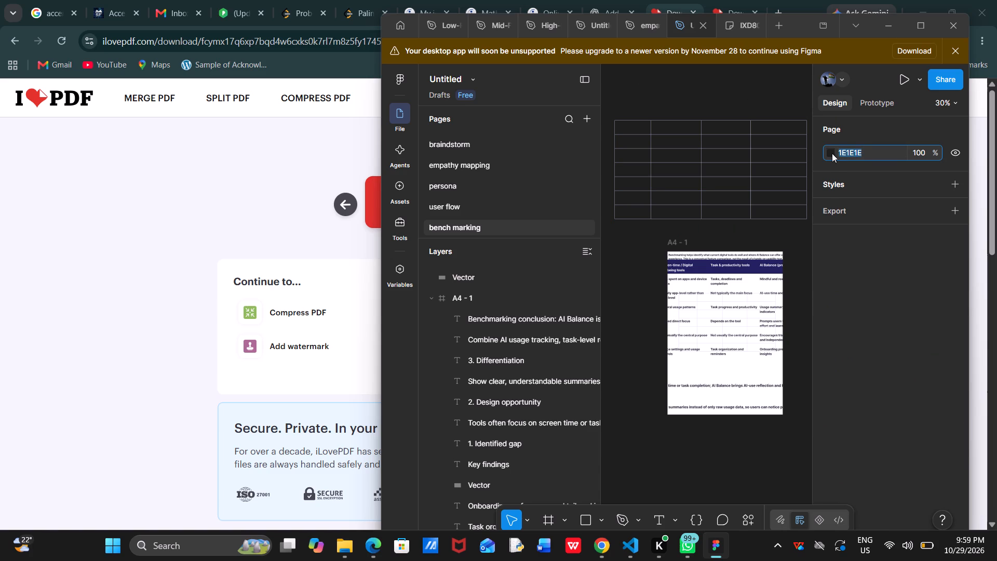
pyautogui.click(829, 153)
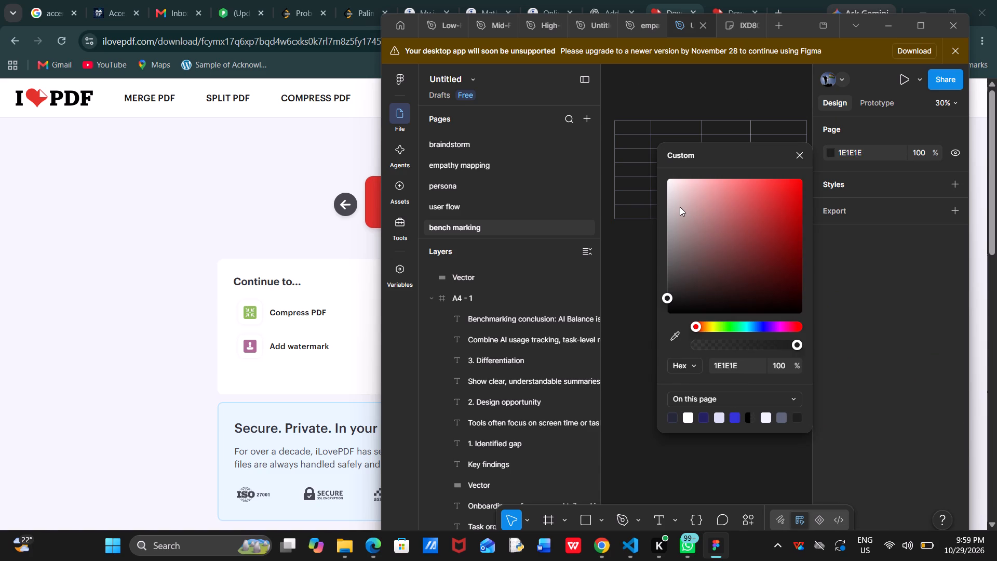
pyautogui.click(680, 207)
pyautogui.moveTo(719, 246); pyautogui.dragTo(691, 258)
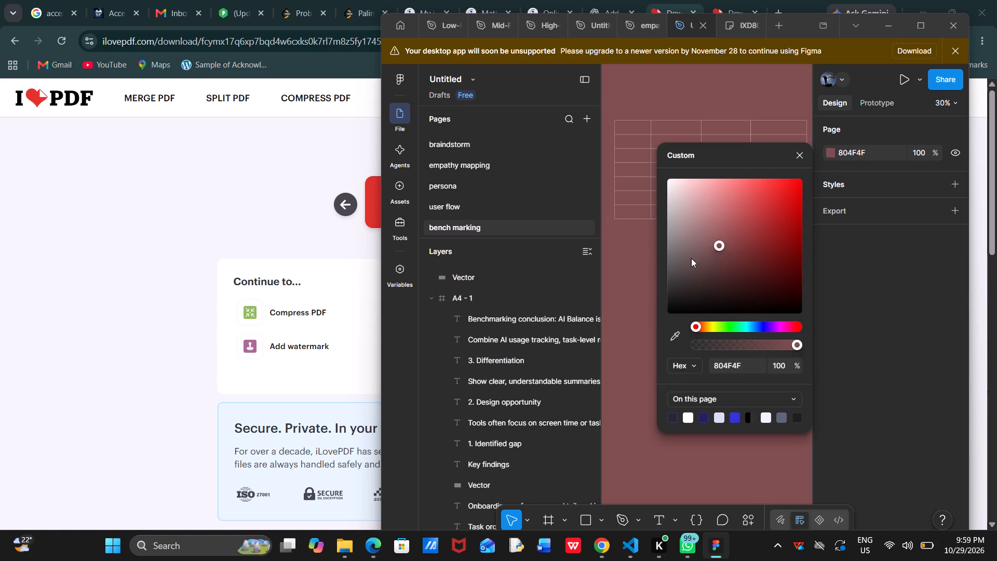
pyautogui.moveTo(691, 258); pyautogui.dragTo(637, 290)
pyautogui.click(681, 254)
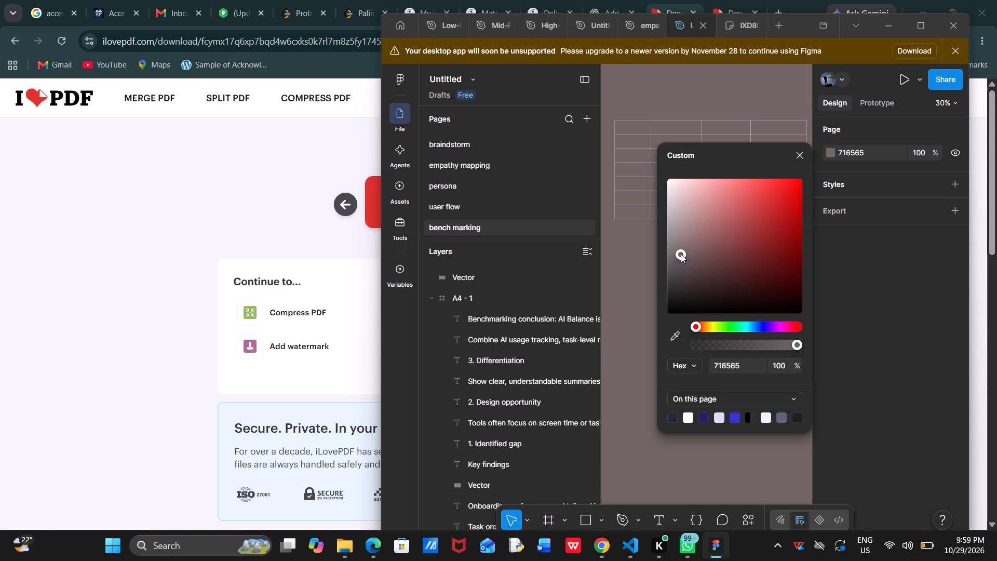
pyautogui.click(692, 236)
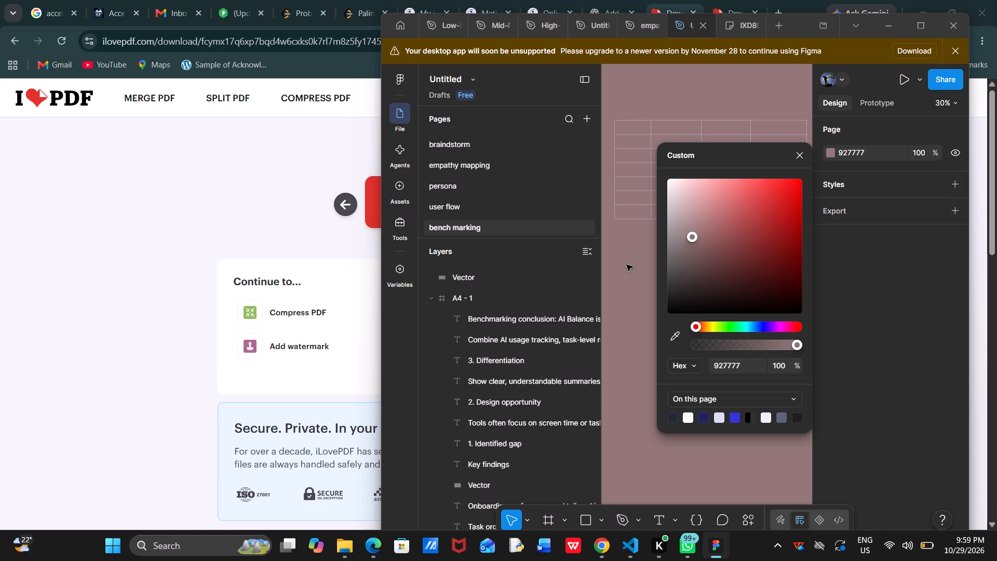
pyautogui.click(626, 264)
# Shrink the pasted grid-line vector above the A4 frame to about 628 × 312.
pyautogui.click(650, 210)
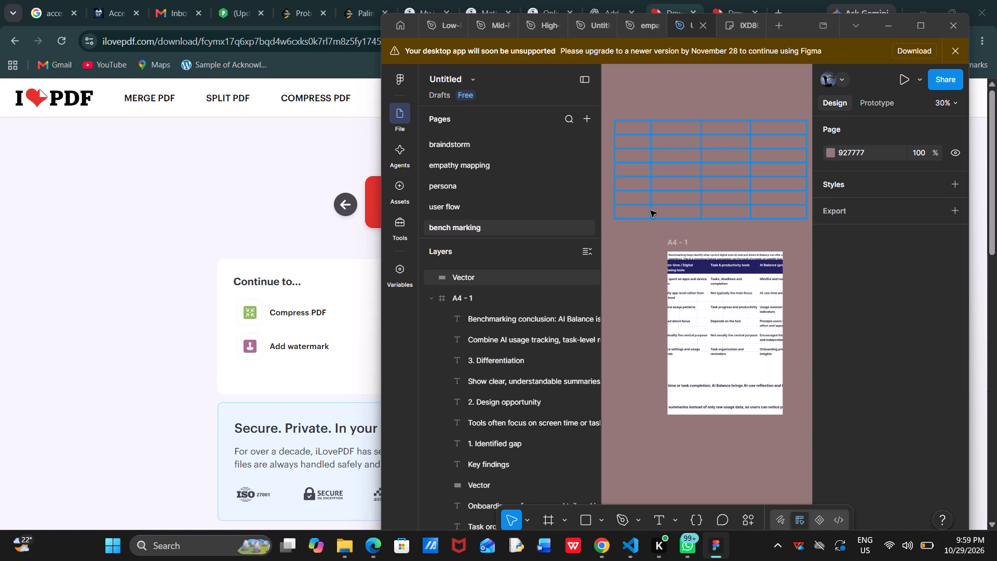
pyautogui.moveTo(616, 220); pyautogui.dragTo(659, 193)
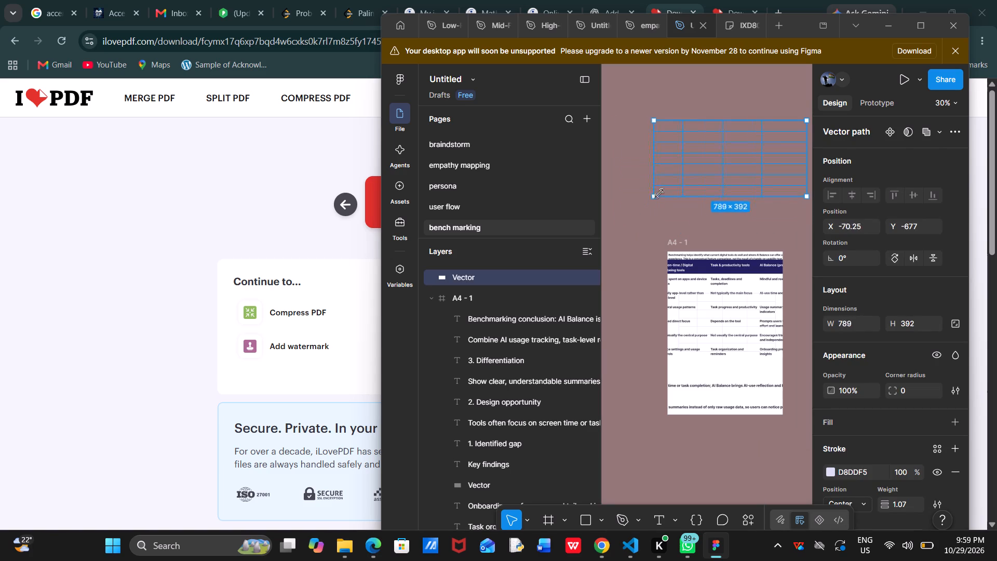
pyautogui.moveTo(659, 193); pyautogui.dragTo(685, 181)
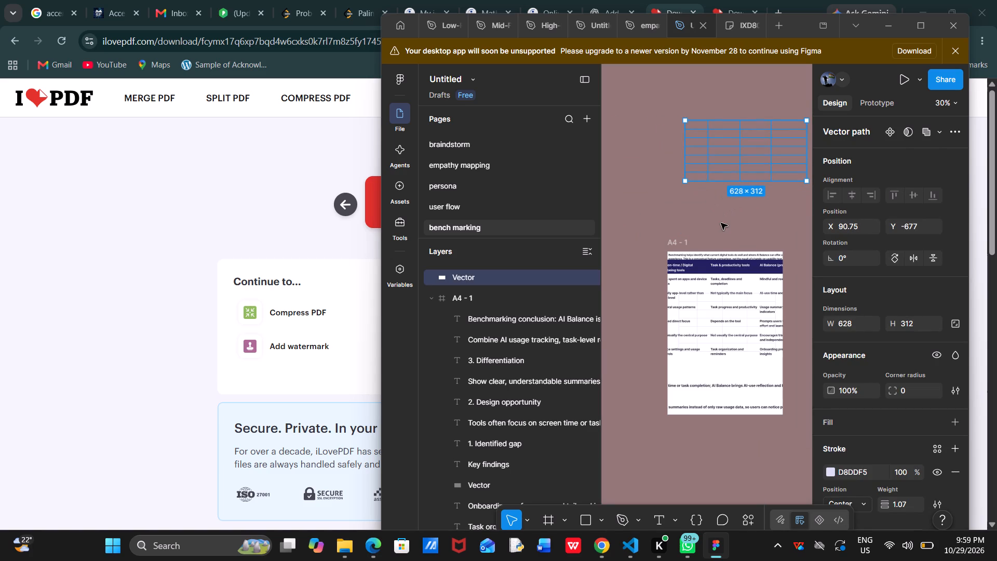
# Undo the vector, background and benchmarking edits, going back as far as the Brainstorming title edits on the first page.
pyautogui.hotkey('ctrl', 'z')
pyautogui.hotkey('ctrl', 'z')
pyautogui.hotkey('ctrl', 'z')
pyautogui.hotkey('ctrl', 'z')
pyautogui.hotkey('ctrl', 'z')
pyautogui.hotkey('ctrl', 'z')
pyautogui.hotkey('ctrl', 'z')
pyautogui.hotkey('ctrl', 'z')
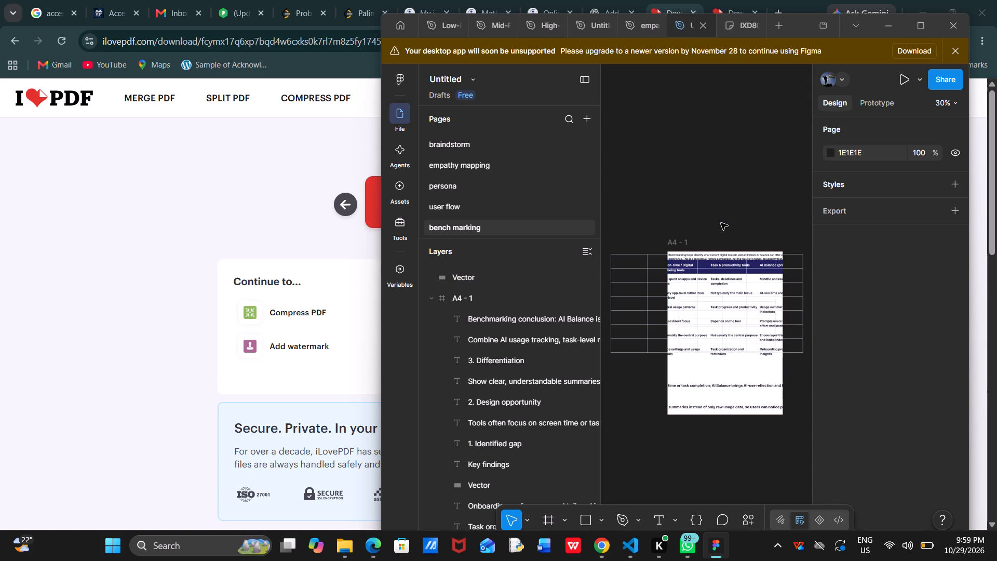
pyautogui.hotkey('ctrl', 'z')
pyautogui.hotkey('ctrl', 'z')
pyautogui.hotkey('ctrl', 'z')
pyautogui.hotkey('ctrl', 'z')
pyautogui.hotkey('ctrl', 'z')
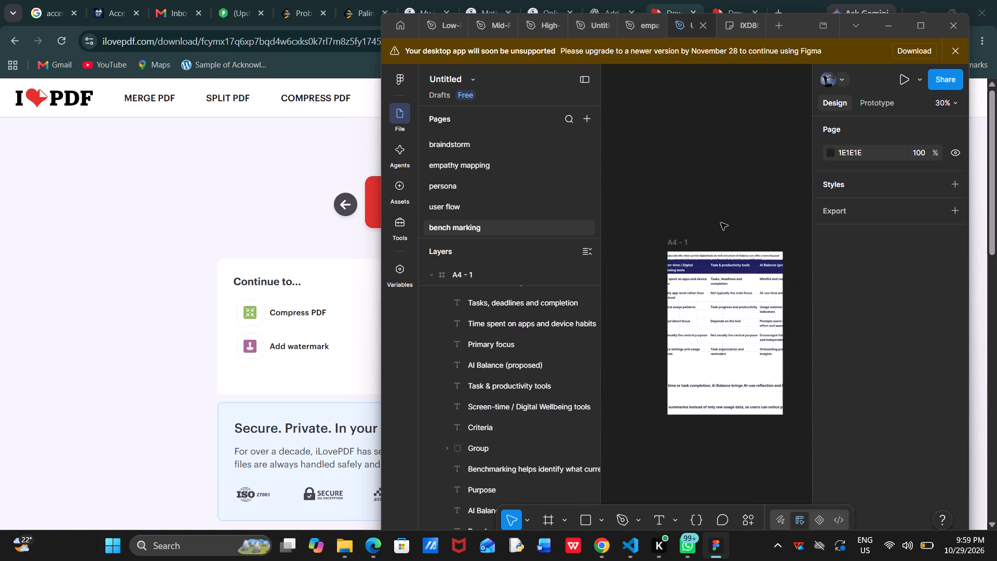
pyautogui.hotkey('ctrl', 'z')
pyautogui.hotkey('ctrl', 'z')
pyautogui.hotkey('ctrl', 'z')
pyautogui.hotkey('ctrl', 'z')
pyautogui.hotkey('ctrl', 'z')
pyautogui.hotkey('ctrl', 'z')
pyautogui.hotkey('ctrl', 'z')
pyautogui.hotkey('ctrl', 'z')
pyautogui.hotkey('ctrl', 'z')
pyautogui.hotkey('ctrl', 'z')
pyautogui.hotkey('ctrl', 'z')
pyautogui.hotkey('ctrl', 'z')
pyautogui.hotkey('ctrl', 'z')
pyautogui.hotkey('ctrl', 'z')
pyautogui.hotkey('ctrl', 'z')
pyautogui.hotkey('ctrl', 'z')
pyautogui.hotkey('ctrl', 'z')
pyautogui.hotkey('ctrl', 'z')
pyautogui.hotkey('ctrl', 'z')
pyautogui.hotkey('ctrl', 'z')
pyautogui.hotkey('ctrl', 'z')
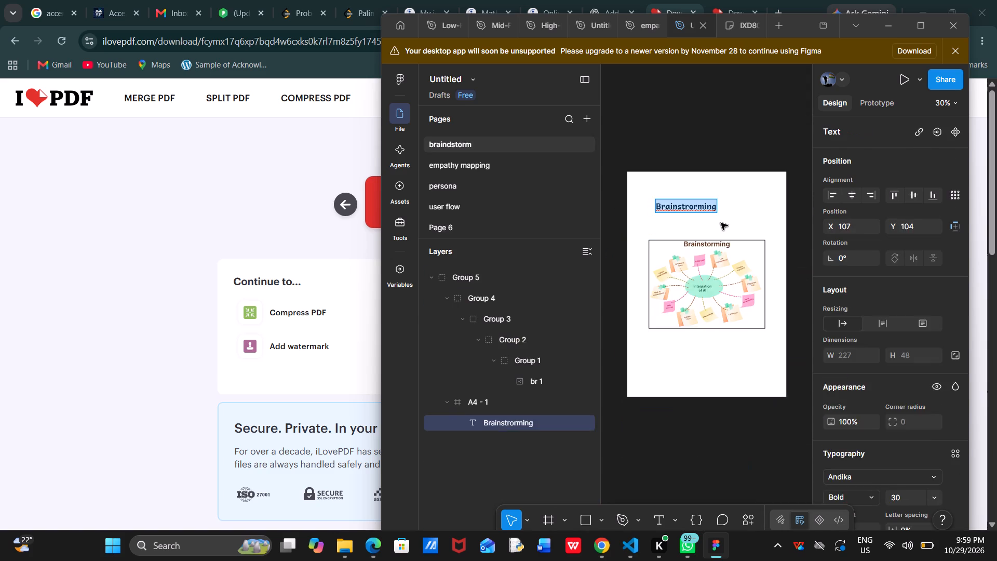
# Redo the undone edits up to the empty 595 × 842 A4 frame on the bench marking page.
pyautogui.hotkey('ctrl', 'y')
pyautogui.hotkey('ctrl', 'y')
pyautogui.hotkey('ctrl', 'y')
pyautogui.hotkey('ctrl', 'y')
pyautogui.hotkey('ctrl', 'y')
pyautogui.hotkey('ctrl', 'y')
pyautogui.hotkey('ctrl', 'y')
pyautogui.hotkey('ctrl', 'y')
pyautogui.hotkey('ctrl', 'y')
pyautogui.hotkey('ctrl', 'y')
pyautogui.hotkey('ctrl', 'y')
pyautogui.hotkey('ctrl', 'y')
pyautogui.hotkey('ctrl', 'y')
pyautogui.hotkey('ctrl', 'y')
pyautogui.hotkey('ctrl', 'y')
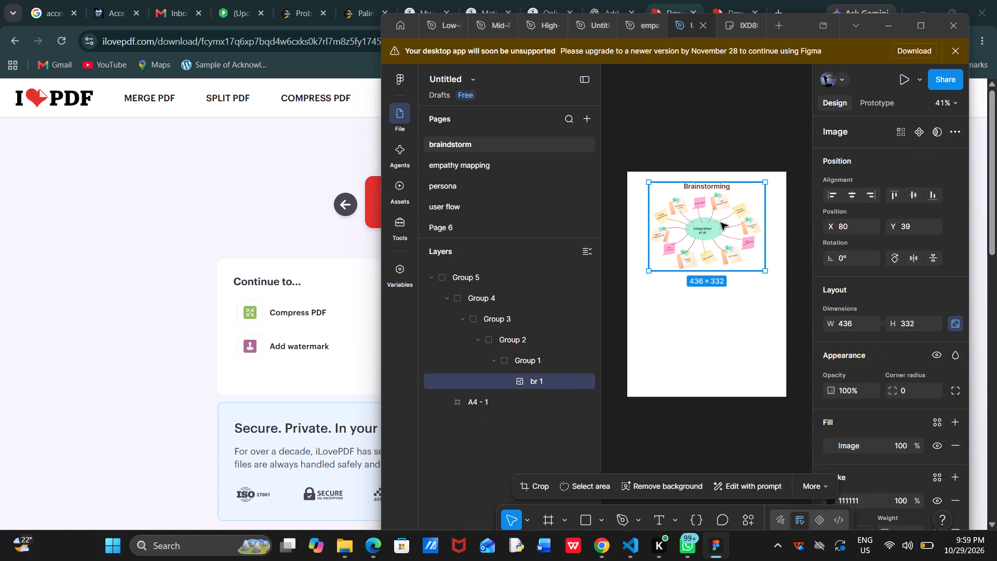
pyautogui.hotkey('ctrl', 'y')
pyautogui.hotkey('ctrl', 'y')
pyautogui.hotkey('ctrl', 'y')
pyautogui.hotkey('ctrl', 'y')
pyautogui.hotkey('ctrl', 'y')
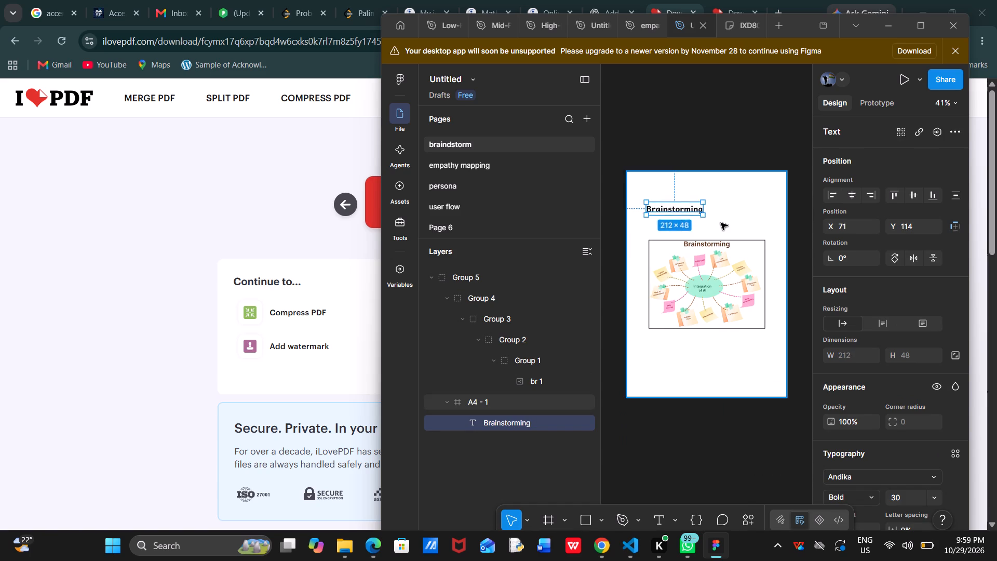
pyautogui.hotkey('ctrl', 'y')
pyautogui.hotkey('ctrl', 'y')
pyautogui.hotkey('ctrl', 'y')
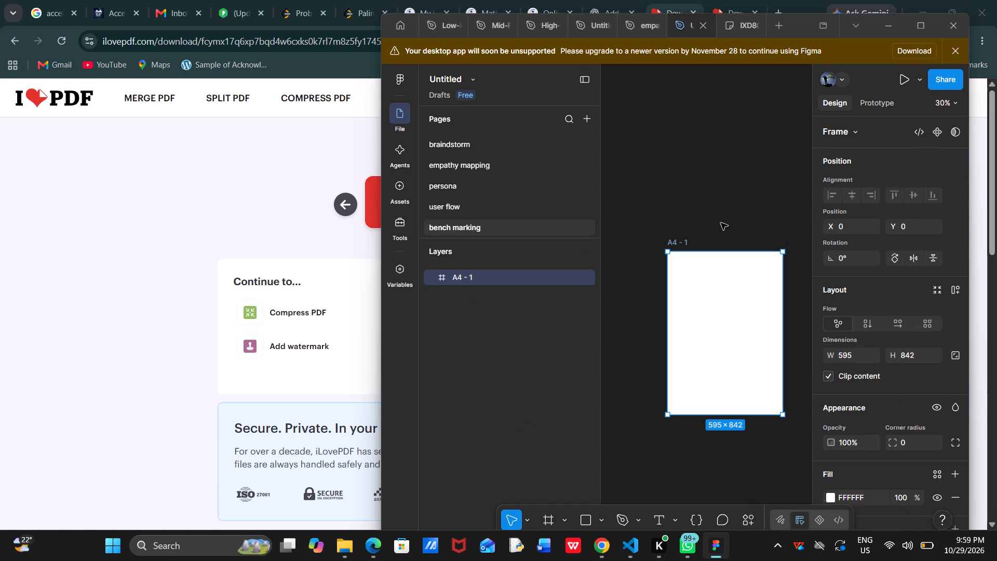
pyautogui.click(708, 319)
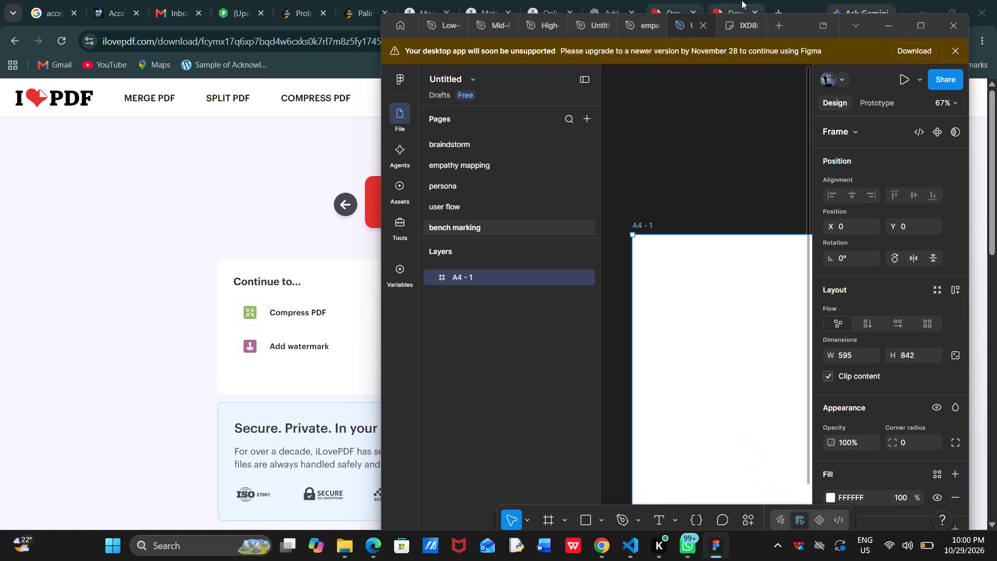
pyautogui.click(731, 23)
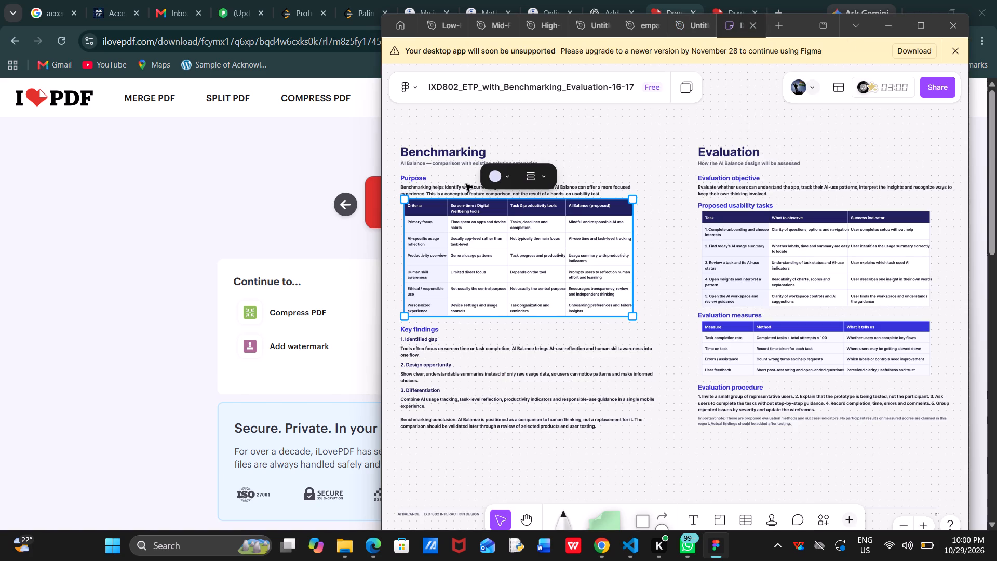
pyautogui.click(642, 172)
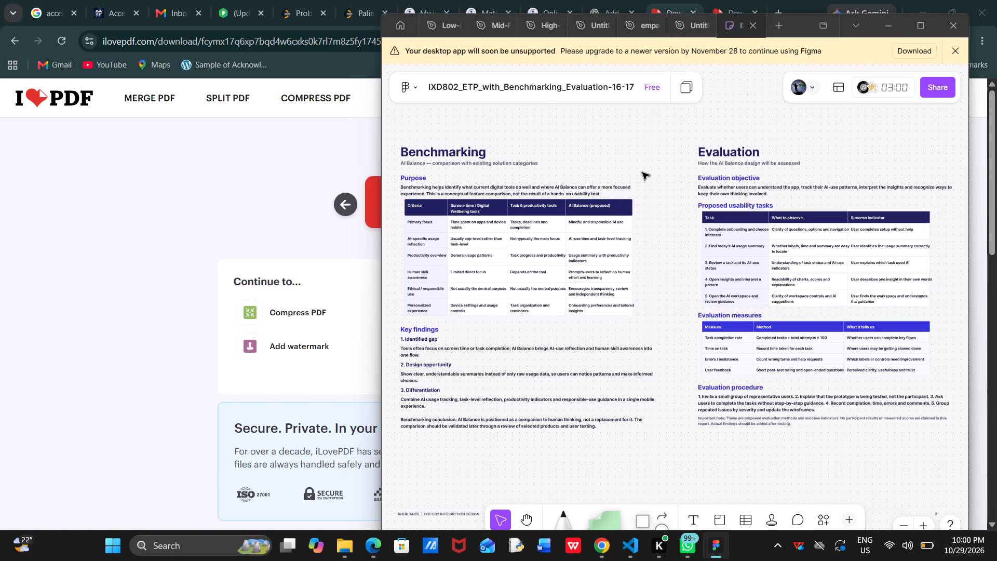
# Open the IXD802_ETP_with_Benchmarking_Evaluation-16-17 PDF from the Downloads folder in File Explorer.
pyautogui.click(226, 169)
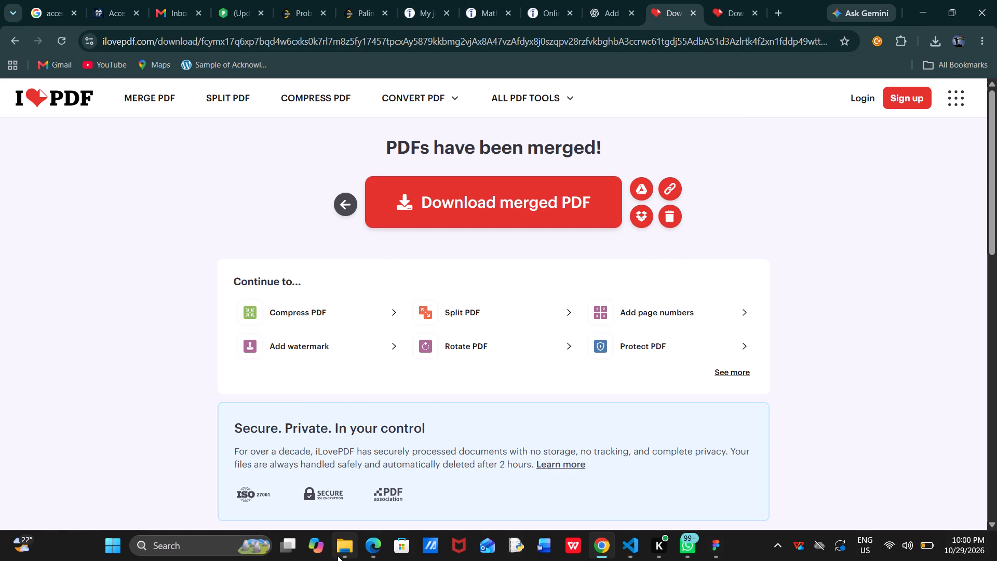
pyautogui.click(338, 556)
pyautogui.doubleClick(176, 213)
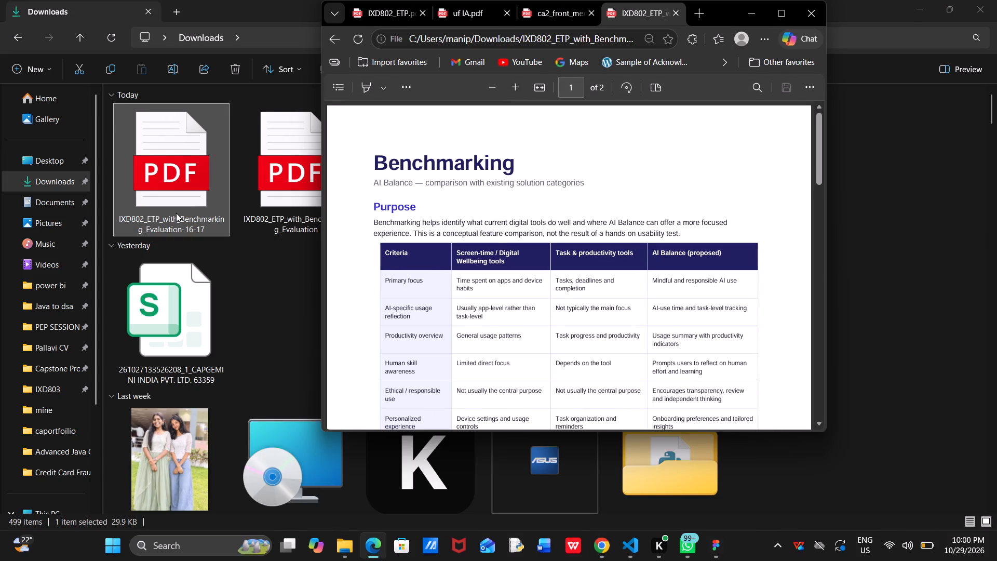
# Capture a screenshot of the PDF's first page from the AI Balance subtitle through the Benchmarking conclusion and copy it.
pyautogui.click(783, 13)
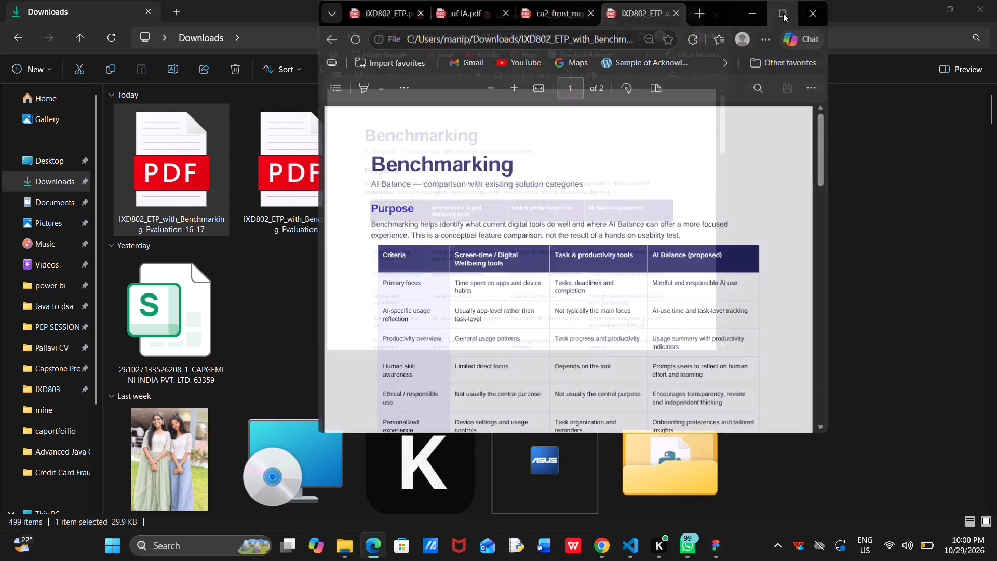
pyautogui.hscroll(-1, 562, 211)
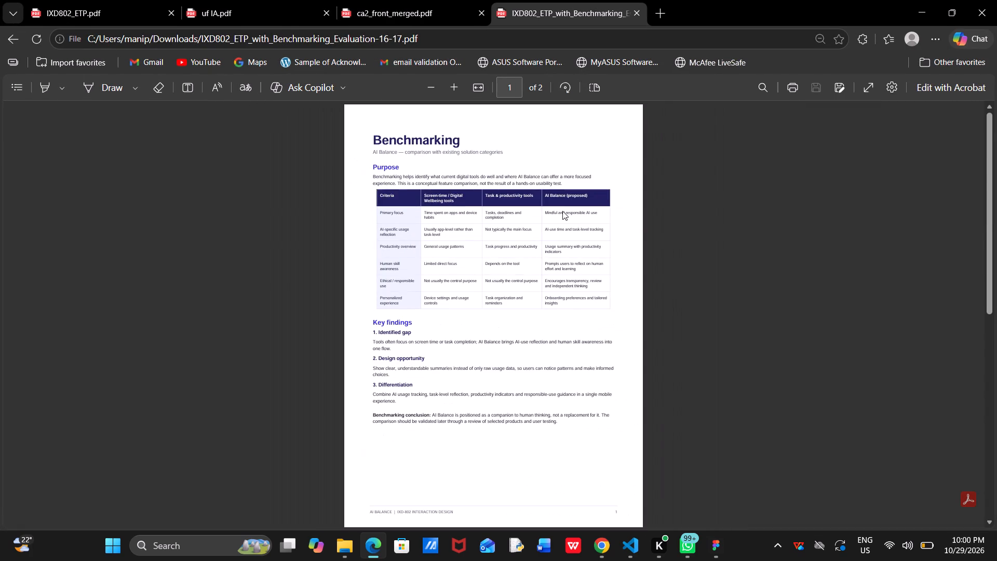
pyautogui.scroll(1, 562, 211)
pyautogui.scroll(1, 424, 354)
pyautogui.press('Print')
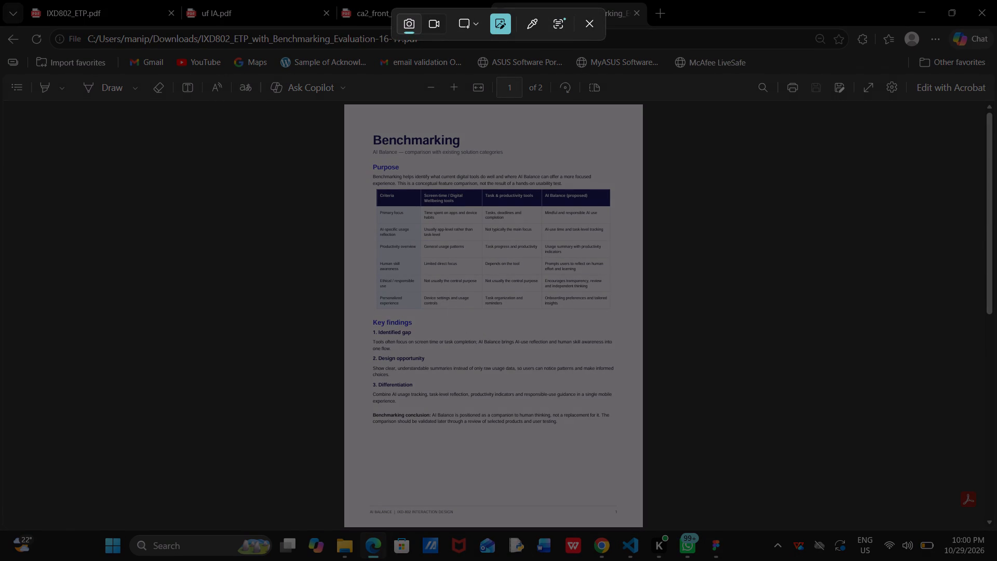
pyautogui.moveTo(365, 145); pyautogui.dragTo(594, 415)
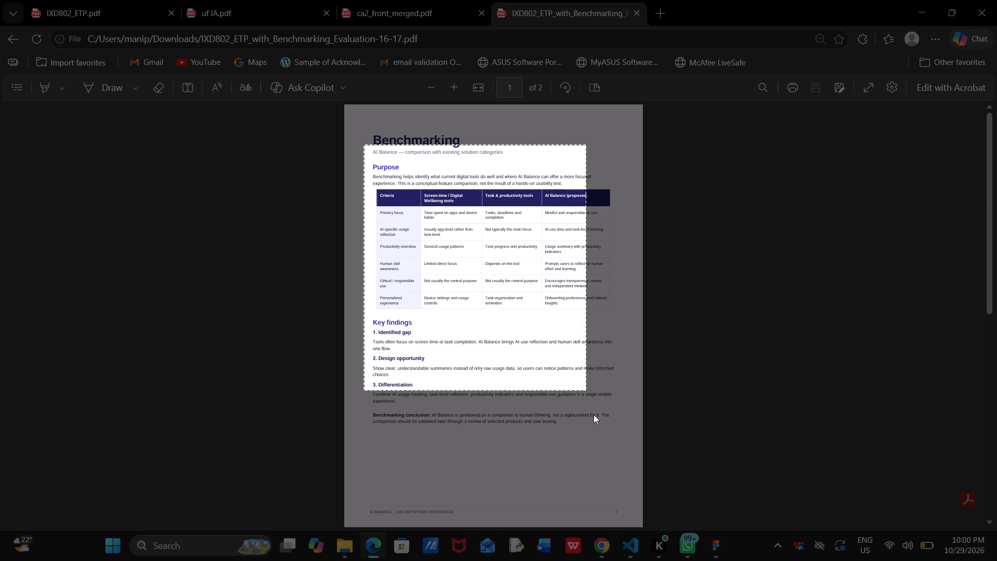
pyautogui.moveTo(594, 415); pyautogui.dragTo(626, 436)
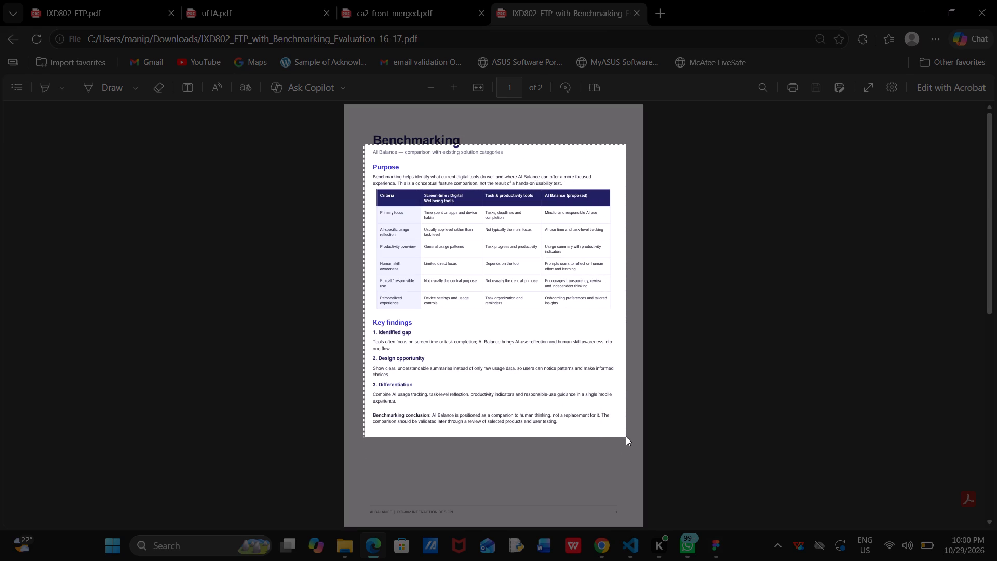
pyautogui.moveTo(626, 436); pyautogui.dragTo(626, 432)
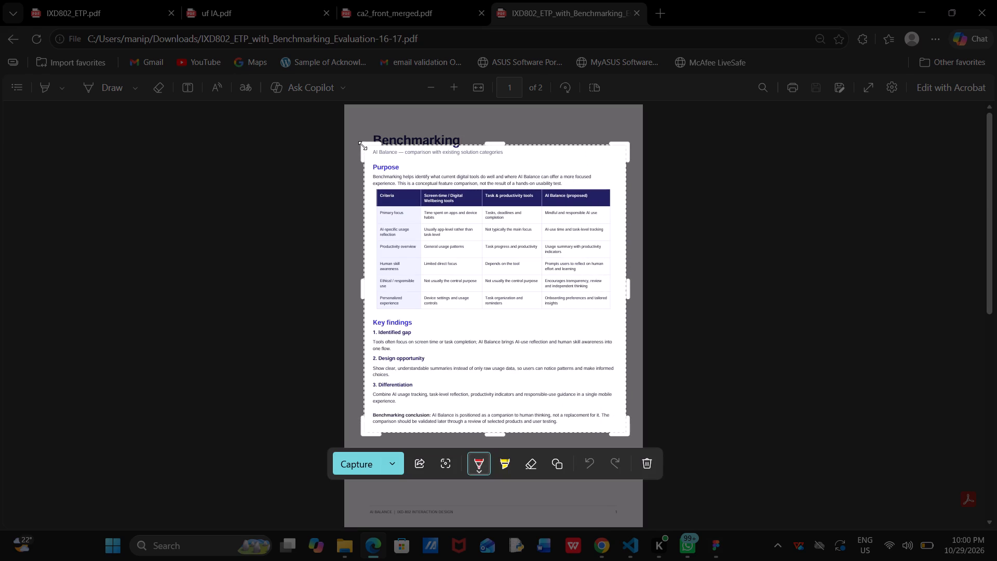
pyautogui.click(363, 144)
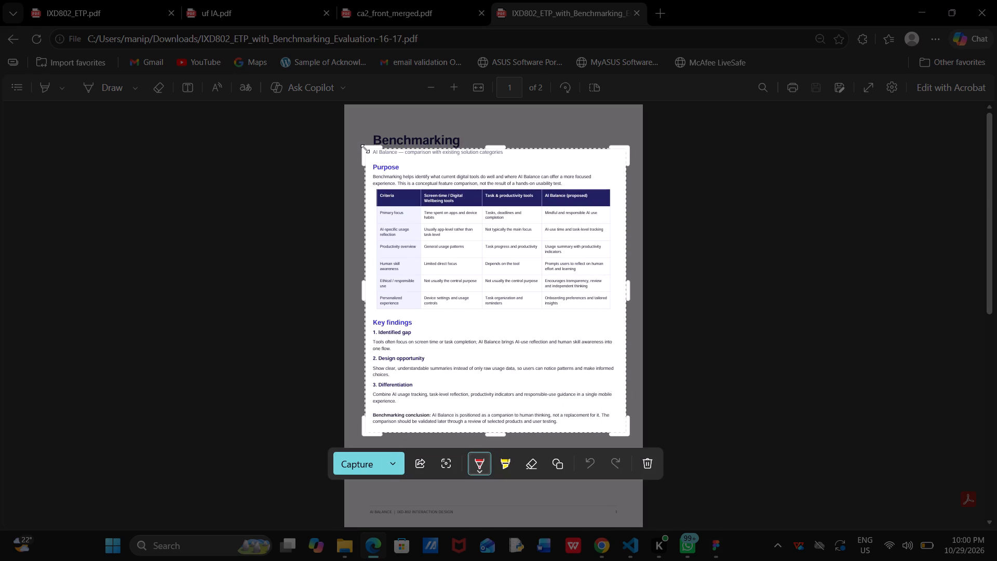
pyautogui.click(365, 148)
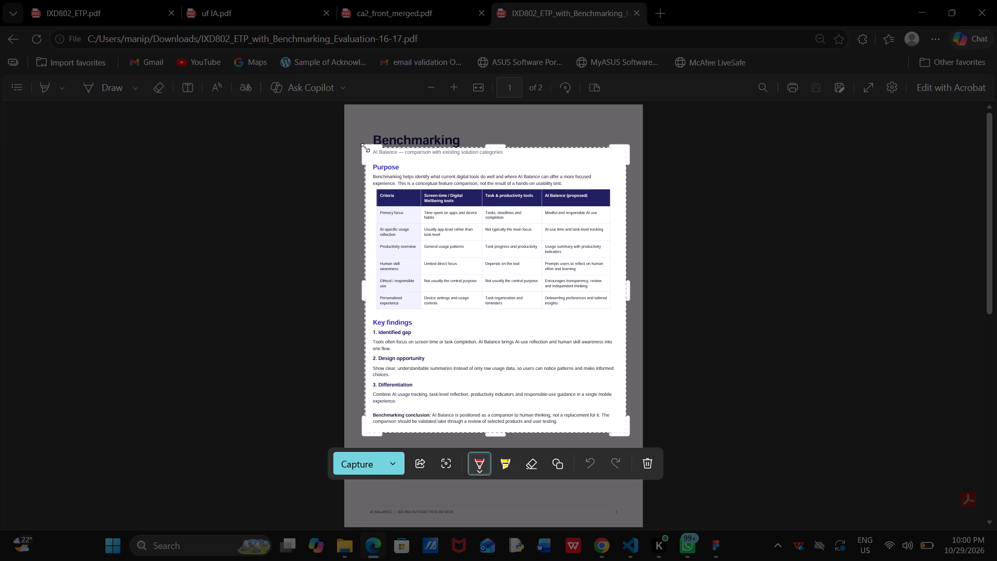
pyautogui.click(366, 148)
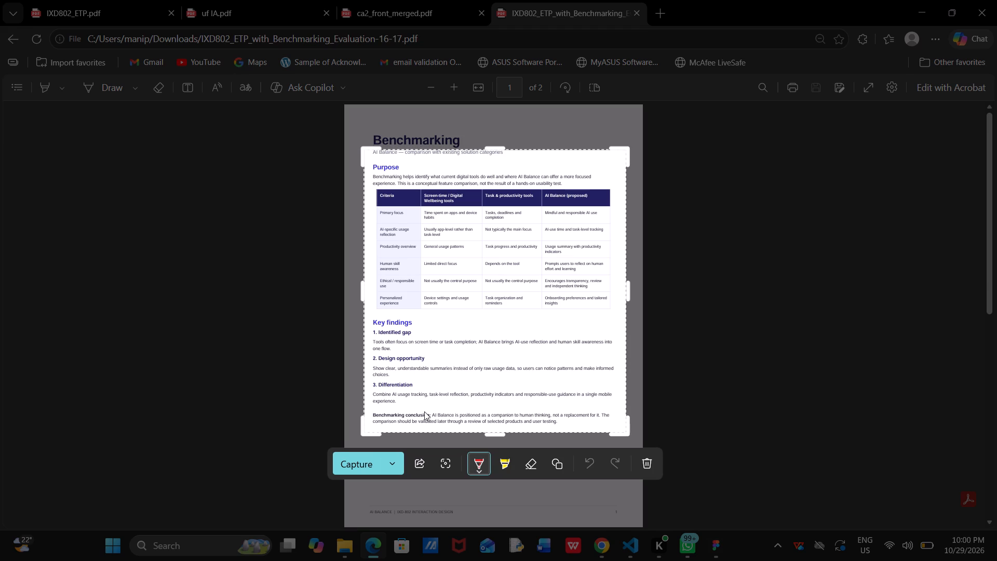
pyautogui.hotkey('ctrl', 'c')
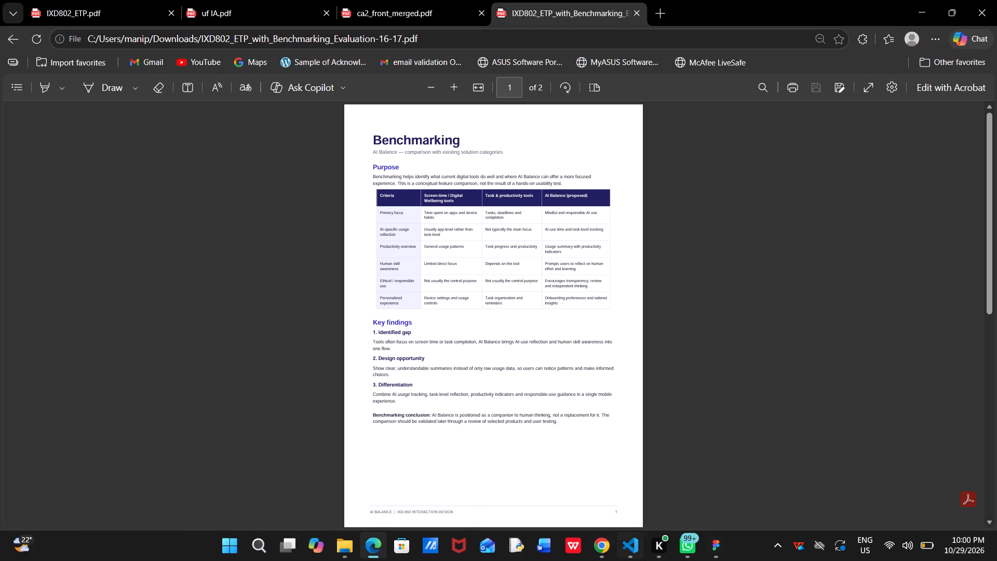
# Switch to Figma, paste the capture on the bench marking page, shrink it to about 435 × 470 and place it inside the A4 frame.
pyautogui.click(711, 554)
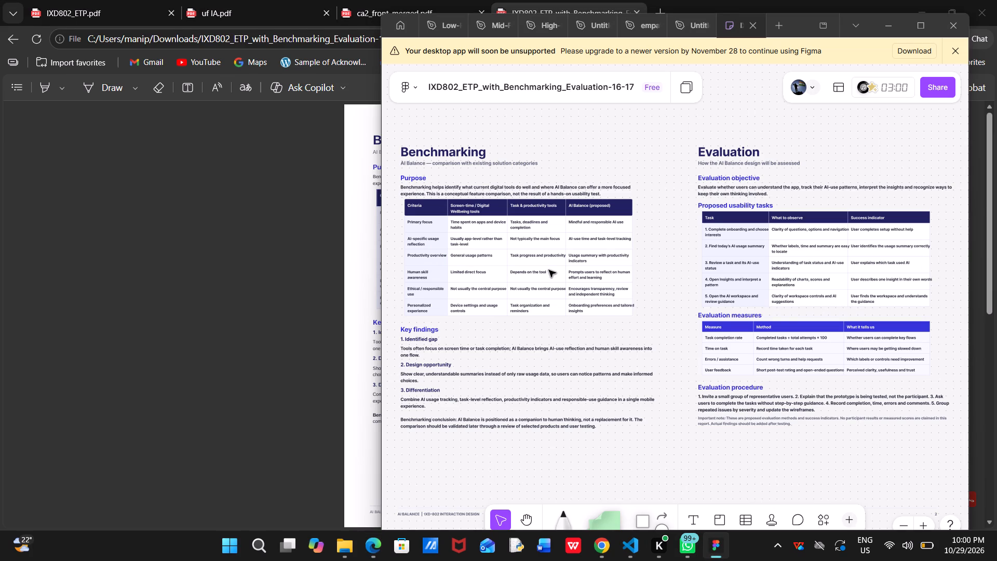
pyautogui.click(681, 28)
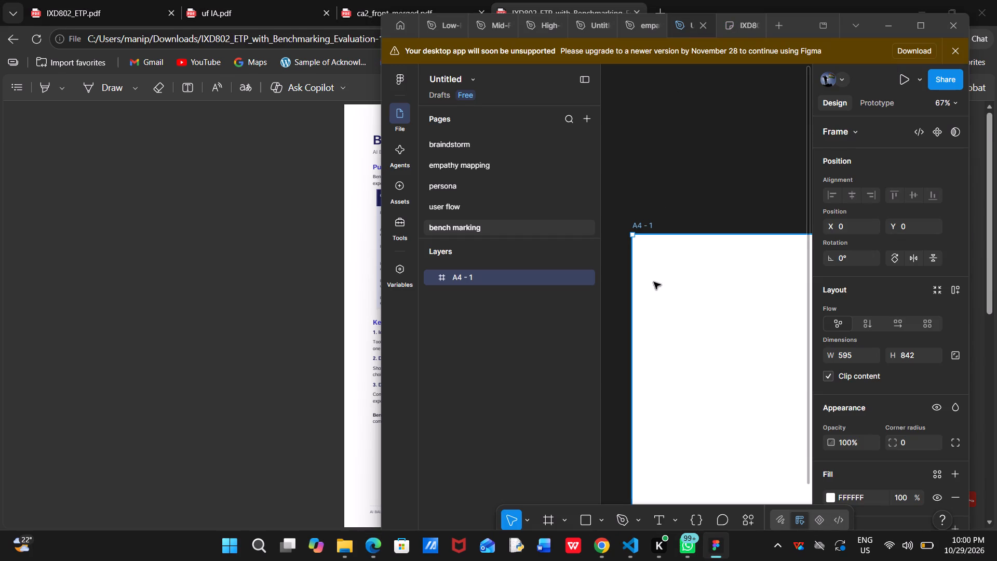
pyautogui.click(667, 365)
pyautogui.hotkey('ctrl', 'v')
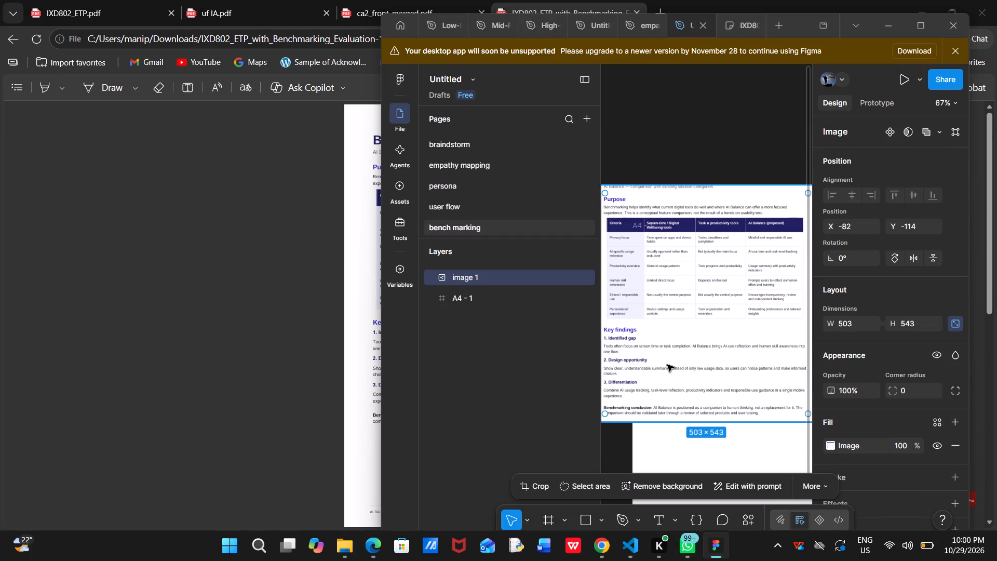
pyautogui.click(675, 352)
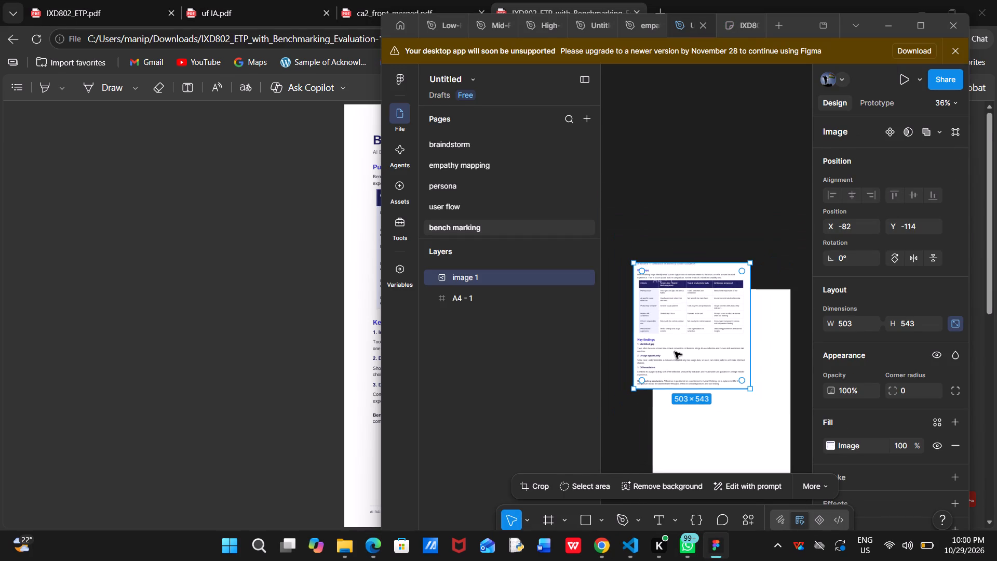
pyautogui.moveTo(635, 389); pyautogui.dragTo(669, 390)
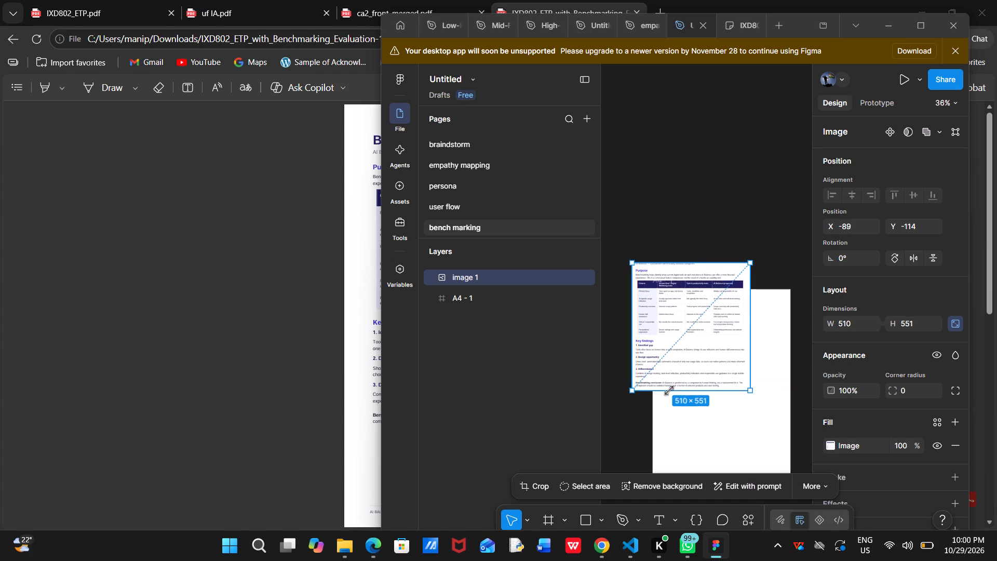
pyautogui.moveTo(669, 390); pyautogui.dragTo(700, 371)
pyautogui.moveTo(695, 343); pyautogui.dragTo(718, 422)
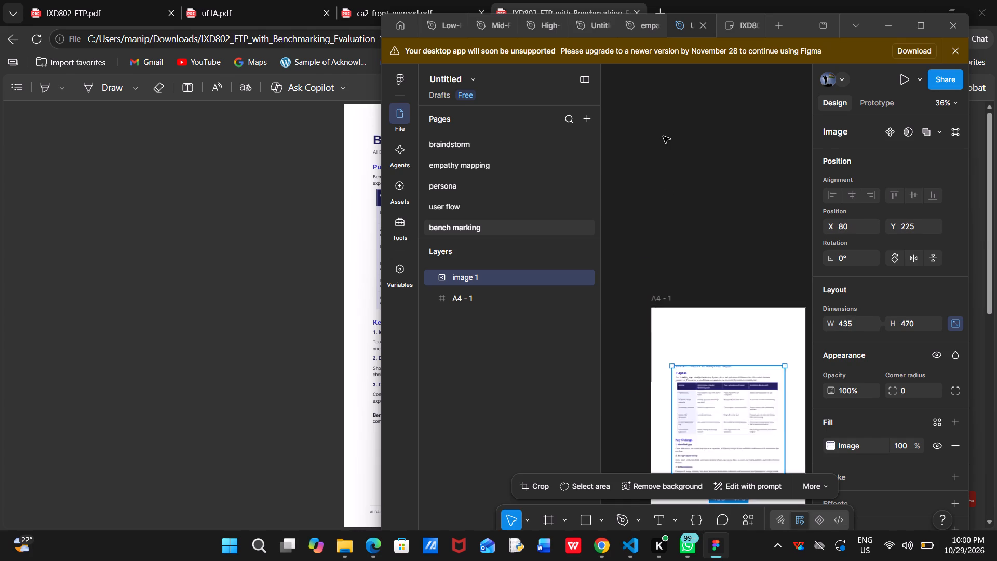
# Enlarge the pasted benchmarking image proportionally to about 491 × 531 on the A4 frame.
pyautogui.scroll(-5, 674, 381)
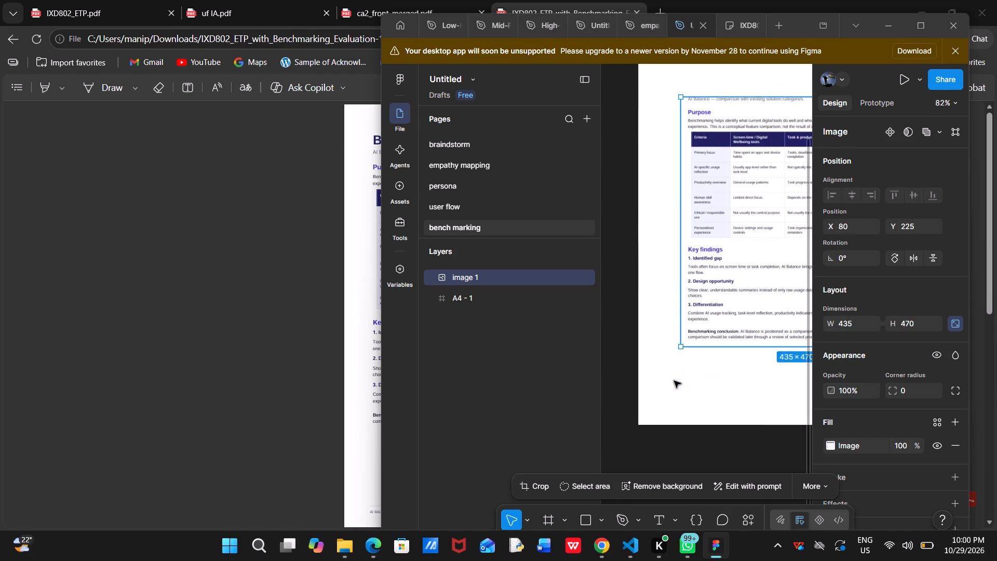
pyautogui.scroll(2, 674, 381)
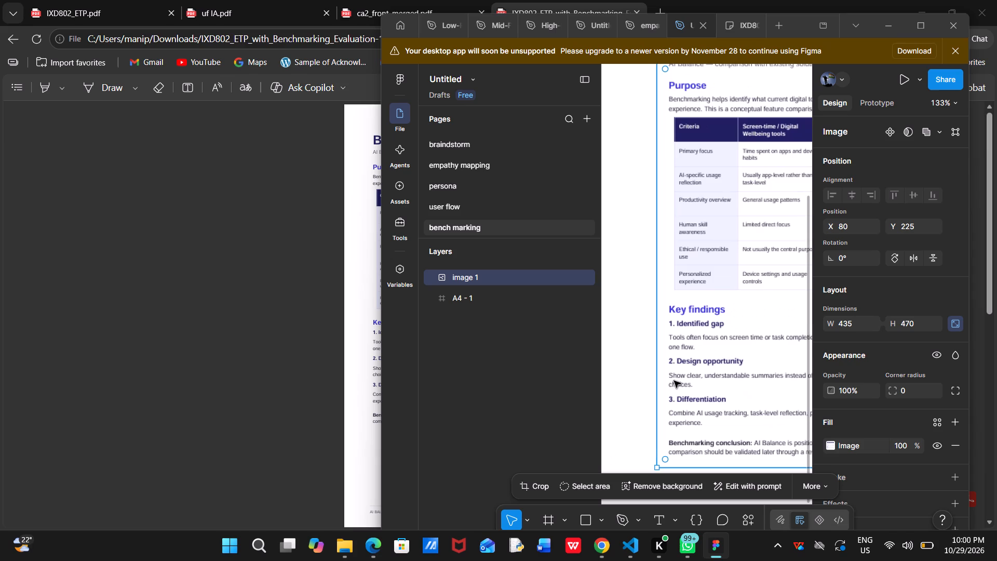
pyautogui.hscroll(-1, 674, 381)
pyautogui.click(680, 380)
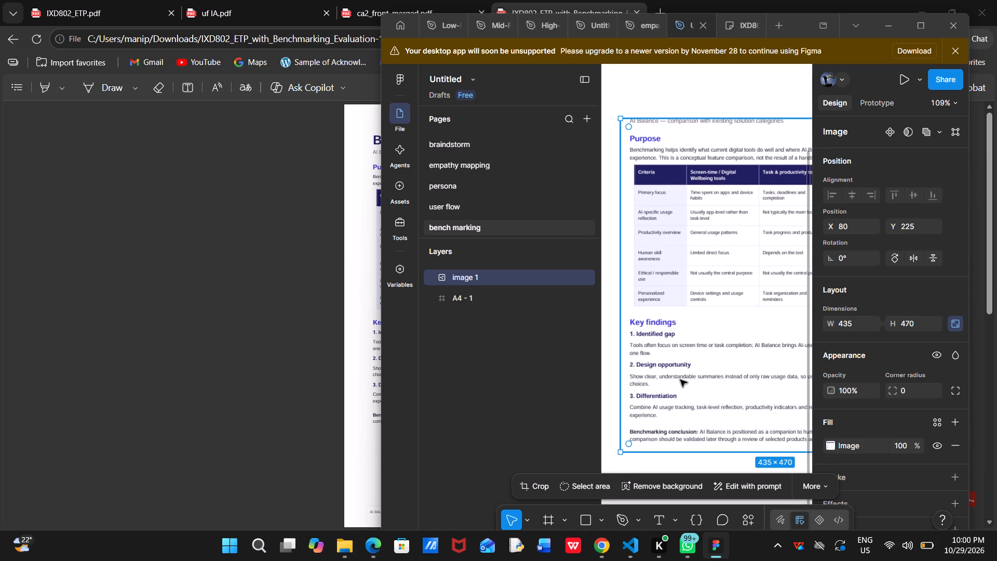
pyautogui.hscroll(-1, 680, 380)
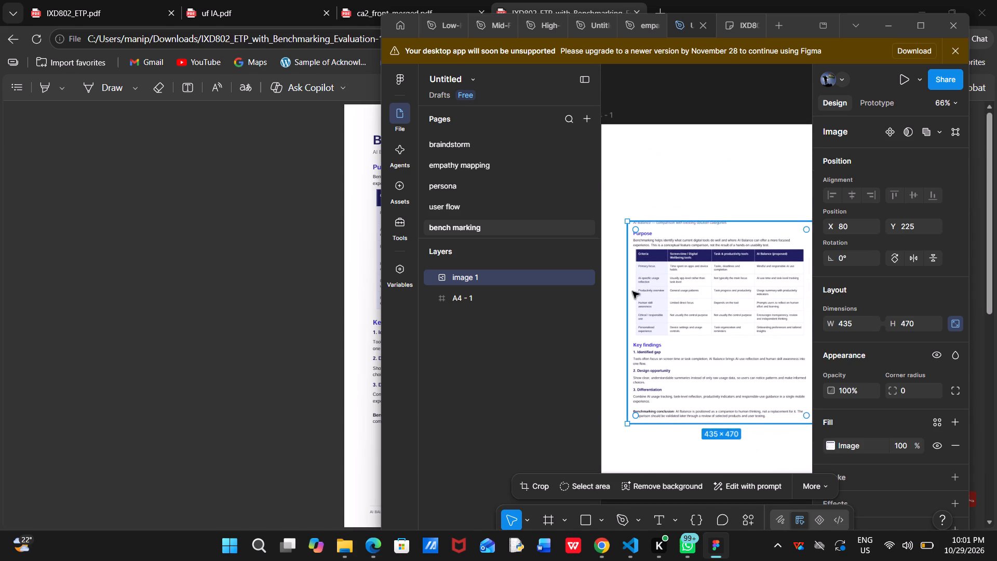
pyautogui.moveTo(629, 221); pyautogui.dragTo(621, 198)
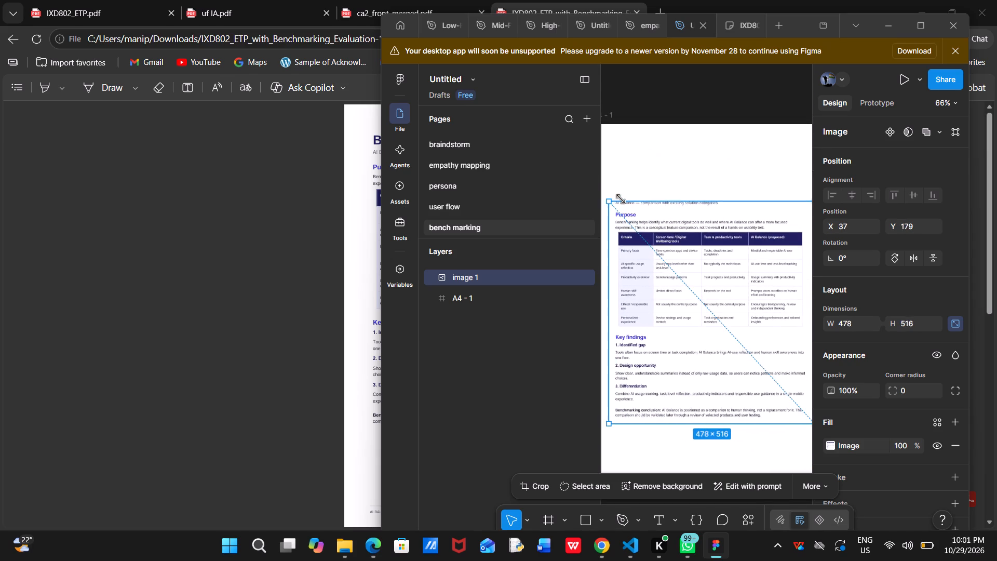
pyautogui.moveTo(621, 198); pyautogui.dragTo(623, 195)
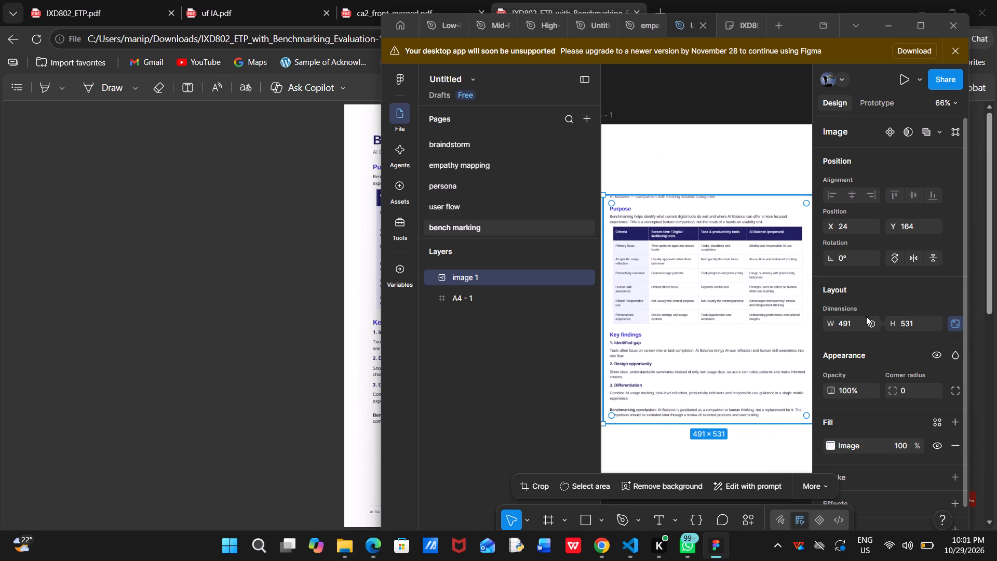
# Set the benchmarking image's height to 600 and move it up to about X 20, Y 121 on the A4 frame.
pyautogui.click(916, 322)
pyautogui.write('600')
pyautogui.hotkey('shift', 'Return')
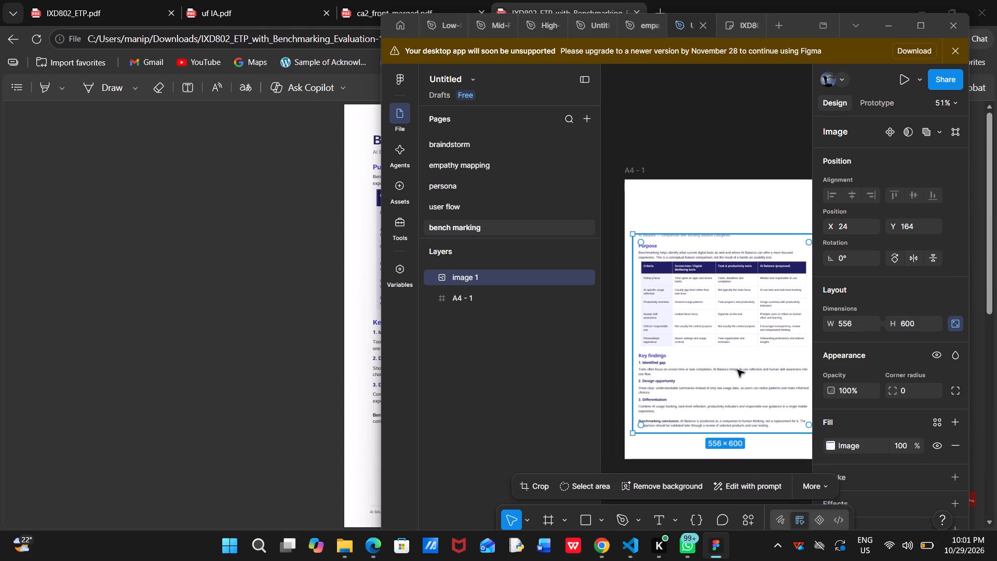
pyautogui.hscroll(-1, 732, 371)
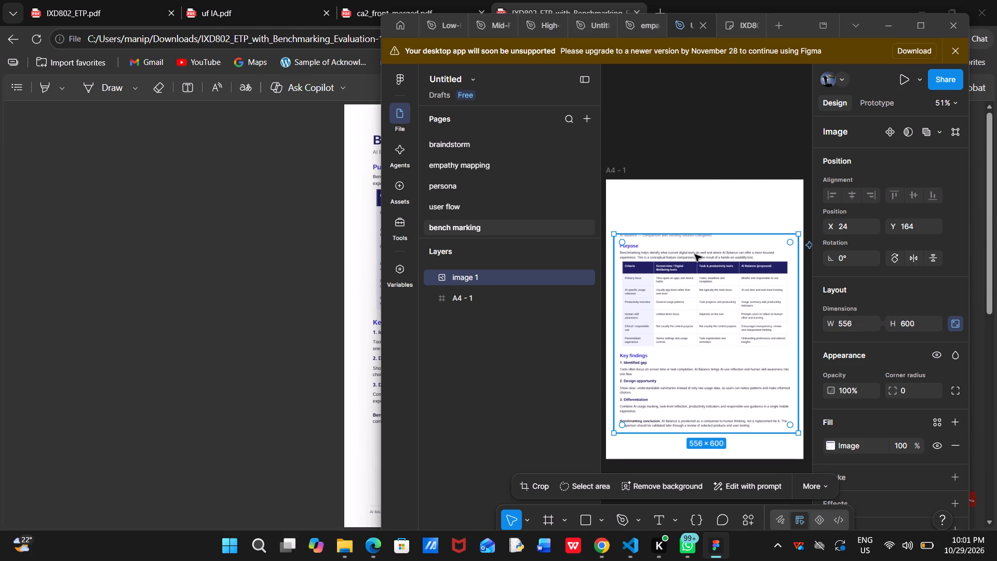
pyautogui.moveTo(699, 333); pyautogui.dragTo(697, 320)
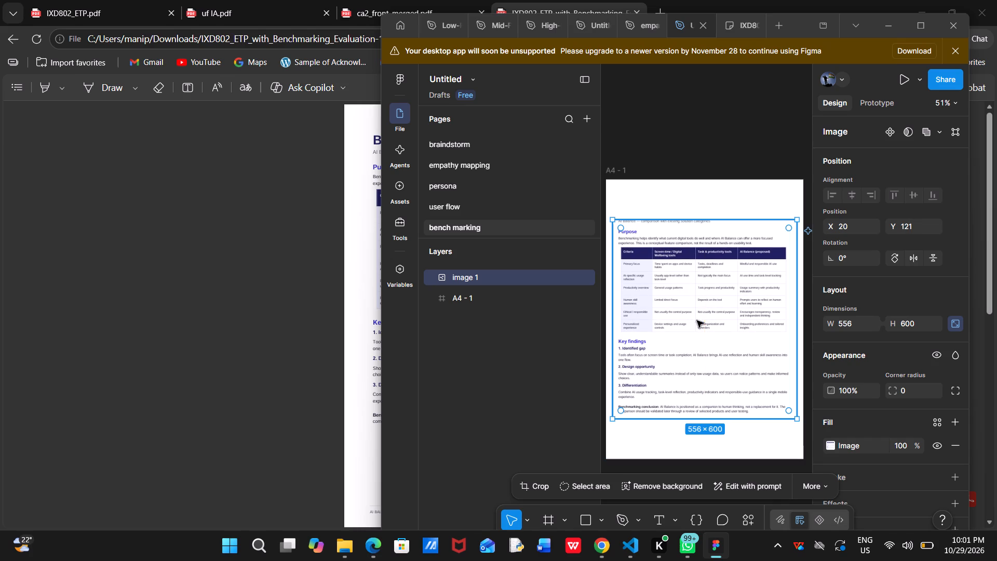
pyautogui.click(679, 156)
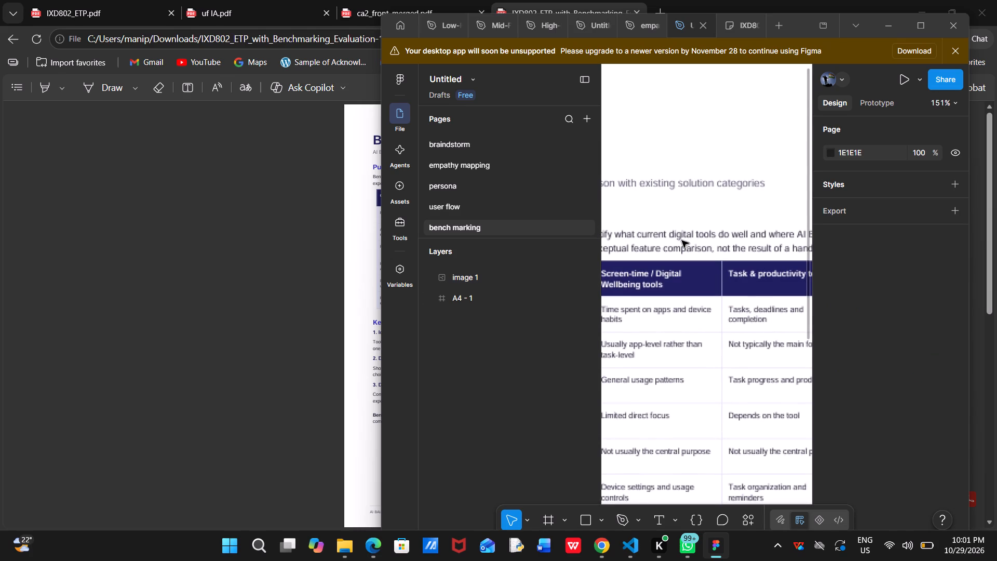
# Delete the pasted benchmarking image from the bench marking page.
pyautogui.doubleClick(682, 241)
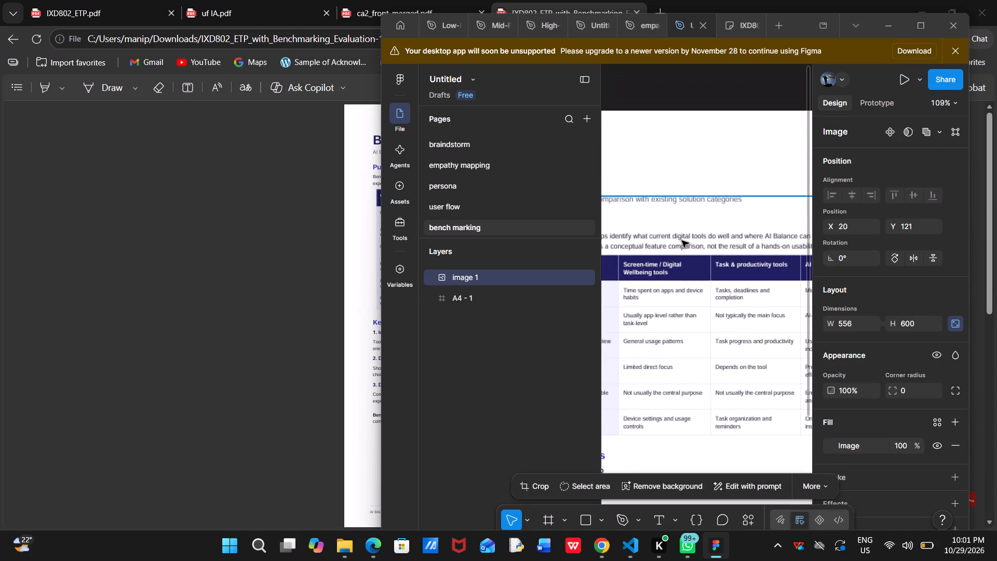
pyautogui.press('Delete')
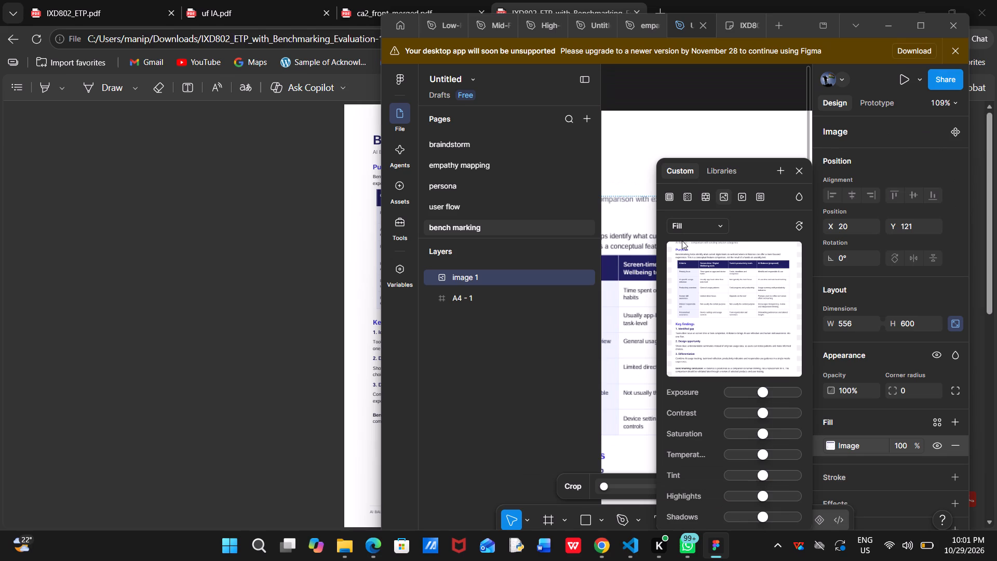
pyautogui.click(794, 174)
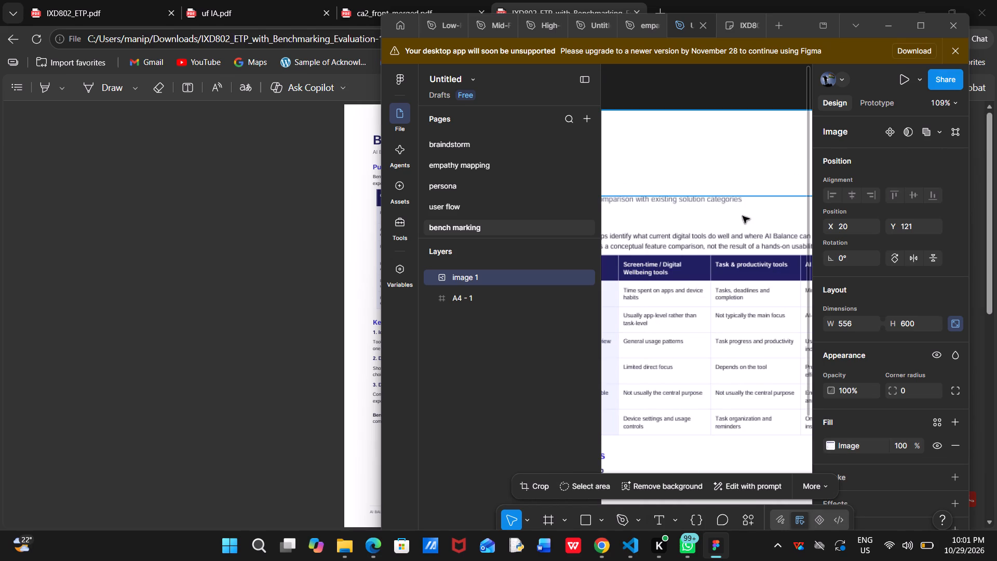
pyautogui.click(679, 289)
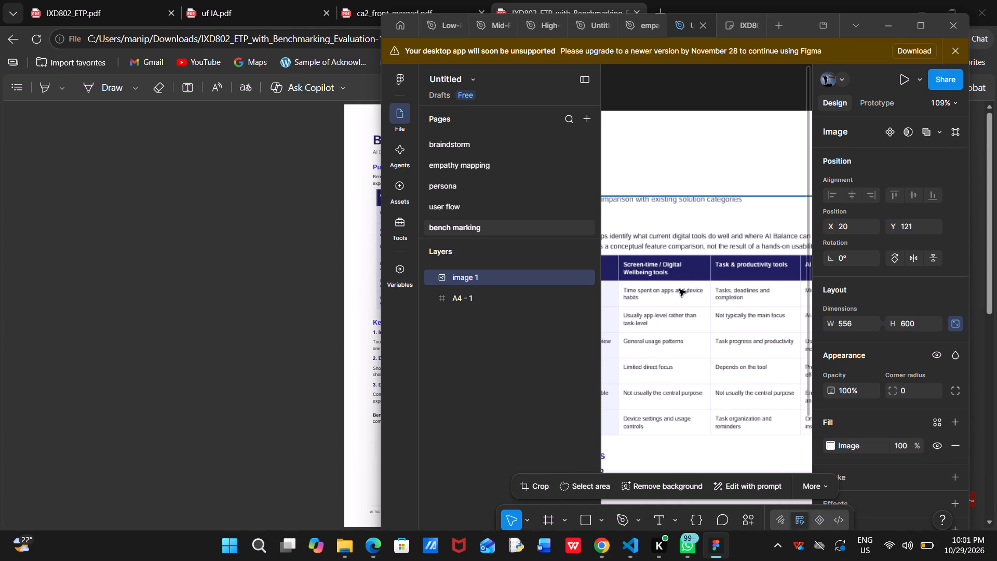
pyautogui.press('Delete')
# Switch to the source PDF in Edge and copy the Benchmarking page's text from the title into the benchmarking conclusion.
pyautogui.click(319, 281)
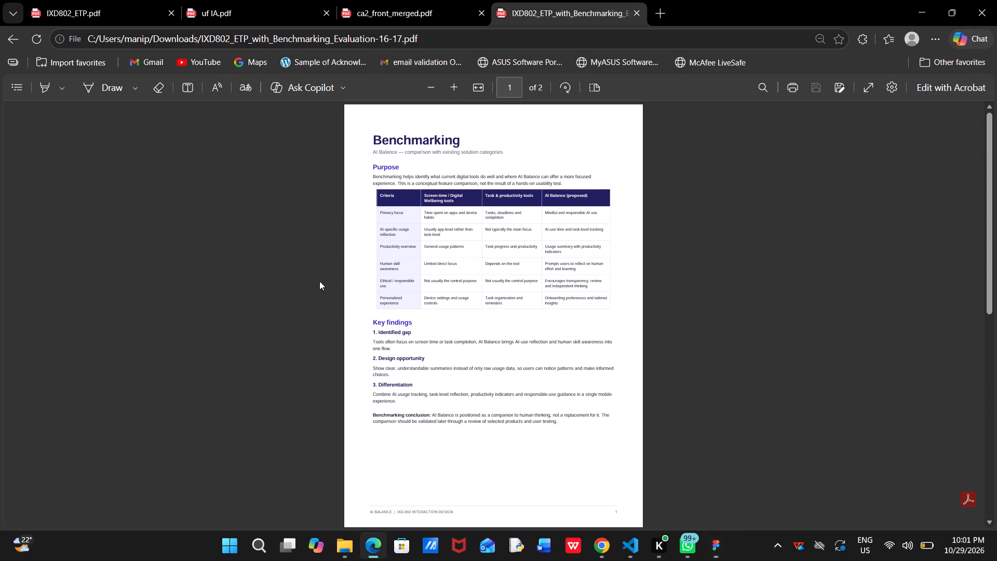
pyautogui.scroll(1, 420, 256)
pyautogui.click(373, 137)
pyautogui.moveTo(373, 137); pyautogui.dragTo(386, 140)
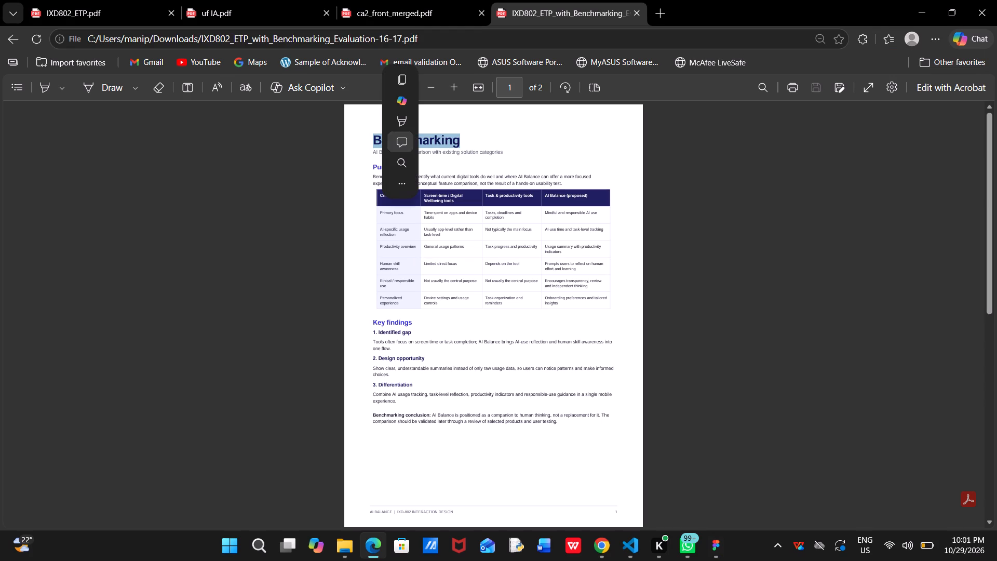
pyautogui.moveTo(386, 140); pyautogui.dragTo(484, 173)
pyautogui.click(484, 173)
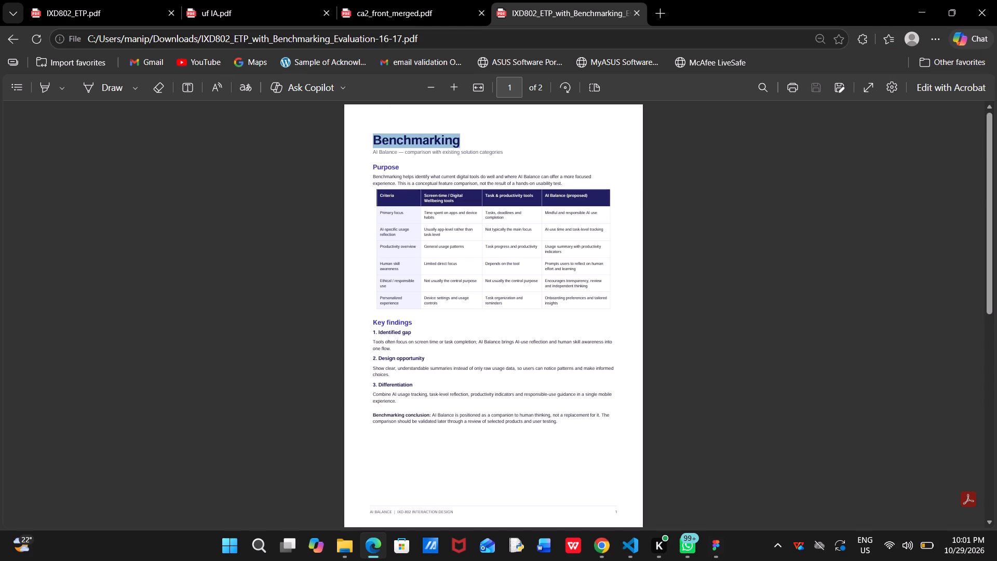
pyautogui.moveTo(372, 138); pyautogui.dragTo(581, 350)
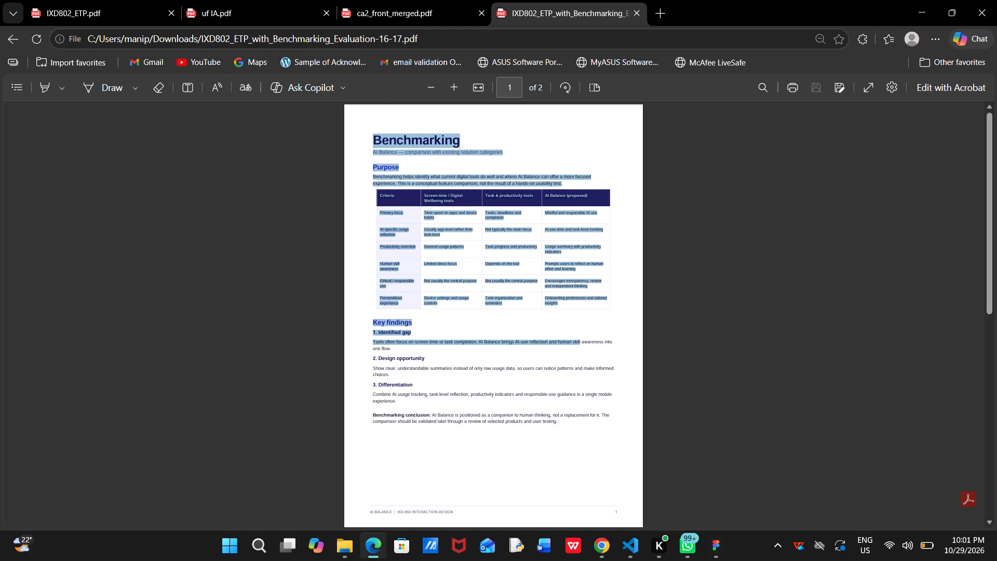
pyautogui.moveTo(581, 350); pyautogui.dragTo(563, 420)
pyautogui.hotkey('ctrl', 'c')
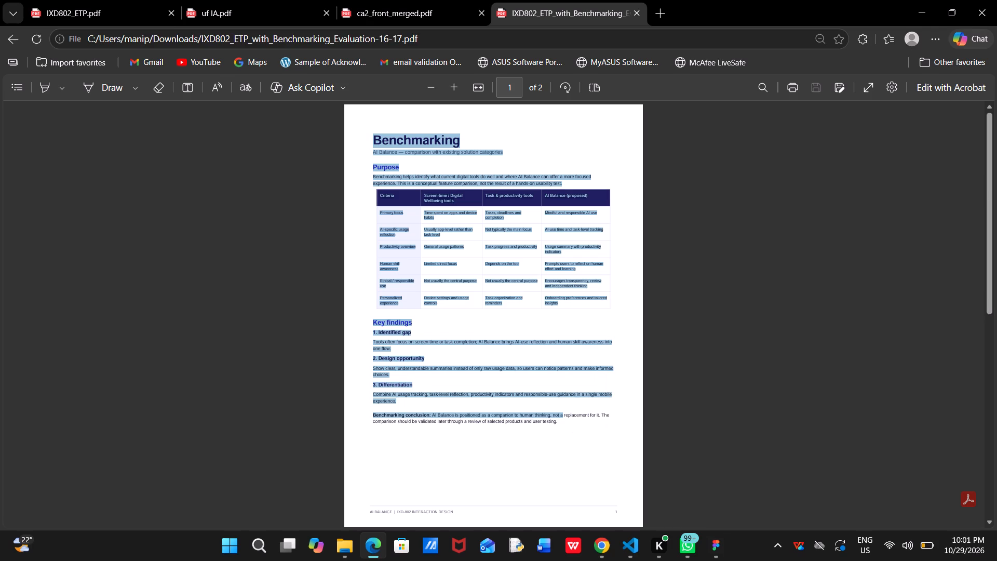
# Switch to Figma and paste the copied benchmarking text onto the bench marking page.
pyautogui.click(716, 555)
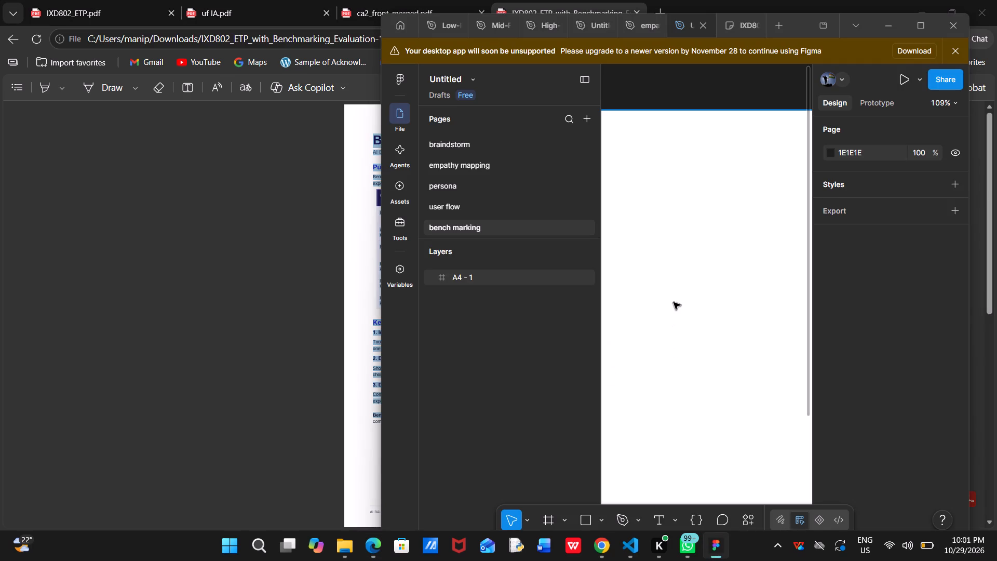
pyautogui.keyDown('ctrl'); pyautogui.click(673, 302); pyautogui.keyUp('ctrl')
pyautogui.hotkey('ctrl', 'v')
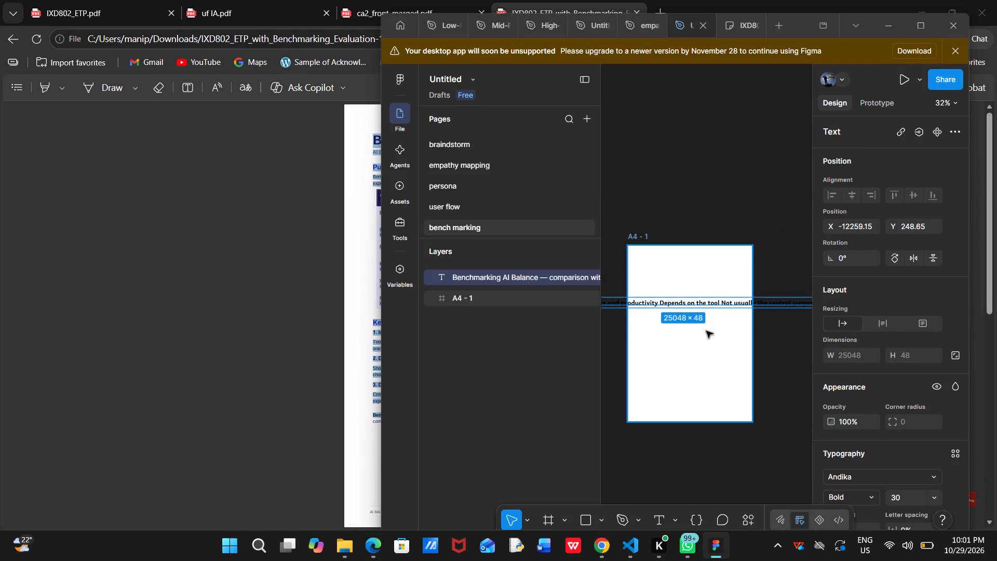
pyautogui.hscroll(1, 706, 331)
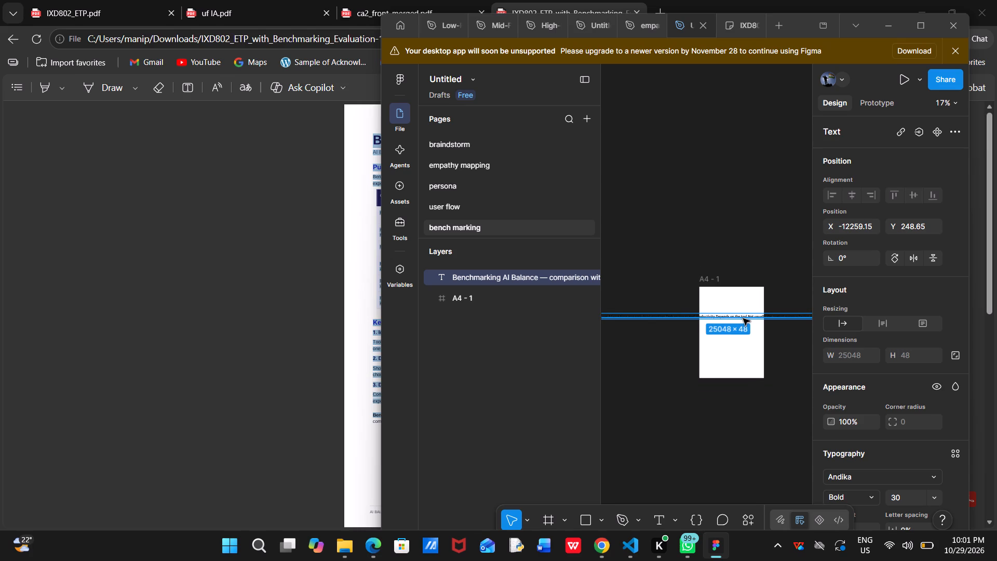
# Undo the text paste and the deletion of the benchmarking image on the bench marking page.
pyautogui.hotkey('ctrl', 'z')
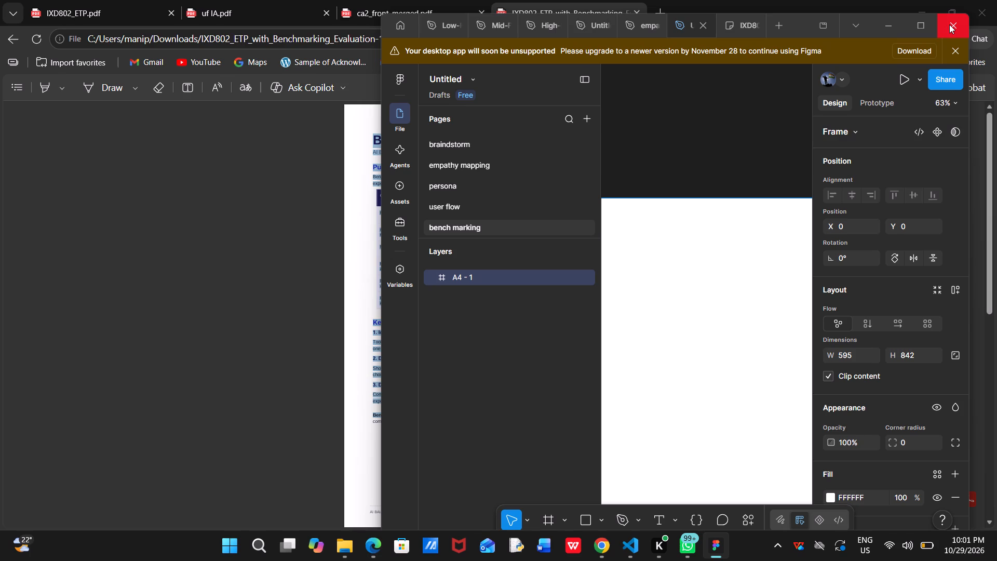
pyautogui.hotkey('ctrl', 'z')
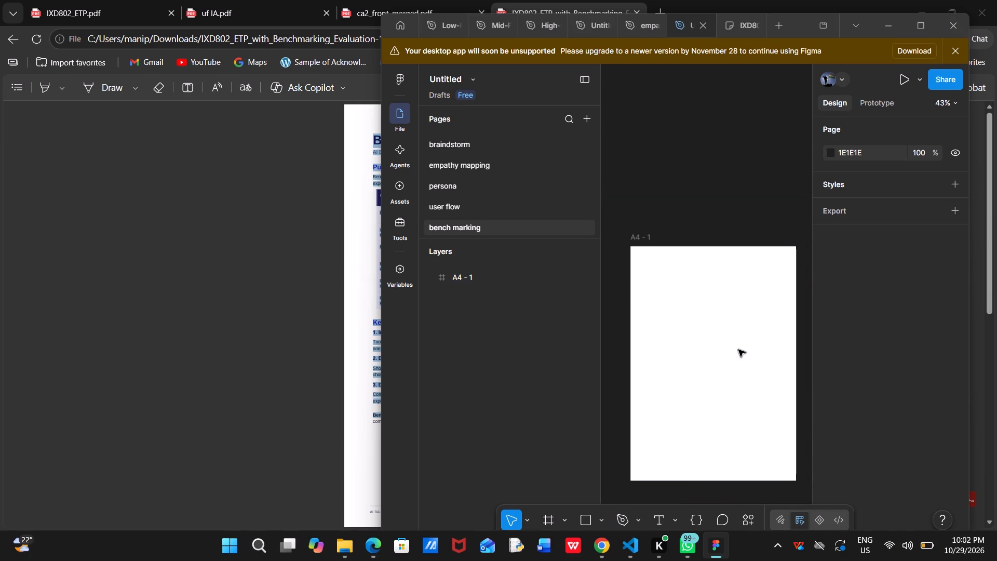
pyautogui.hotkey('ctrl', 'z')
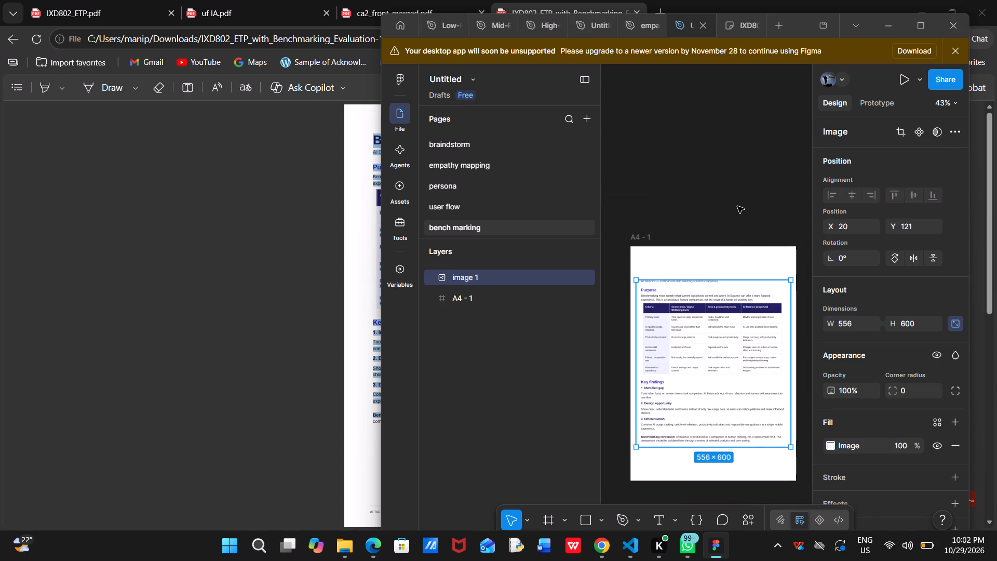
# Add the title text "Benchmarking" inside the A4 frame above the image, at about X 70, Y 51.
pyautogui.click(737, 206)
pyautogui.press('t')
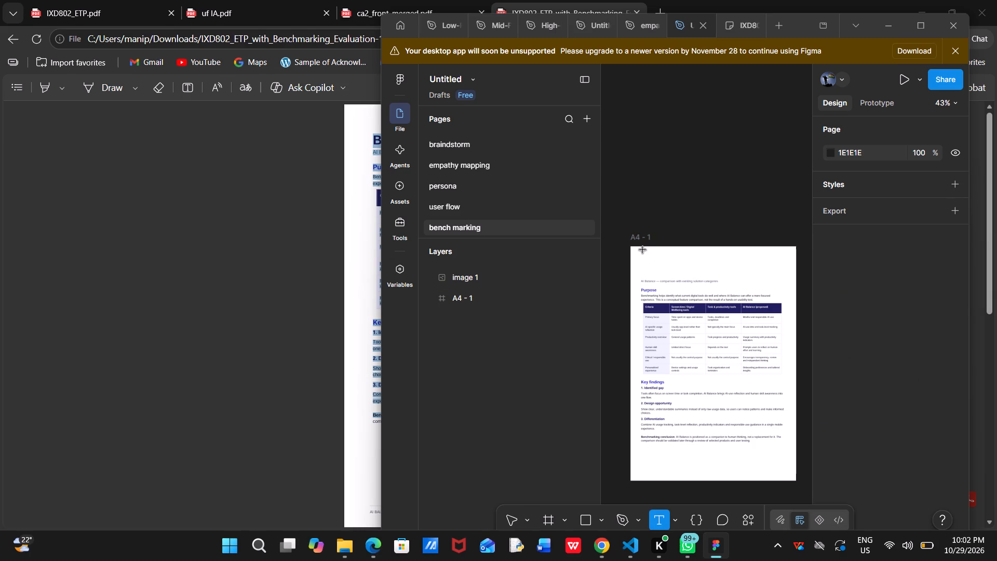
pyautogui.click(643, 250)
pyautogui.moveTo(643, 250); pyautogui.dragTo(677, 260)
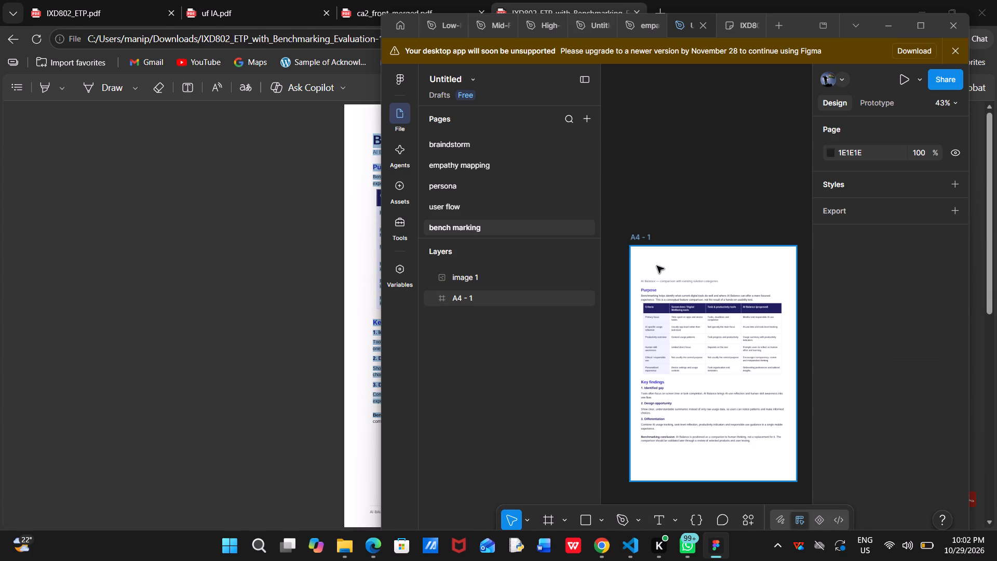
pyautogui.click(494, 292)
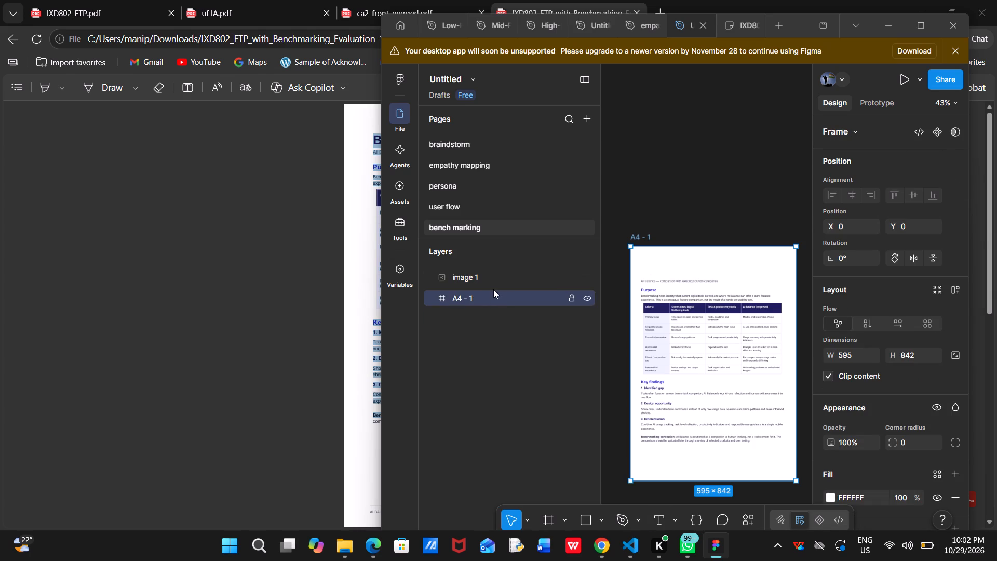
pyautogui.click(485, 278)
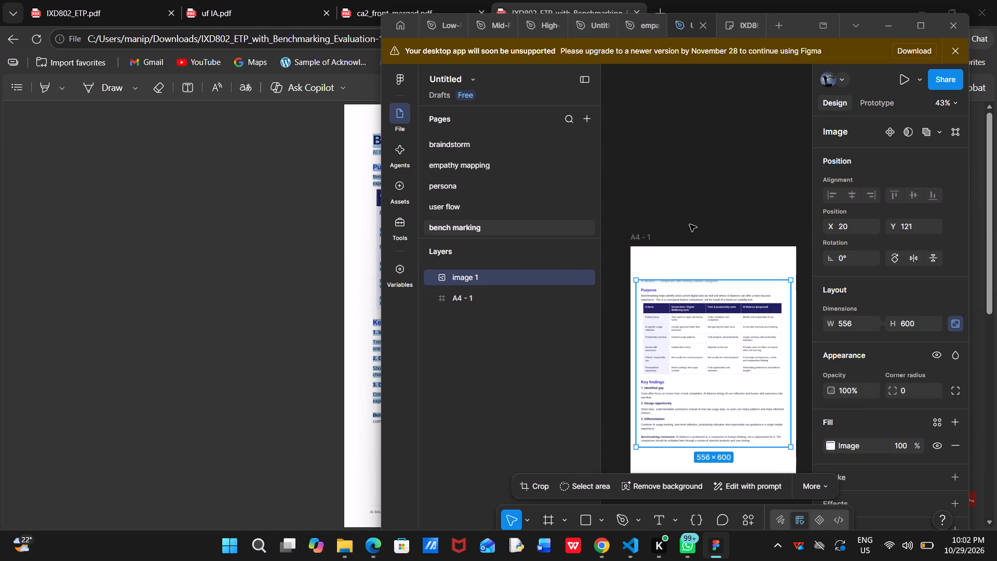
pyautogui.press('t')
pyautogui.click(650, 260)
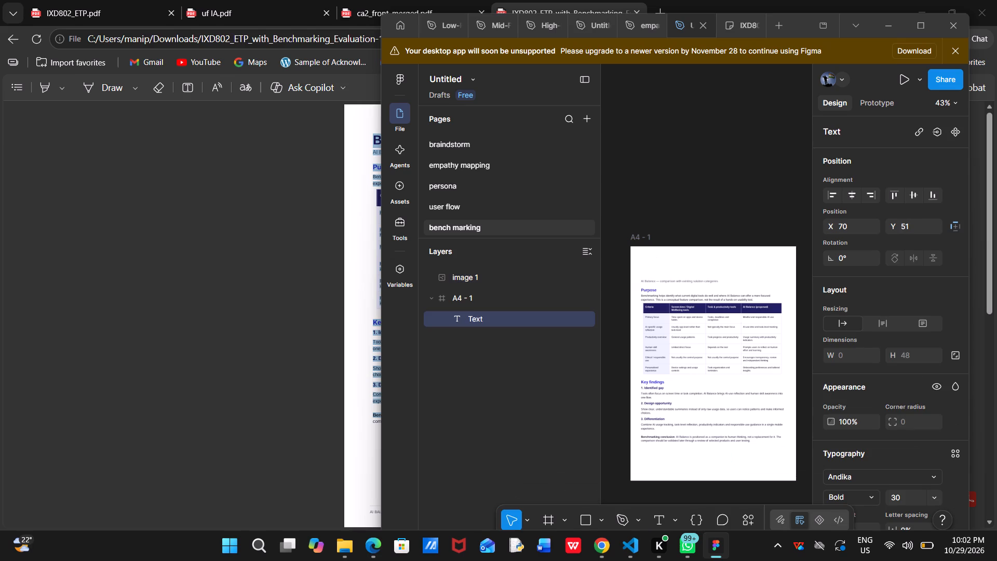
pyautogui.write('Bench')
pyautogui.write('marking')
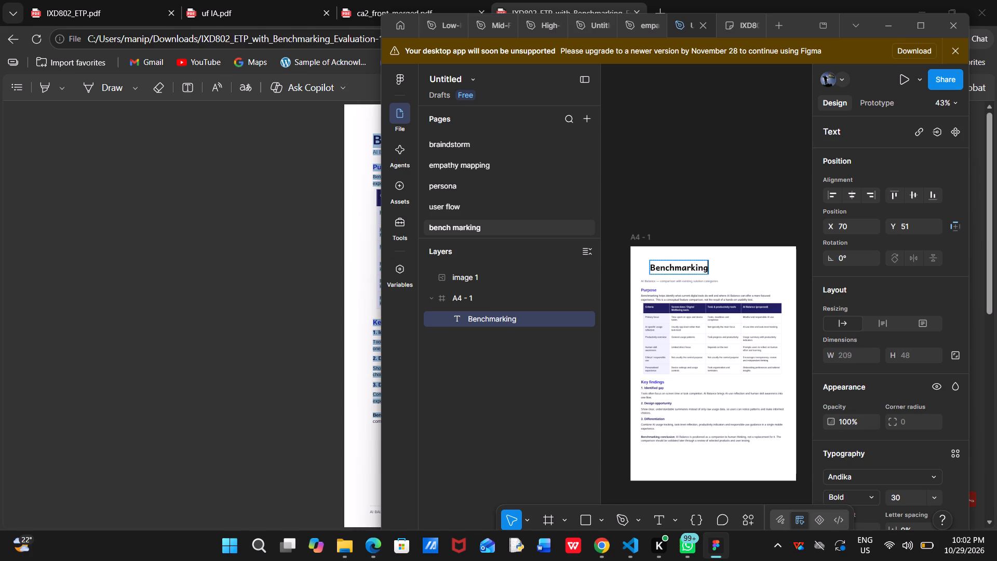
pyautogui.click(686, 234)
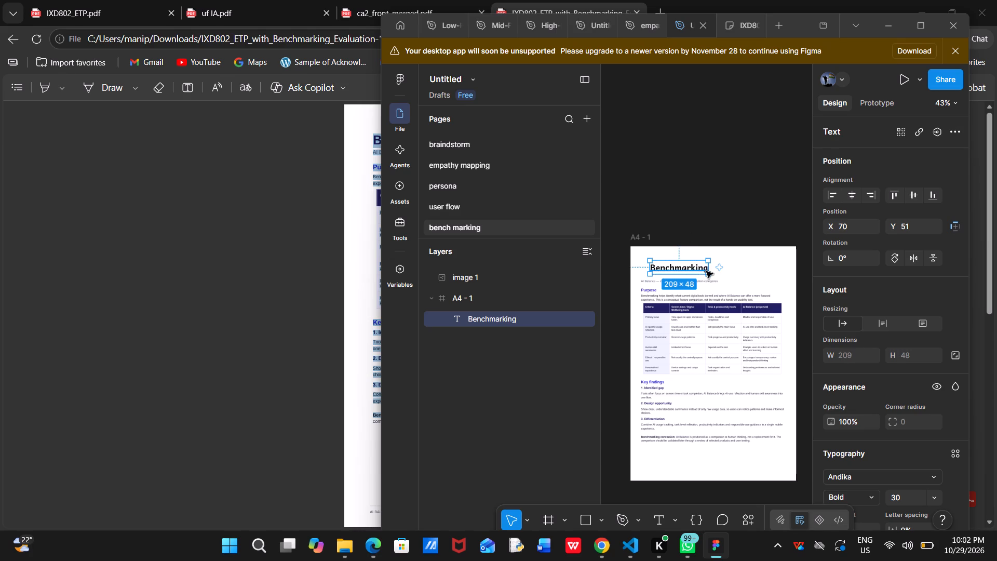
# Resize the Benchmarking title's text box to about 228 × 56 and align it just above the image's subtitle line.
pyautogui.moveTo(709, 276); pyautogui.dragTo(700, 272)
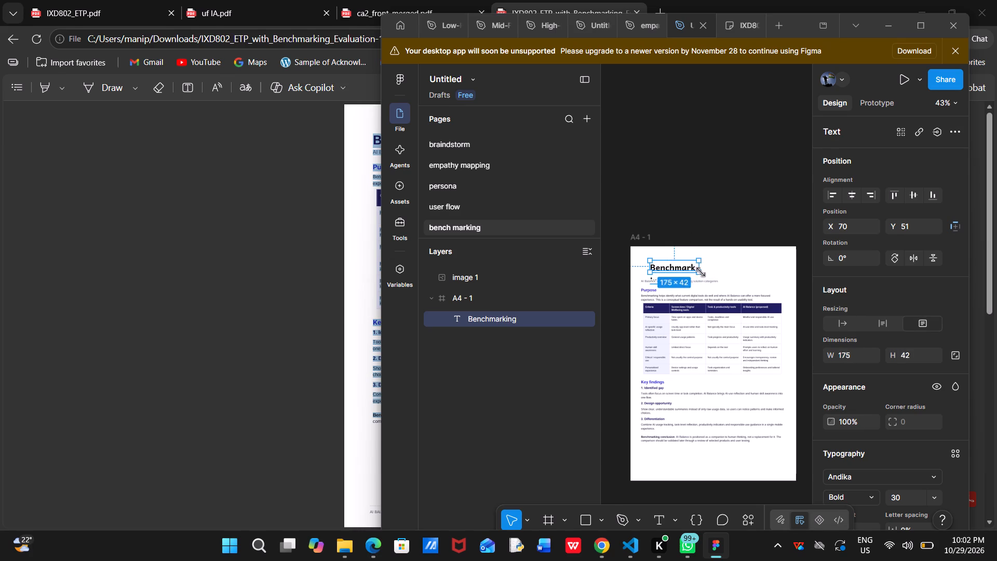
pyautogui.moveTo(700, 272); pyautogui.dragTo(704, 276)
pyautogui.moveTo(704, 276); pyautogui.dragTo(712, 276)
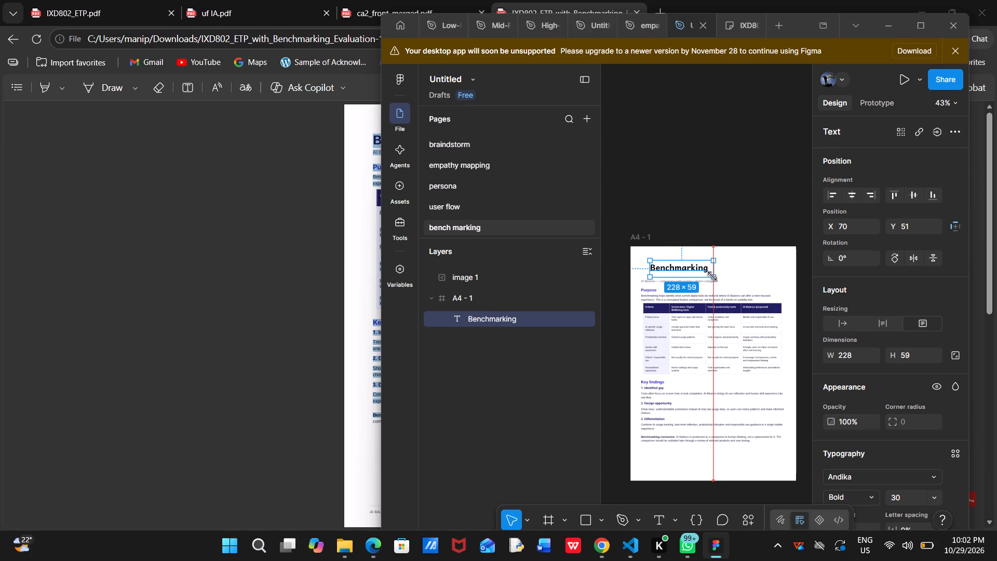
pyautogui.moveTo(712, 276); pyautogui.dragTo(712, 276)
pyautogui.click(716, 226)
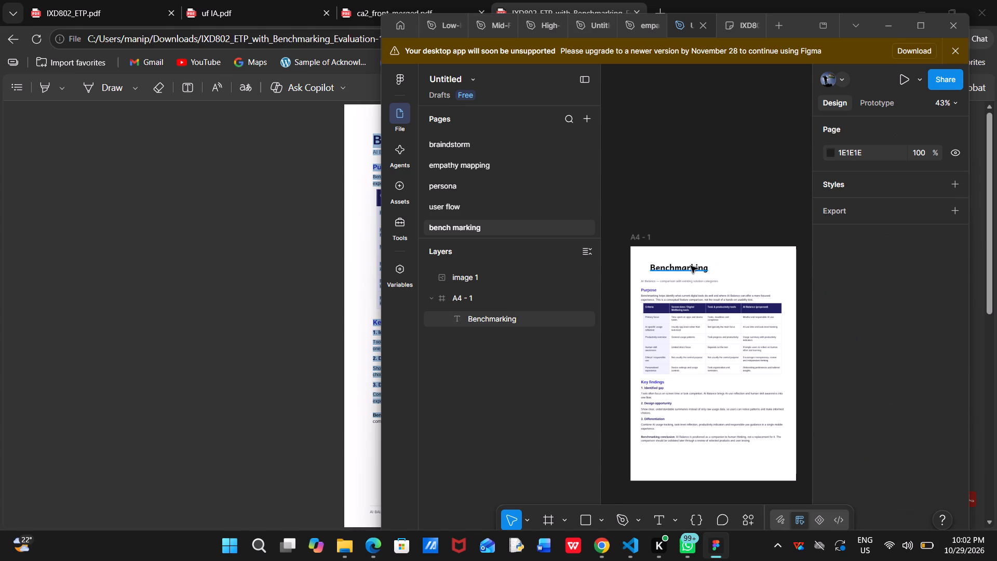
pyautogui.moveTo(690, 269); pyautogui.dragTo(678, 272)
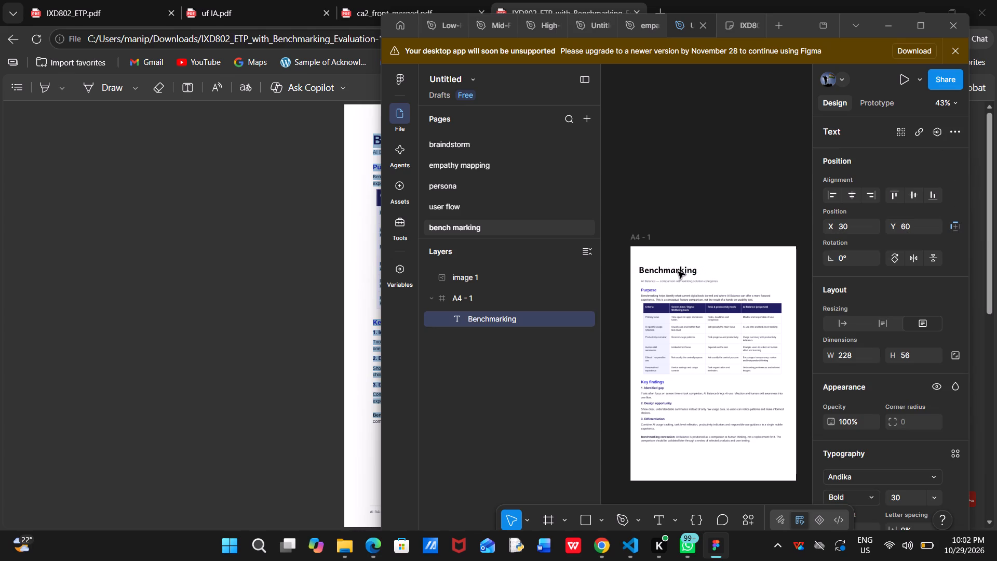
pyautogui.moveTo(678, 272); pyautogui.dragTo(681, 271)
pyautogui.click(688, 187)
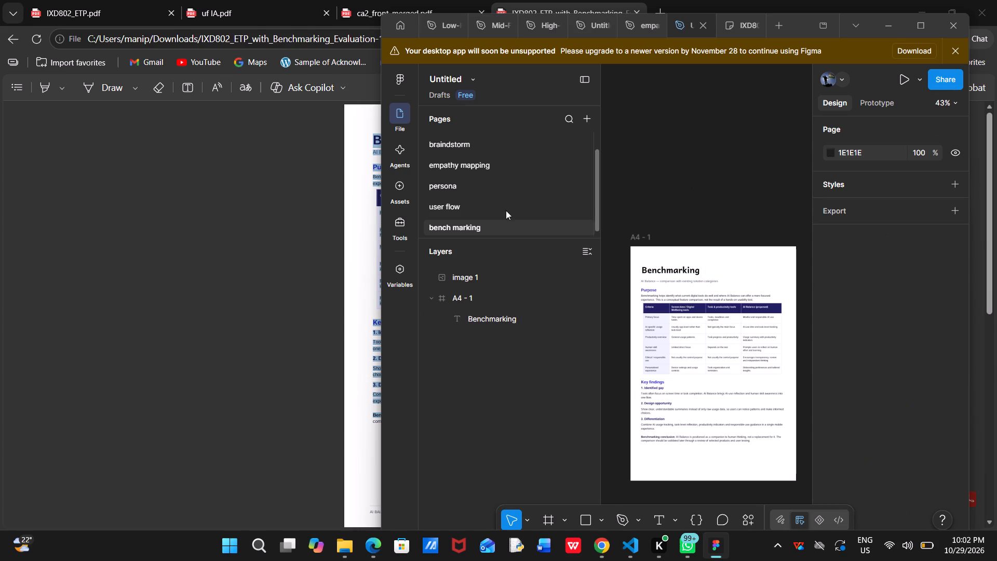
# Add a new page after bench marking and name it "evaluation".
pyautogui.click(587, 119)
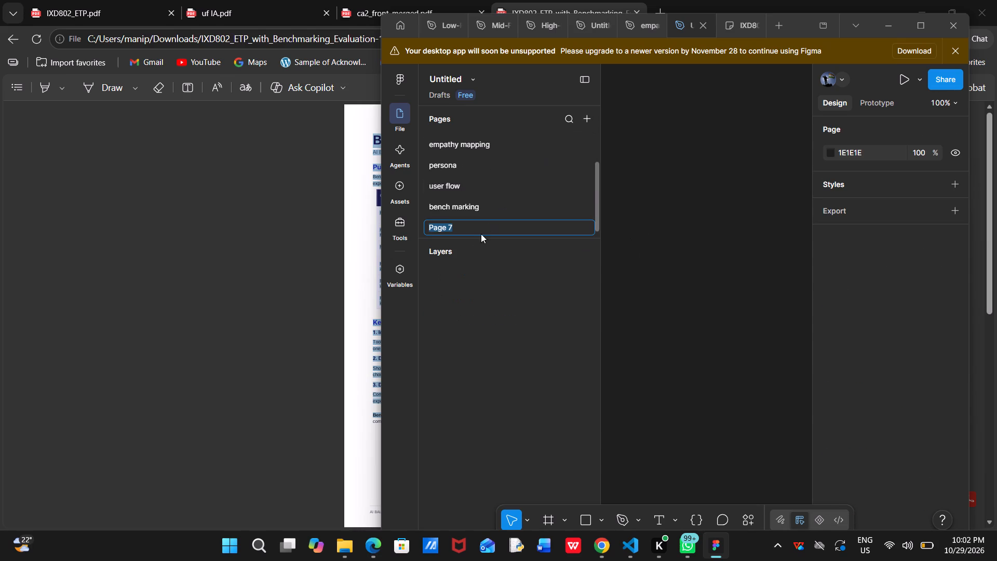
pyautogui.write('evaluation')
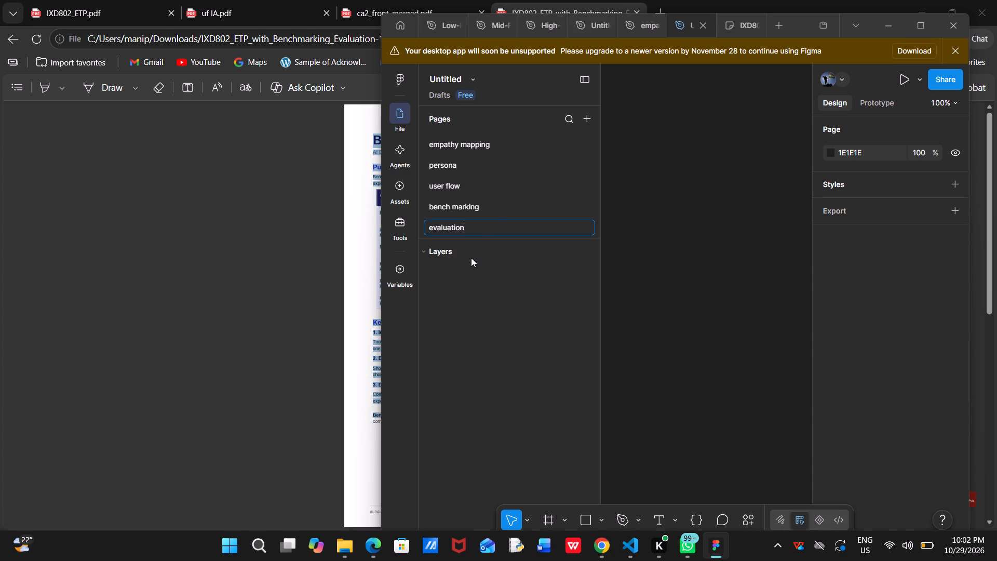
pyautogui.press('Return')
# Create an A4 frame (595 × 842) on the evaluation page.
pyautogui.click(688, 270)
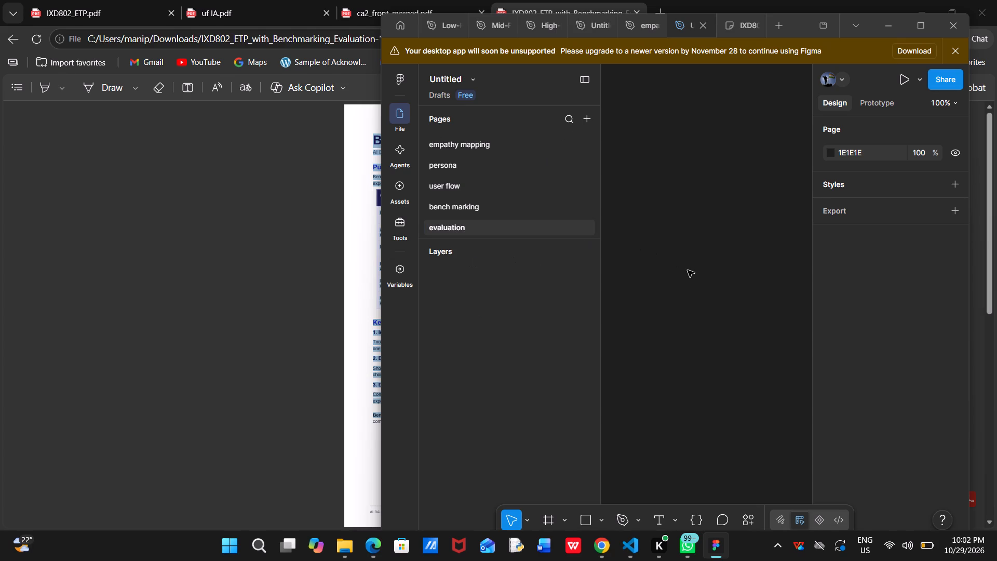
pyautogui.press('f')
pyautogui.click(829, 286)
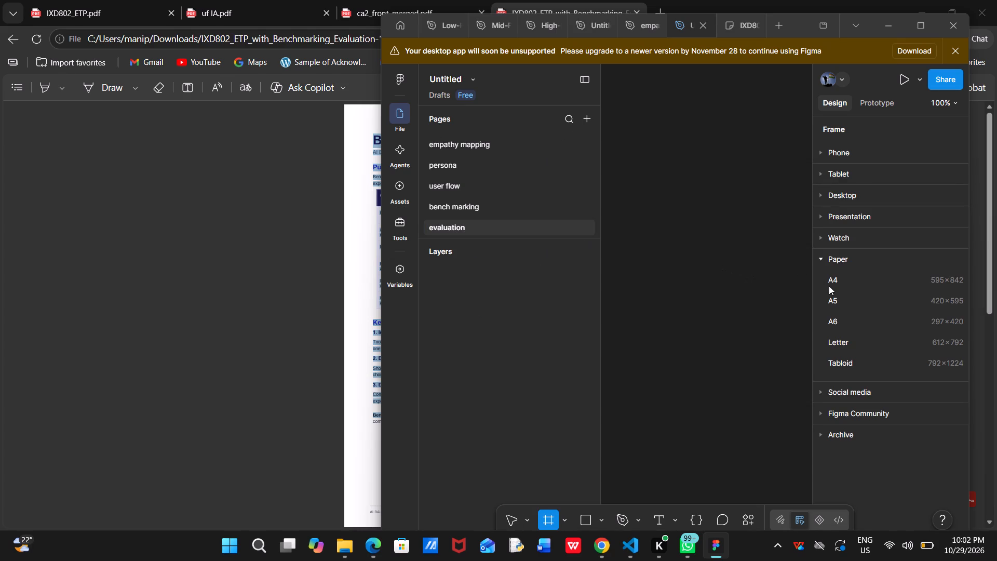
pyautogui.click(656, 250)
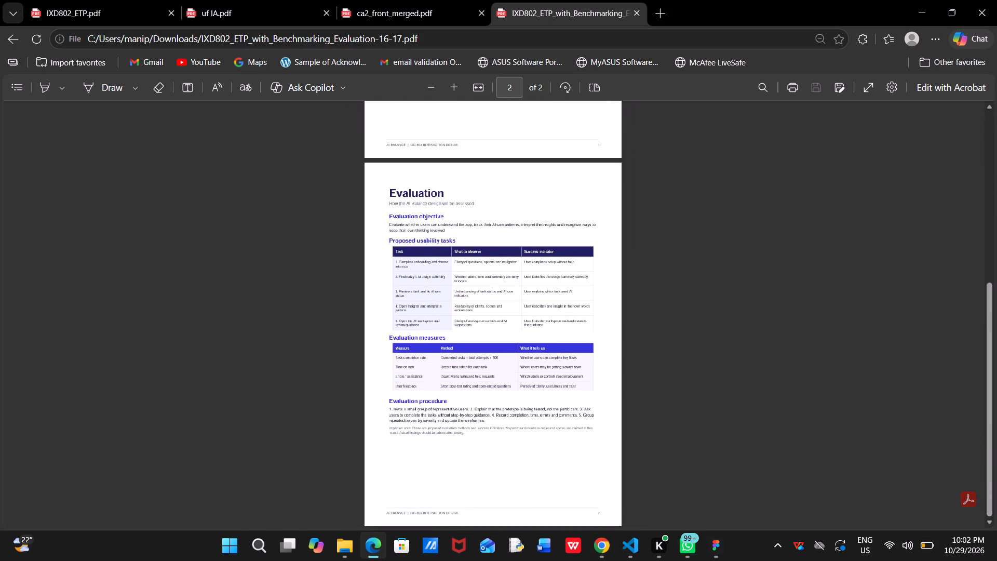
pyautogui.click(469, 368)
pyautogui.press('Print')
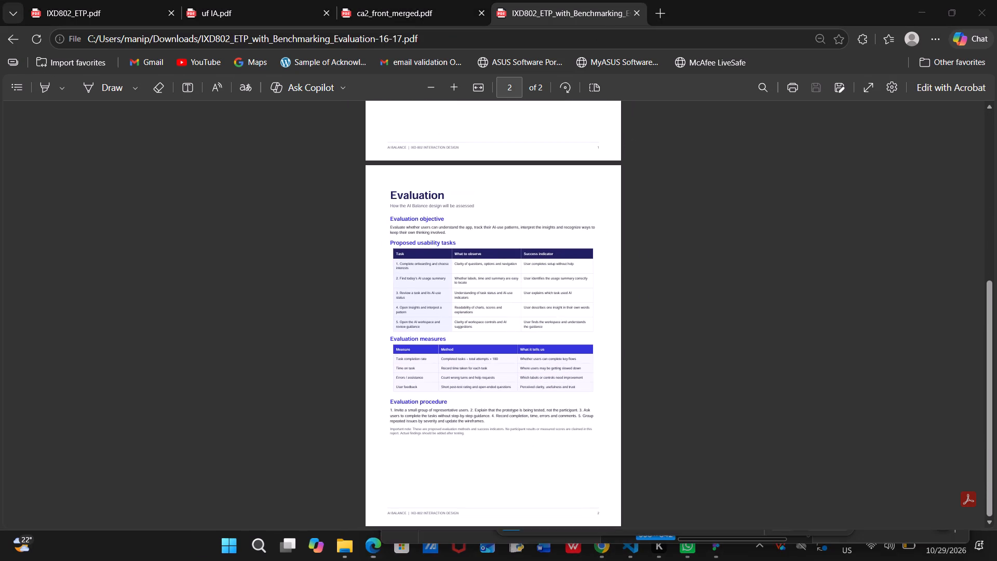
pyautogui.moveTo(382, 201); pyautogui.dragTo(523, 288)
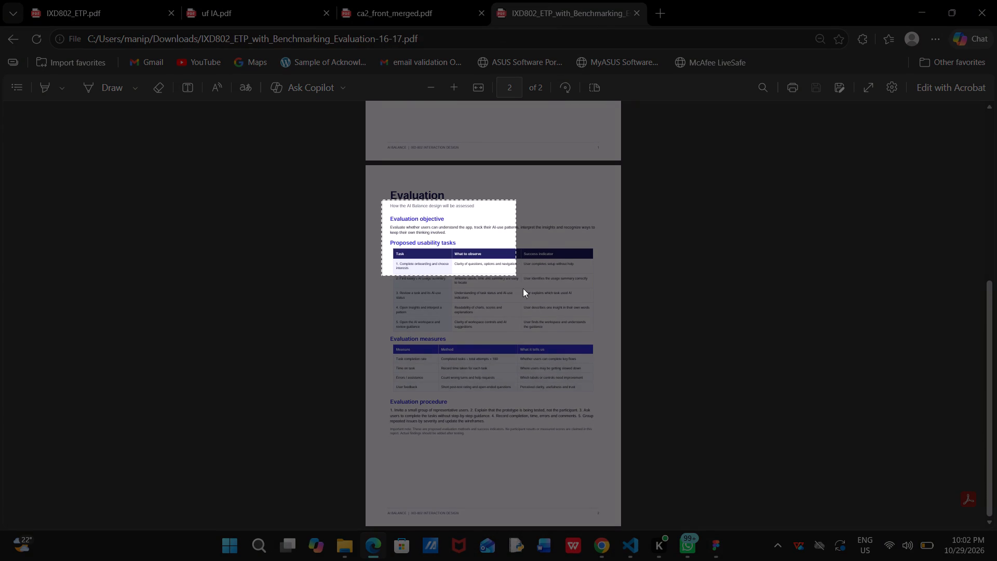
pyautogui.moveTo(523, 288); pyautogui.dragTo(609, 452)
pyautogui.hotkey('ctrl', 'c')
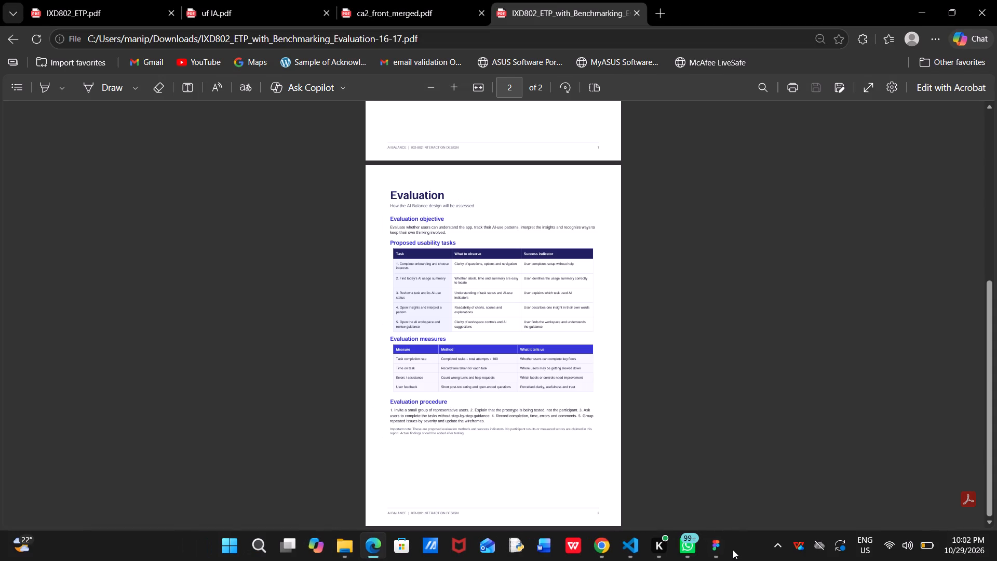
# Paste the captured Evaluation content into the A4 frame on Figma's evaluation page and shift it up towards the frame's left side.
pyautogui.click(715, 548)
pyautogui.keyDown('ctrl'); pyautogui.click(664, 348); pyautogui.keyUp('ctrl')
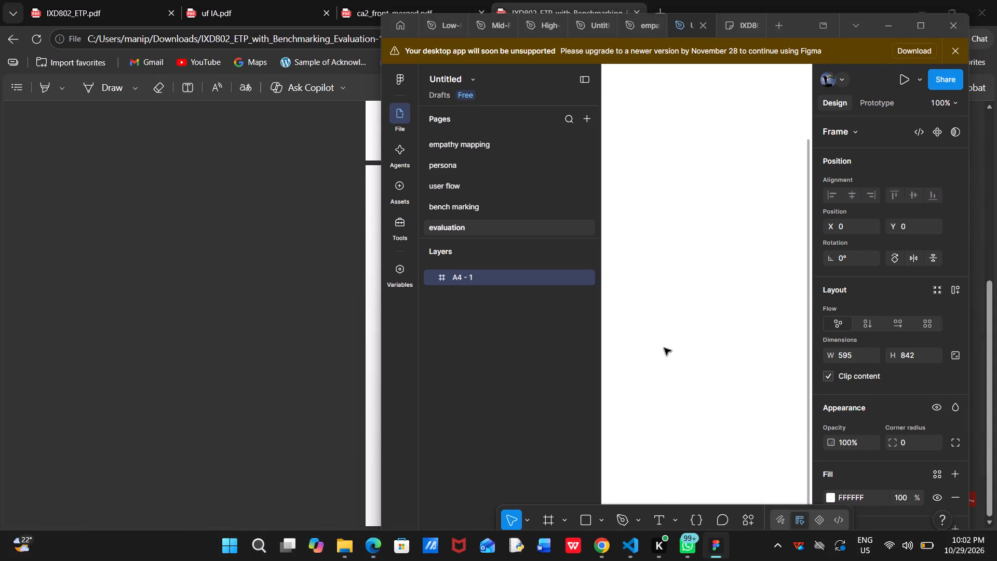
pyautogui.hotkey('ctrl', 'v')
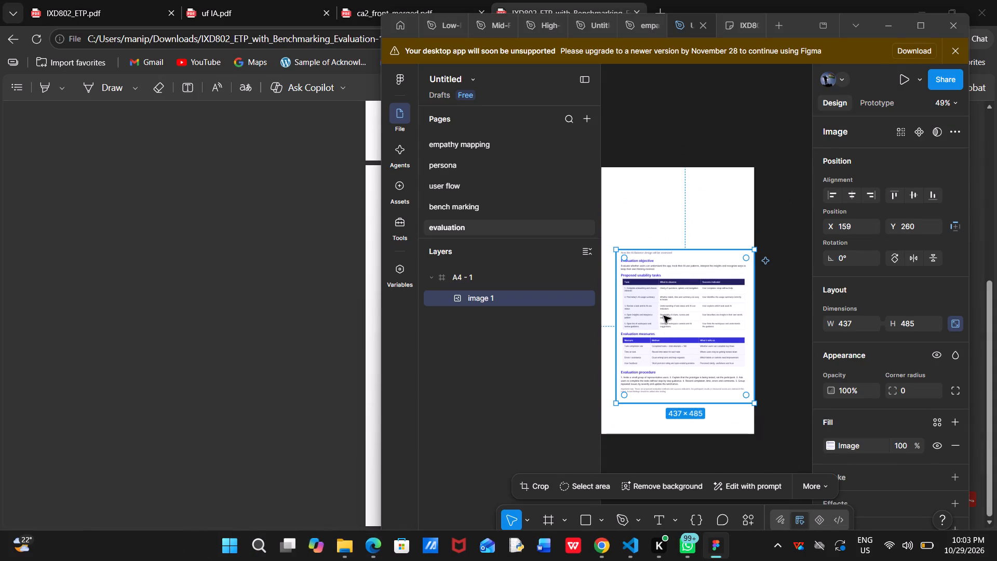
pyautogui.moveTo(664, 315); pyautogui.dragTo(651, 308)
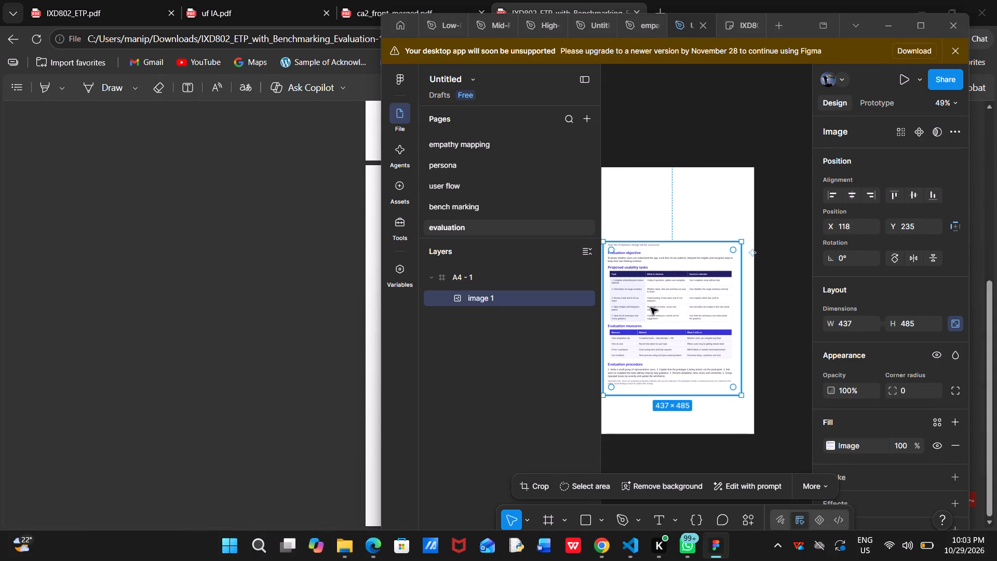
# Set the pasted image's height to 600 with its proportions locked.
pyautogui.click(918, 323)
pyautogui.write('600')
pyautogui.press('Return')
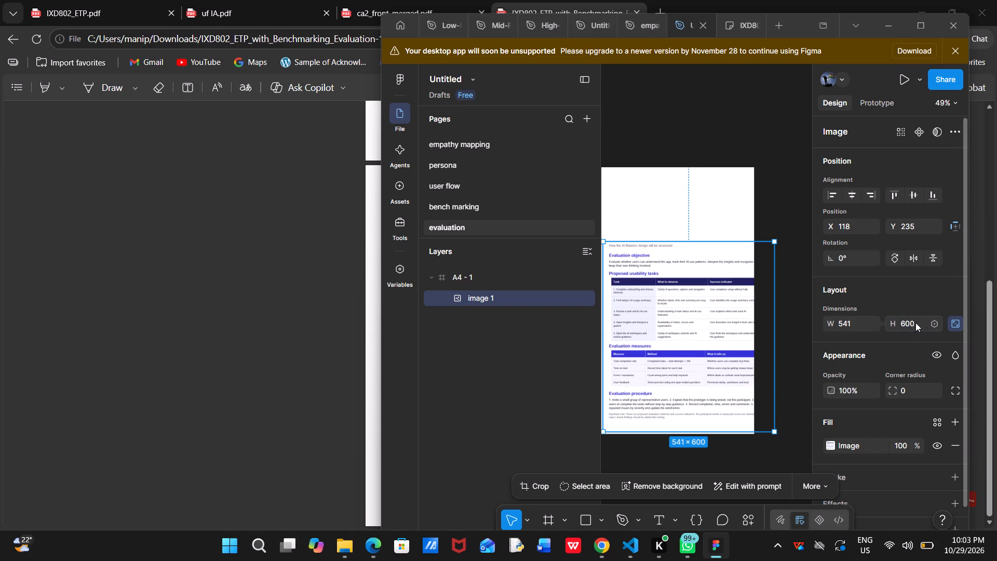
# Set the pasted Evaluation image's height to 550 with its proportions locked.
pyautogui.click(915, 322)
pyautogui.write('550')
pyautogui.press('Return')
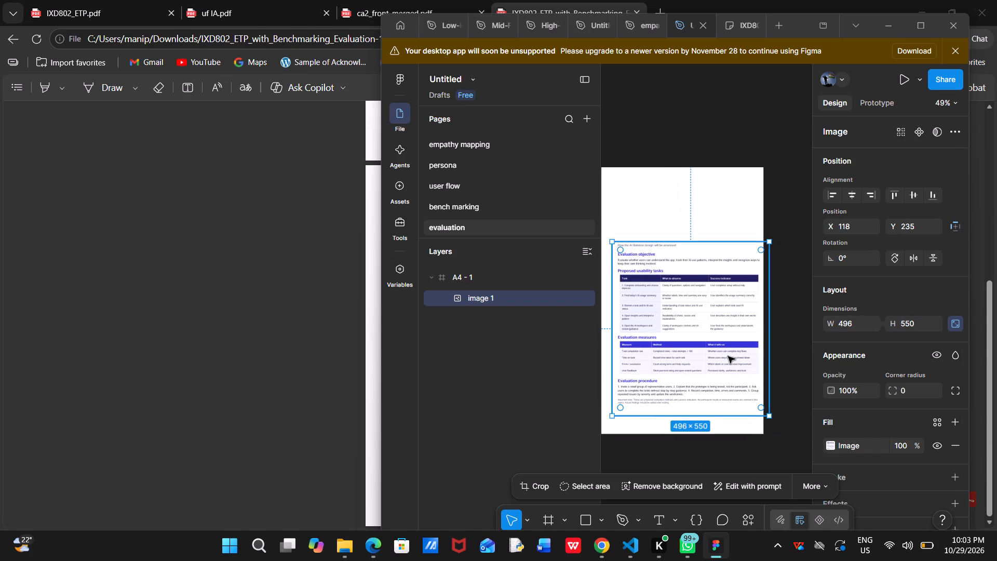
# Move the Evaluation image up and left within the A4 frame, centring it roughly horizontally and leaving space above for a title.
pyautogui.moveTo(723, 356); pyautogui.dragTo(712, 352)
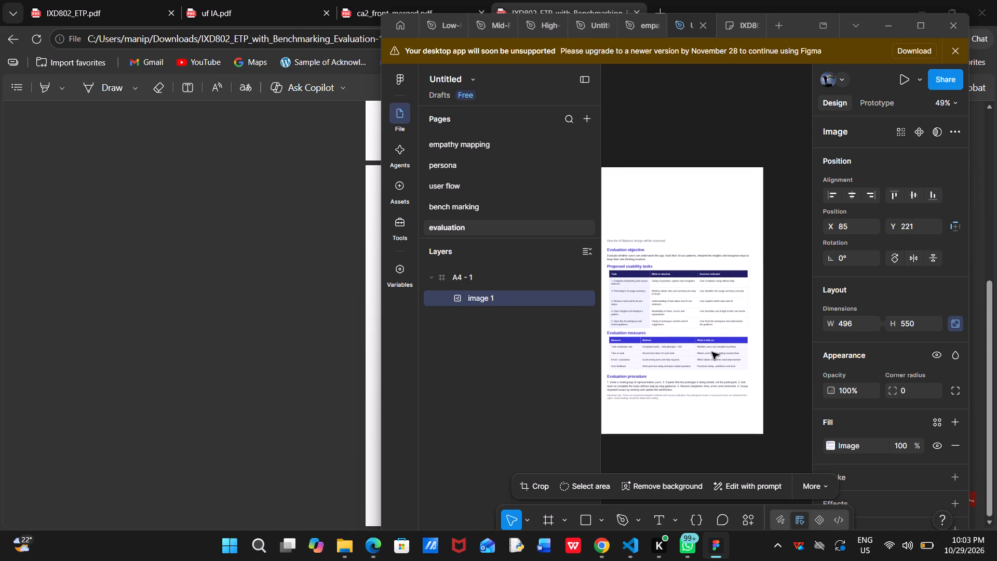
pyautogui.moveTo(712, 352); pyautogui.dragTo(712, 352)
pyautogui.moveTo(712, 352); pyautogui.dragTo(713, 353)
pyautogui.hscroll(1, 713, 353)
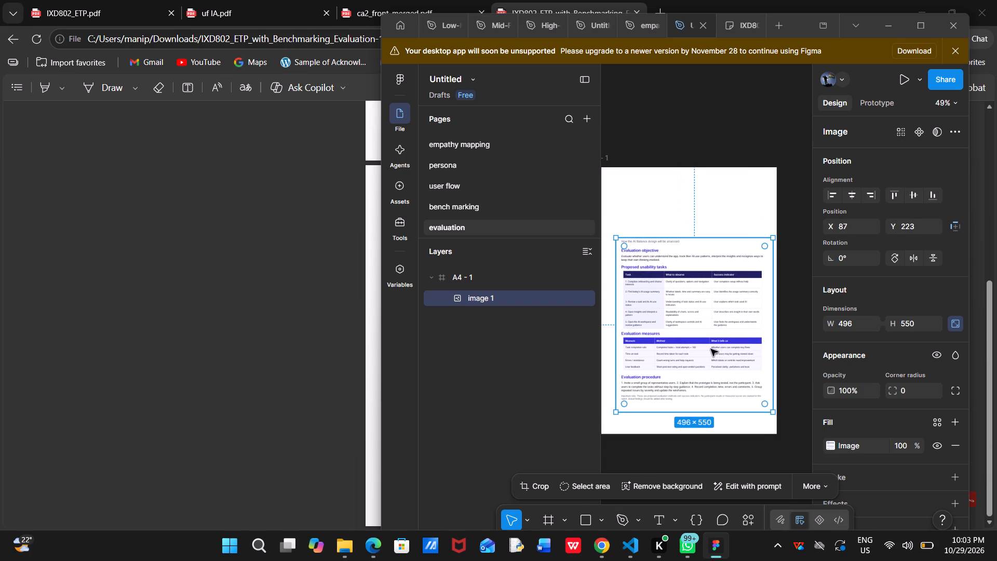
pyautogui.moveTo(678, 333); pyautogui.dragTo(675, 324)
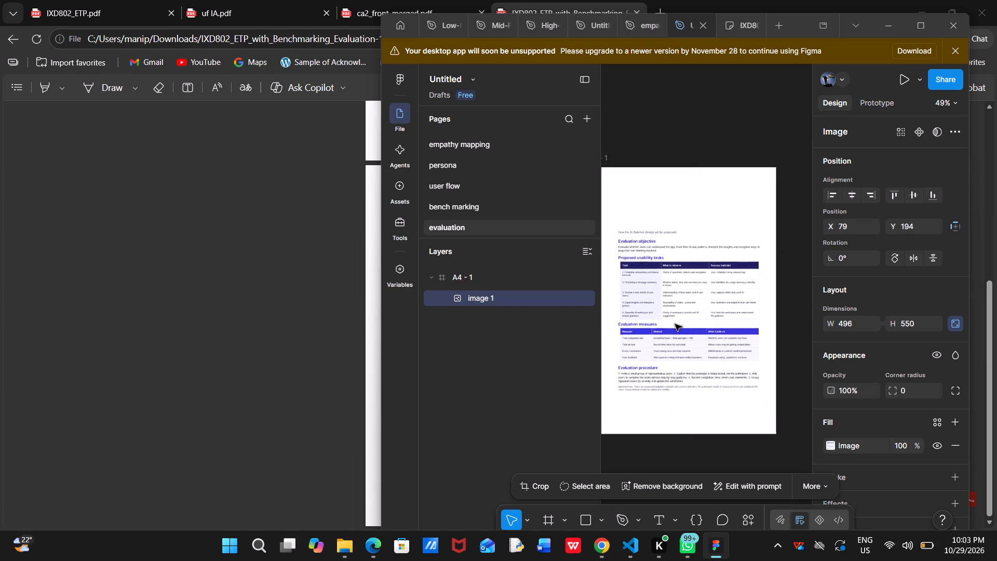
pyautogui.moveTo(675, 324); pyautogui.dragTo(675, 323)
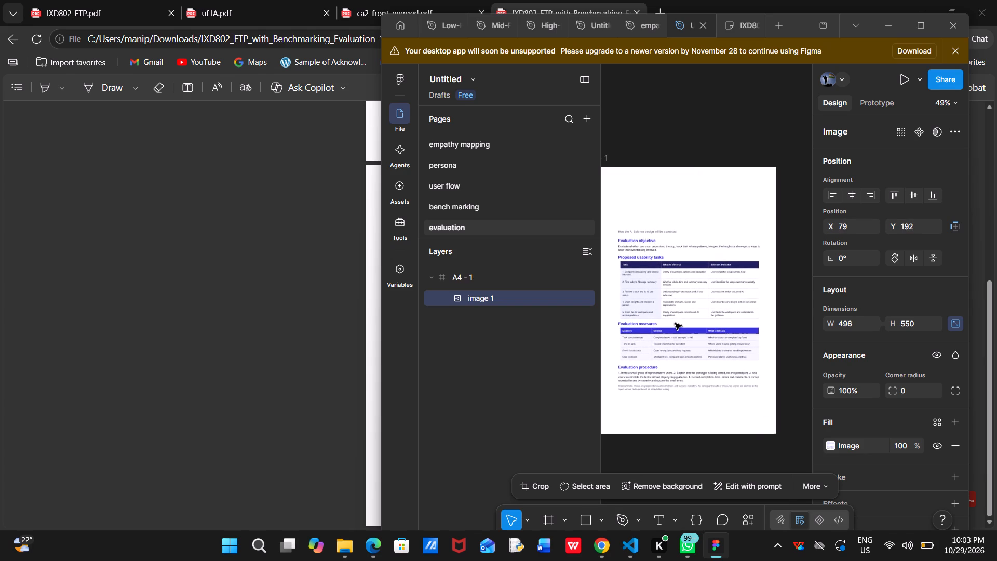
pyautogui.moveTo(675, 323); pyautogui.dragTo(673, 320)
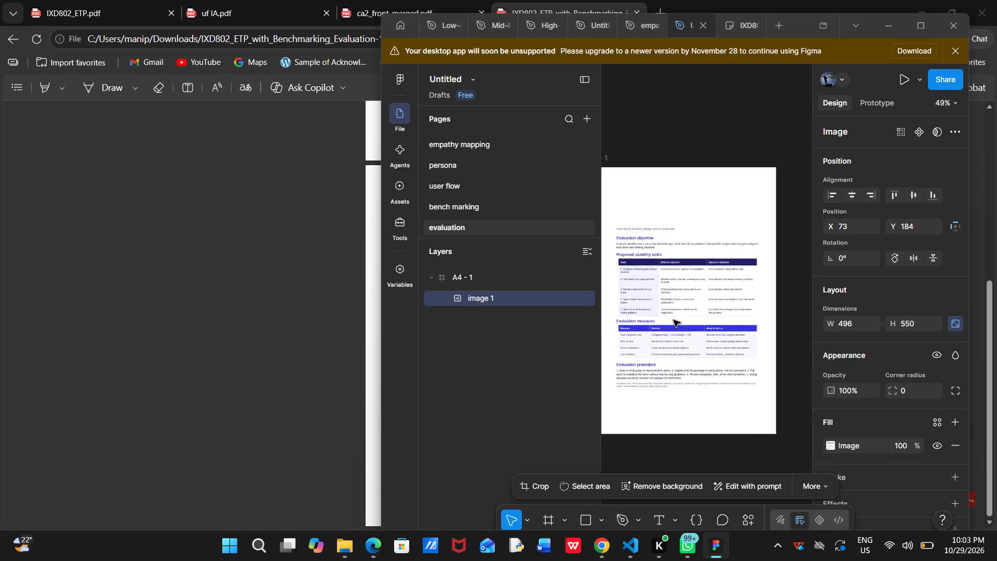
pyautogui.moveTo(673, 320); pyautogui.dragTo(672, 308)
# Add the title text "Evaluation" inside the A4 frame above the image, at about X 234, Y 80.
pyautogui.click(662, 192)
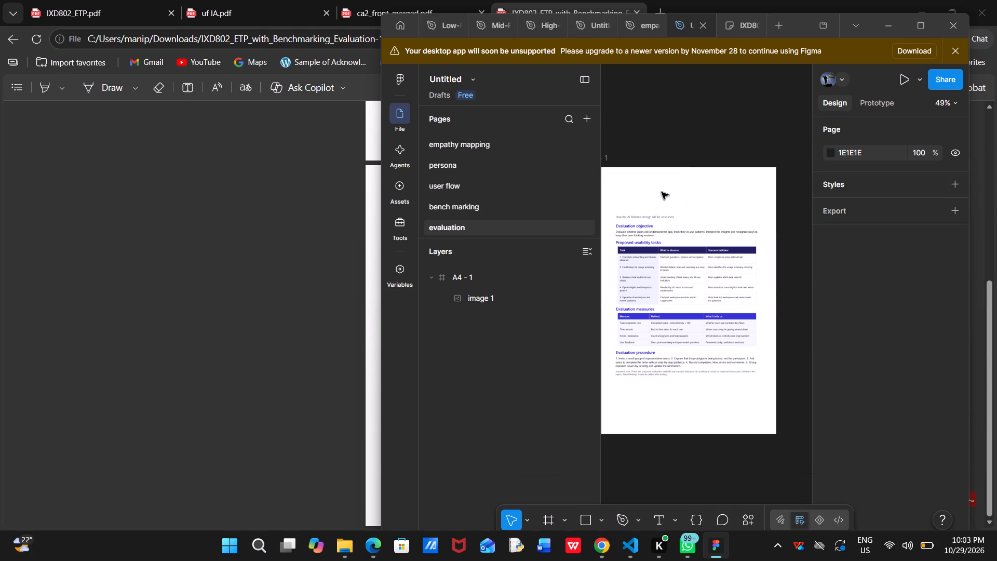
pyautogui.press('t')
pyautogui.doubleClick(662, 192)
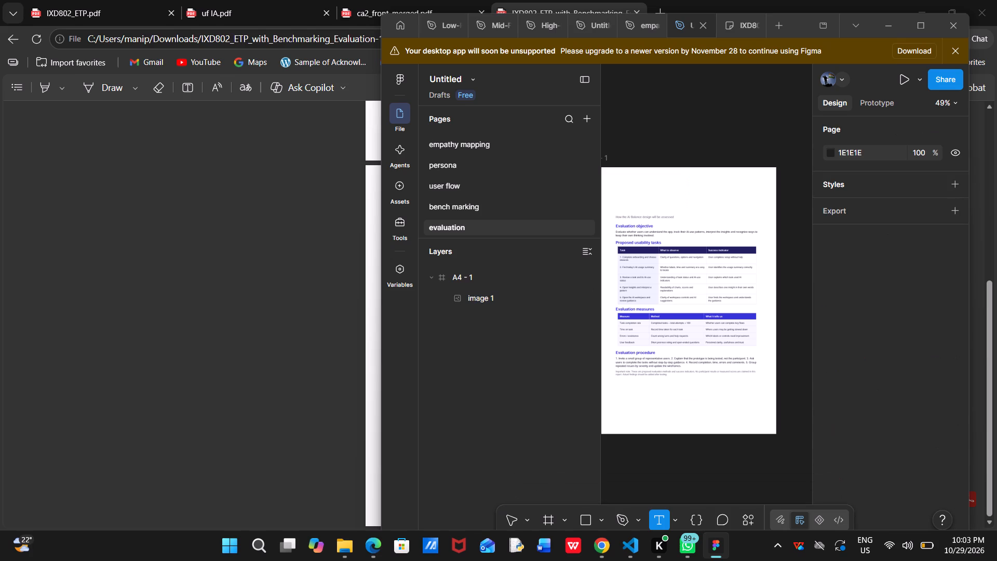
pyautogui.press('t')
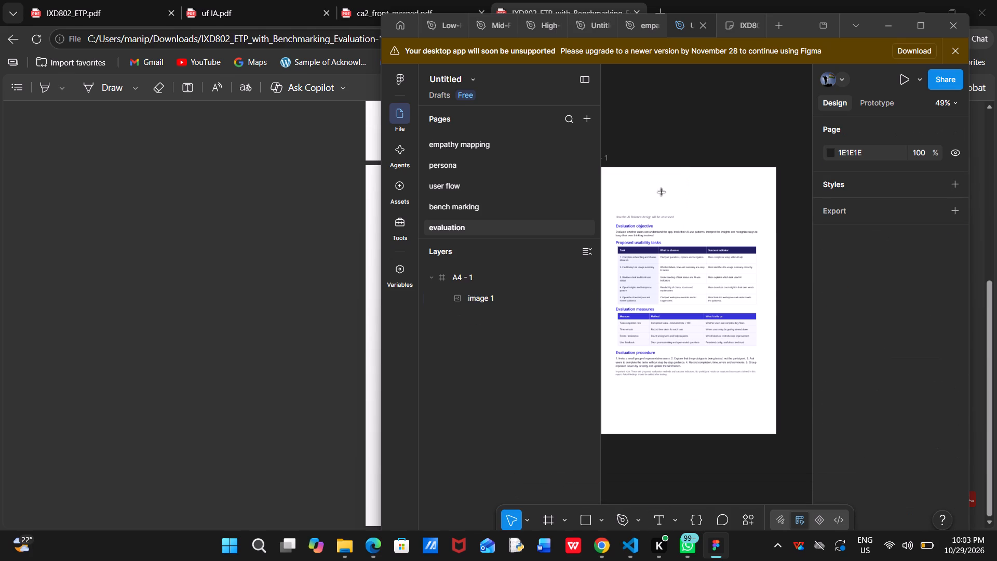
pyautogui.click(662, 192)
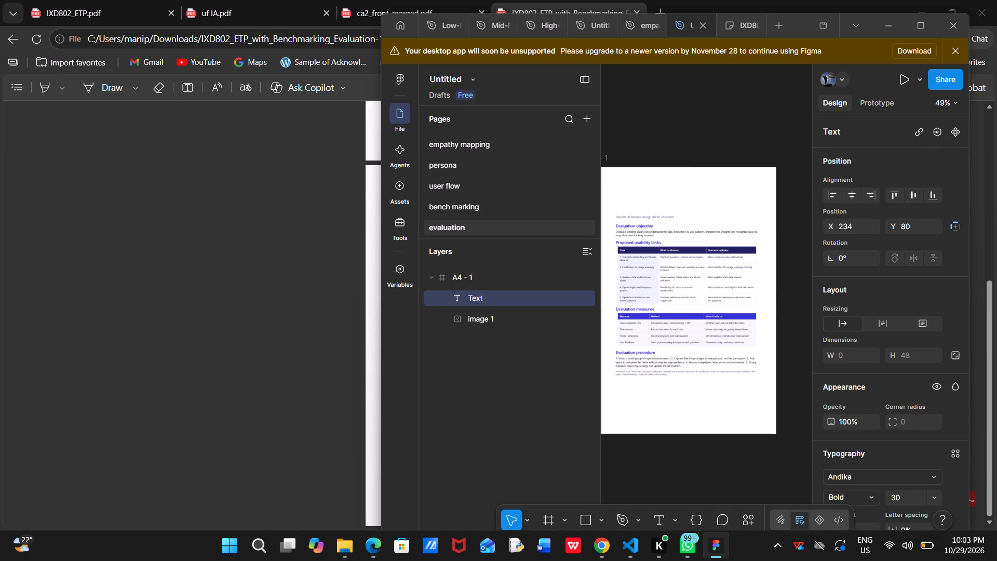
pyautogui.write('Eval')
pyautogui.write('uation')
pyautogui.press('Return')
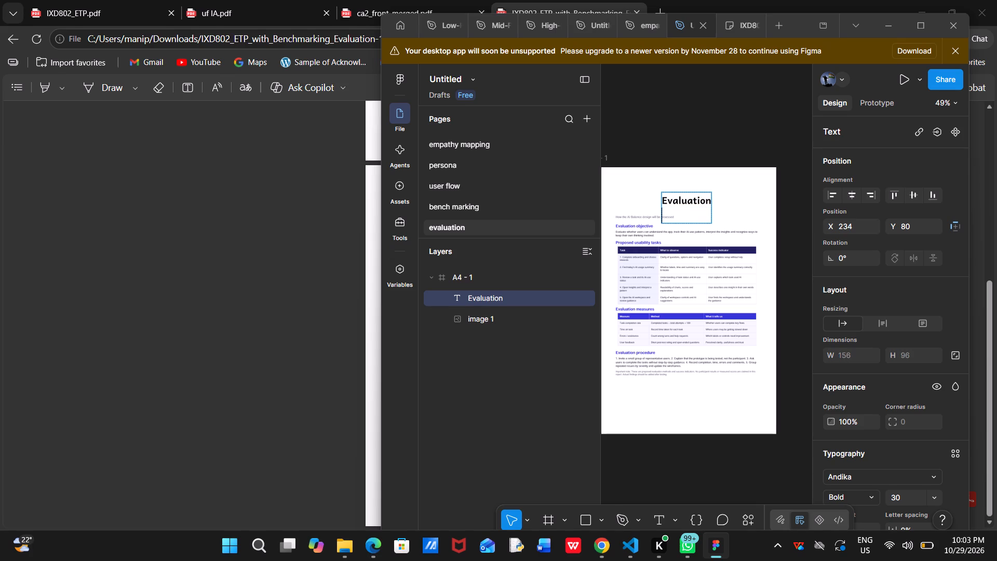
pyautogui.press('BackSpace')
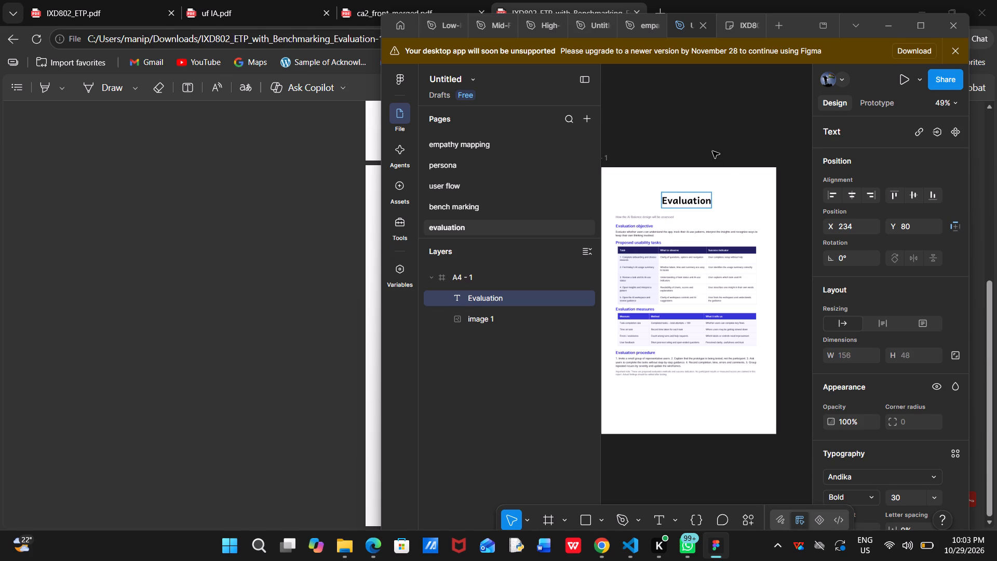
pyautogui.click(712, 151)
pyautogui.click(792, 191)
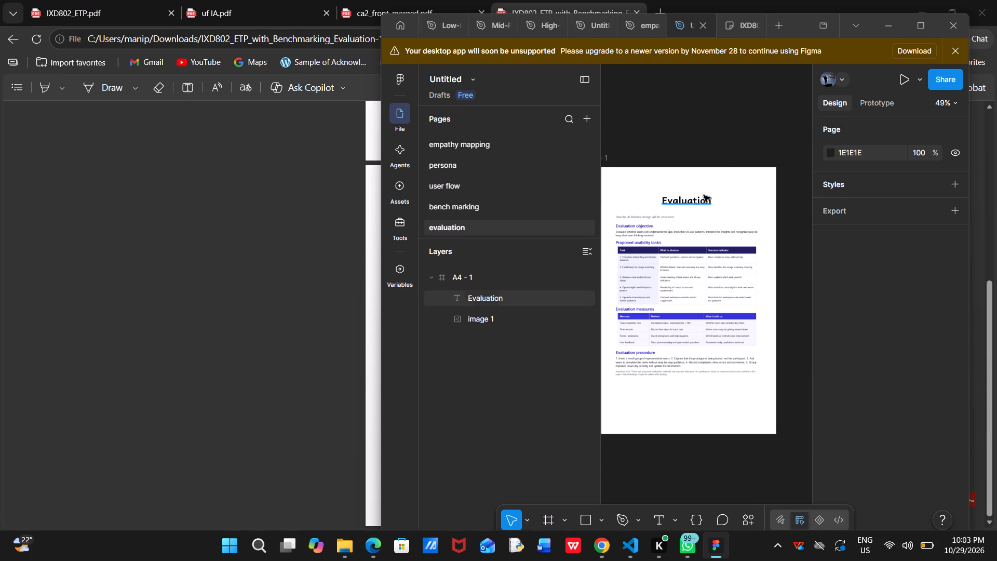
# Move the Evaluation title left so it lines up with the image's left edge, just above the subtitle line.
pyautogui.moveTo(692, 202); pyautogui.dragTo(640, 201)
pyautogui.click(698, 123)
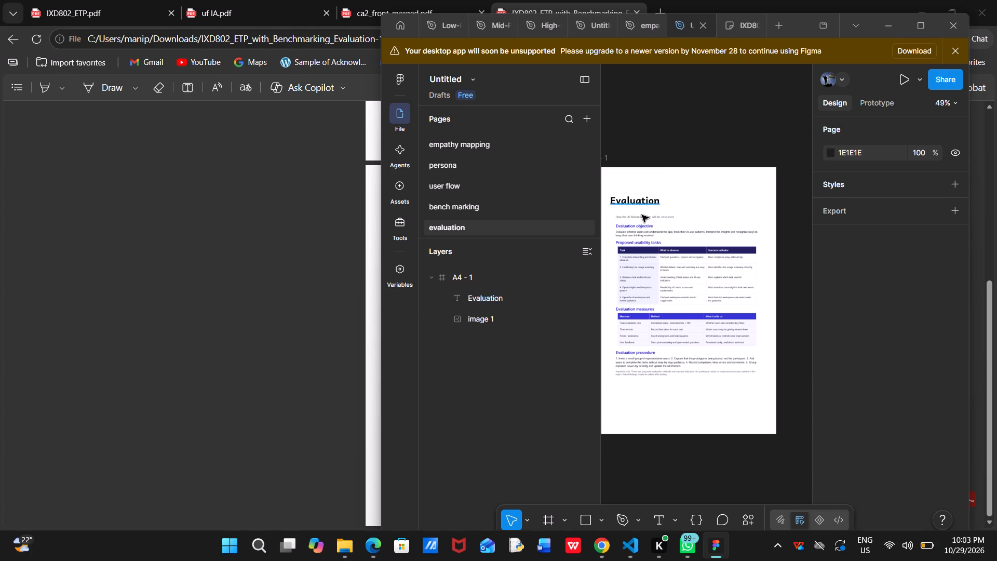
# Look back over the source PDF and examine the export settings of the group on Figma's user flow page.
pyautogui.click(338, 291)
pyautogui.scroll(1, 414, 294)
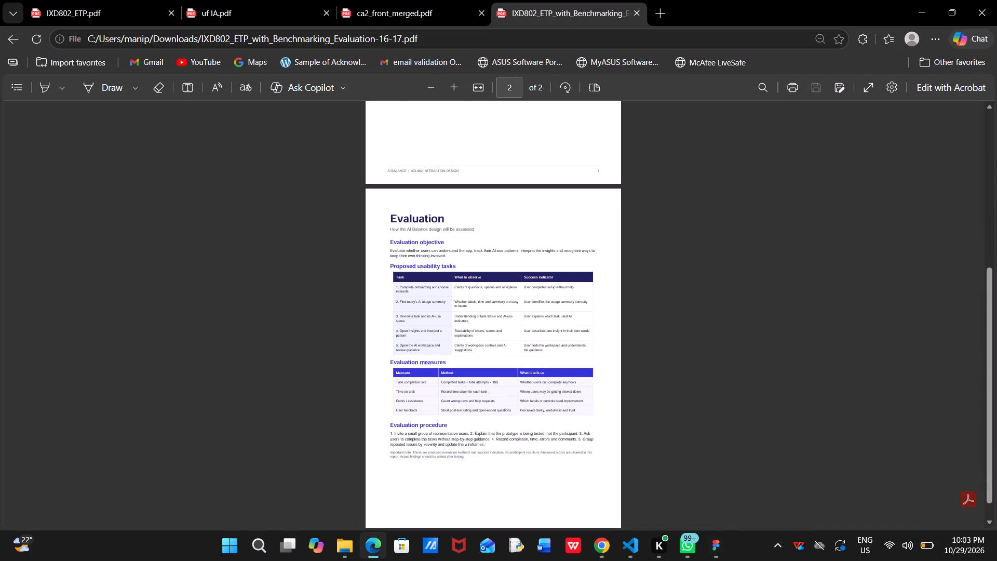
pyautogui.scroll(5, 414, 294)
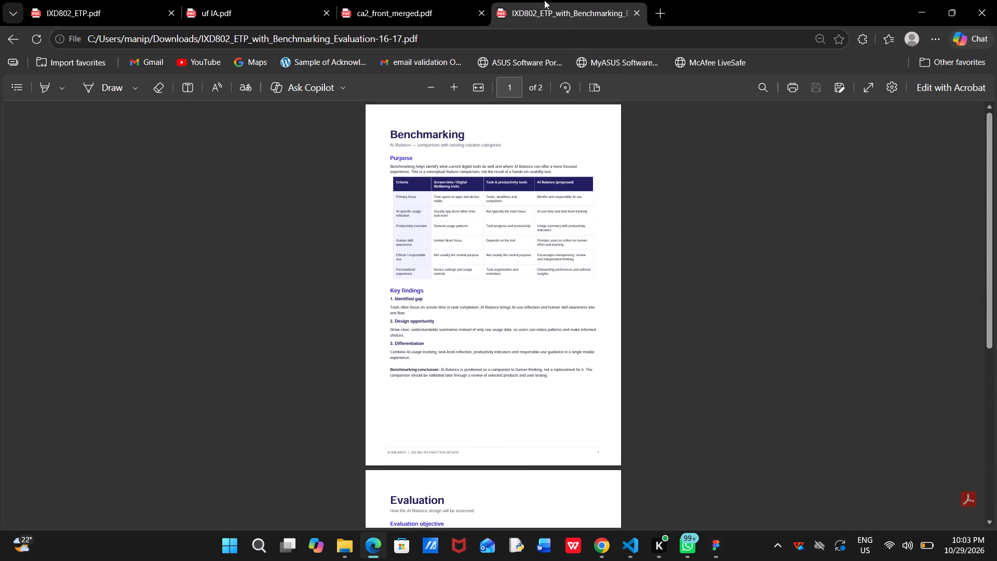
pyautogui.click(721, 547)
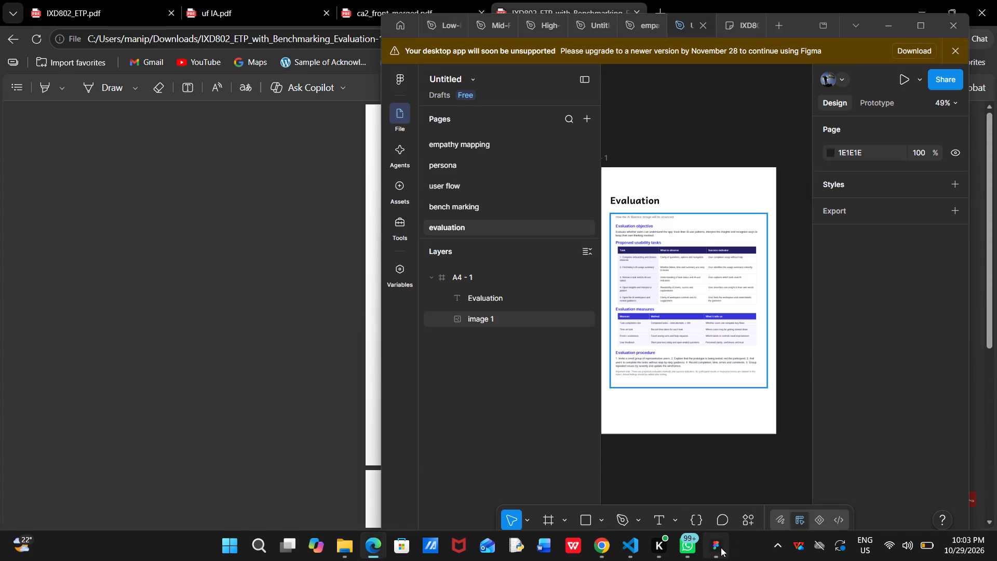
pyautogui.click(479, 184)
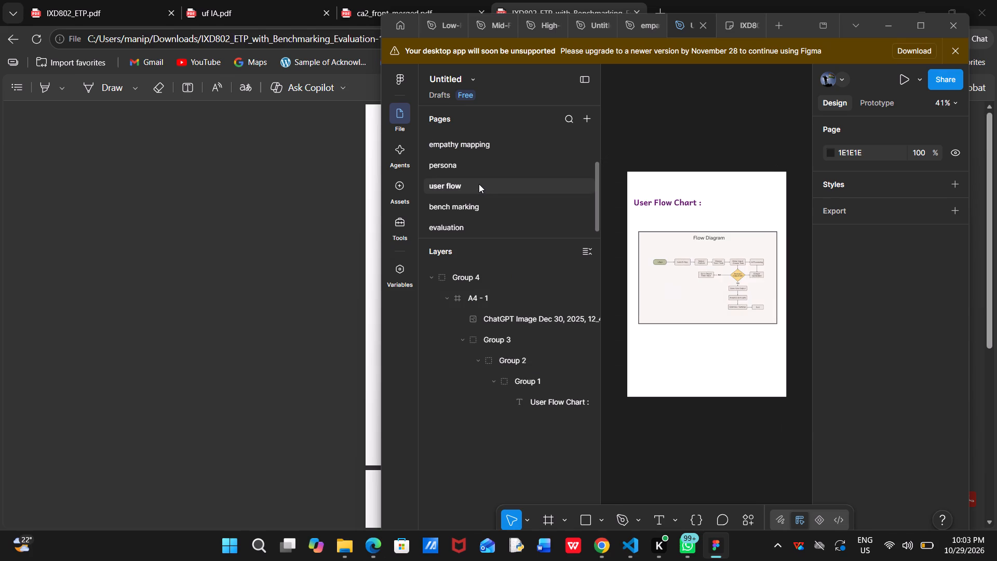
pyautogui.click(709, 389)
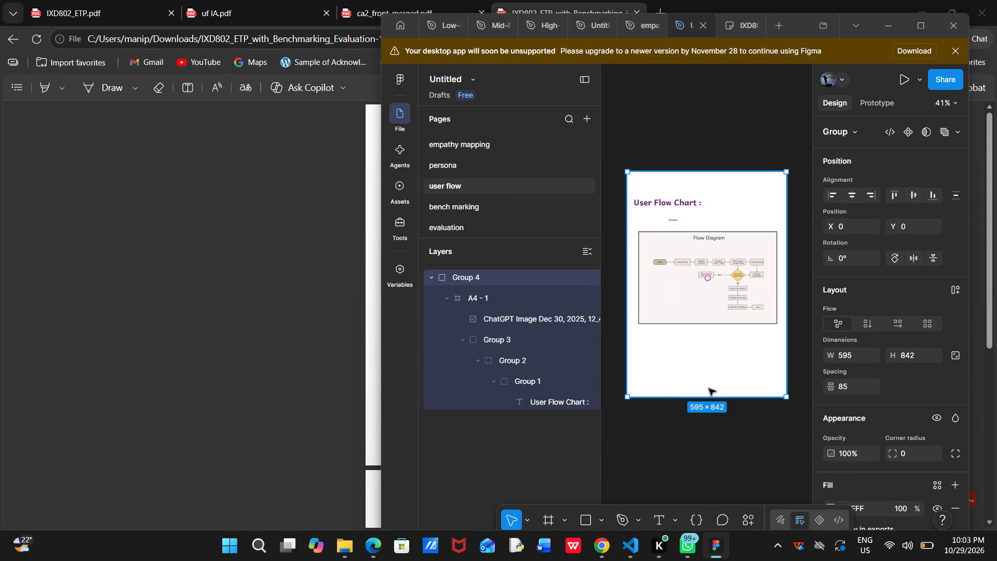
pyautogui.scroll(-5, 913, 436)
pyautogui.scroll(-1, 853, 473)
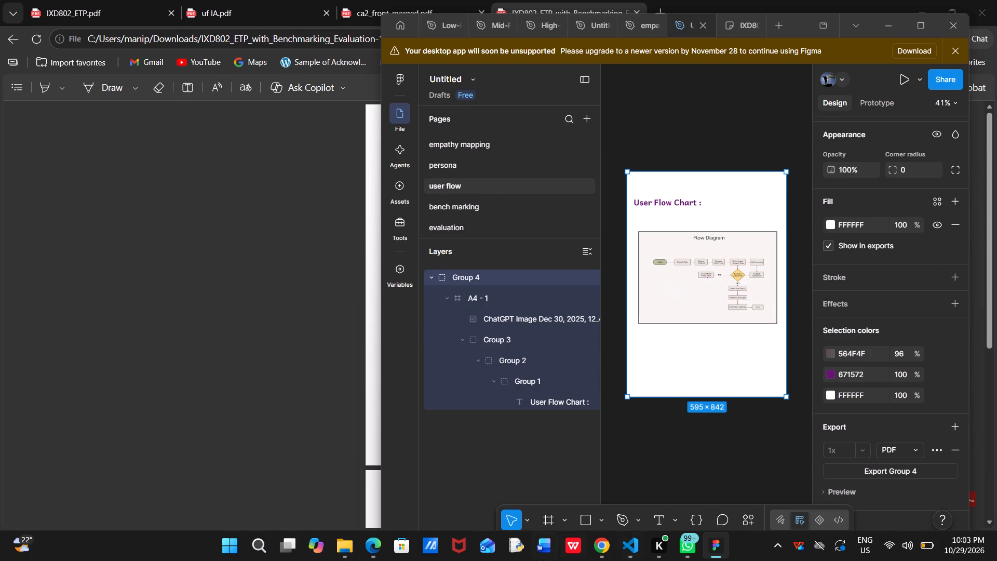
# Switch to File Explorer and create a new folder named CA2 inside the IXD803 folder.
pyautogui.click(350, 560)
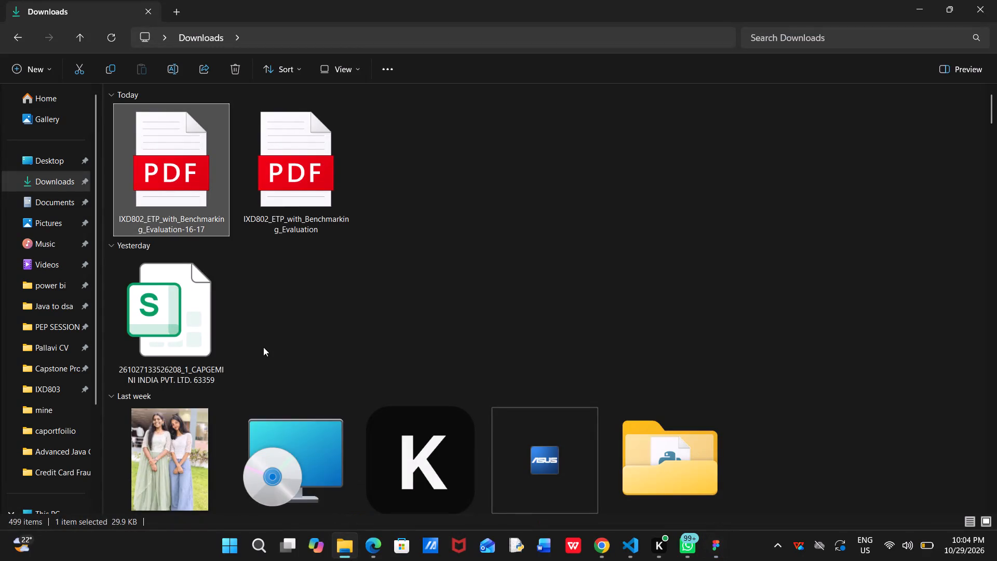
pyautogui.click(57, 382)
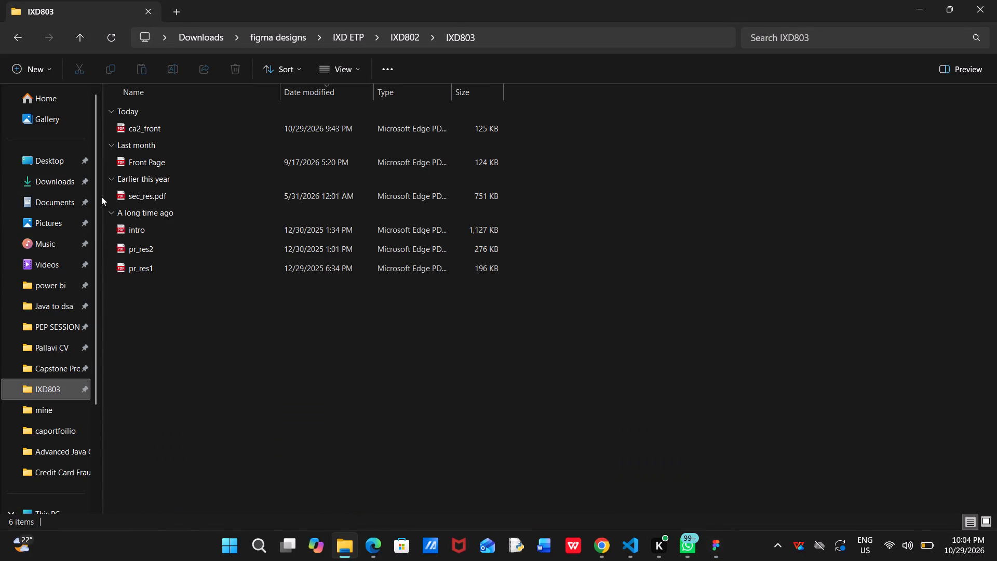
pyautogui.click(398, 35)
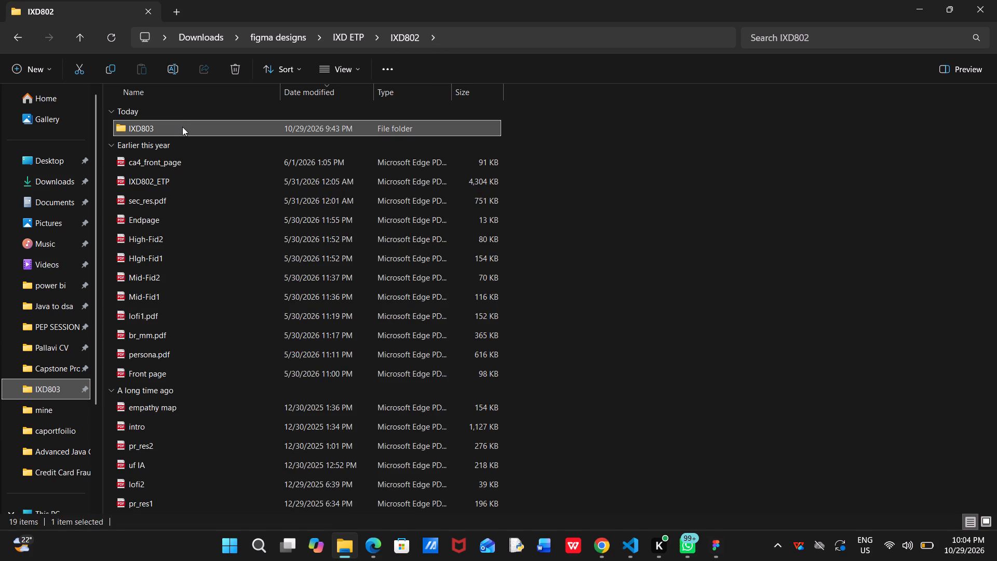
pyautogui.doubleClick(182, 127)
pyautogui.click(260, 345)
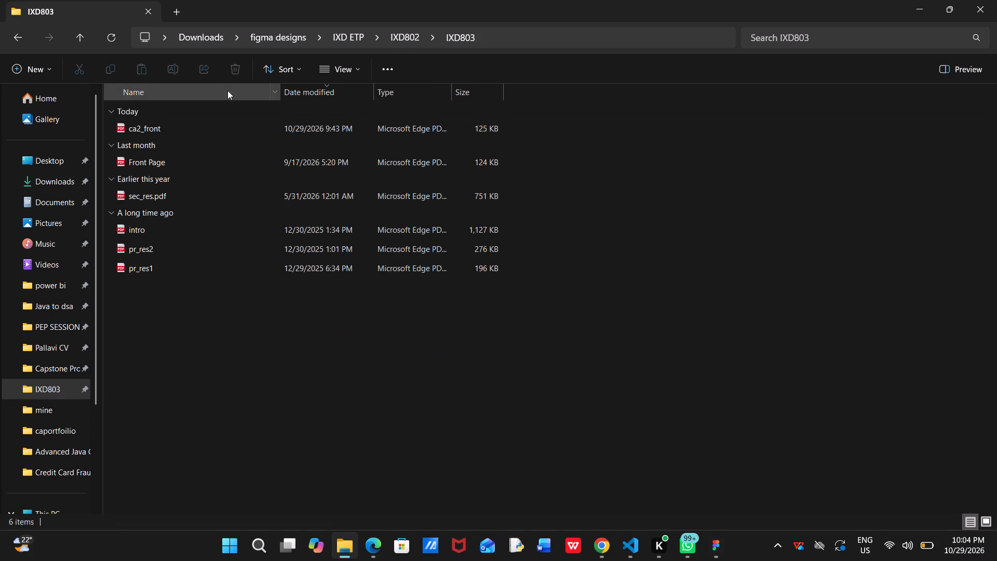
pyautogui.click(35, 66)
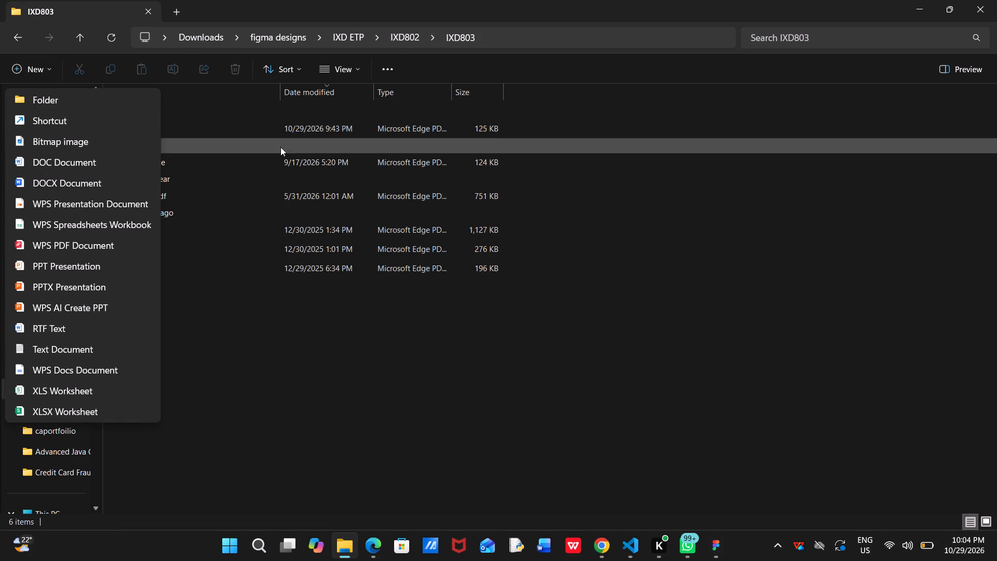
pyautogui.click(104, 102)
pyautogui.write('CA2')
pyautogui.press('Return')
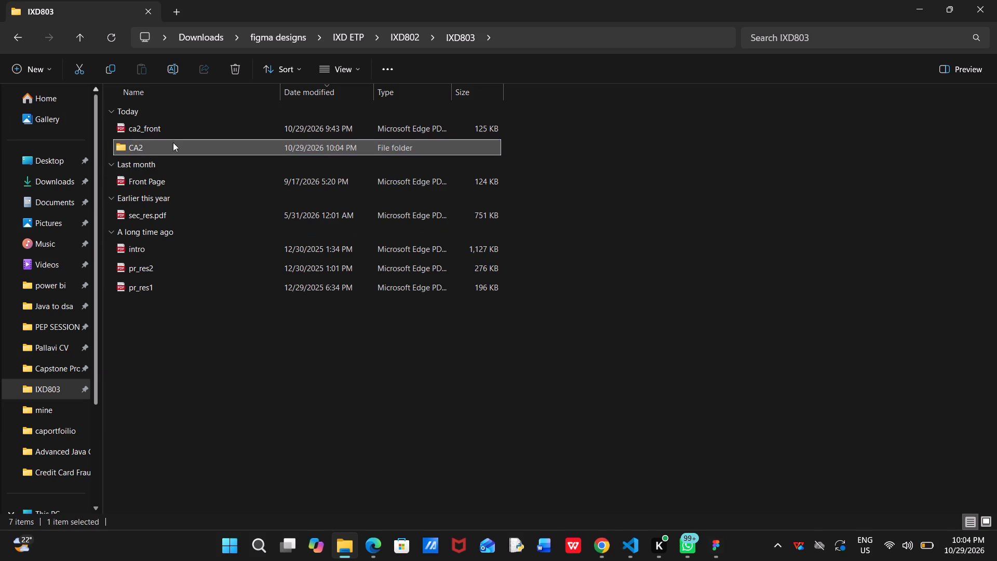
# Copy the ca2_front PDF from the IXD803 folder into the CA2 folder.
pyautogui.click(154, 127)
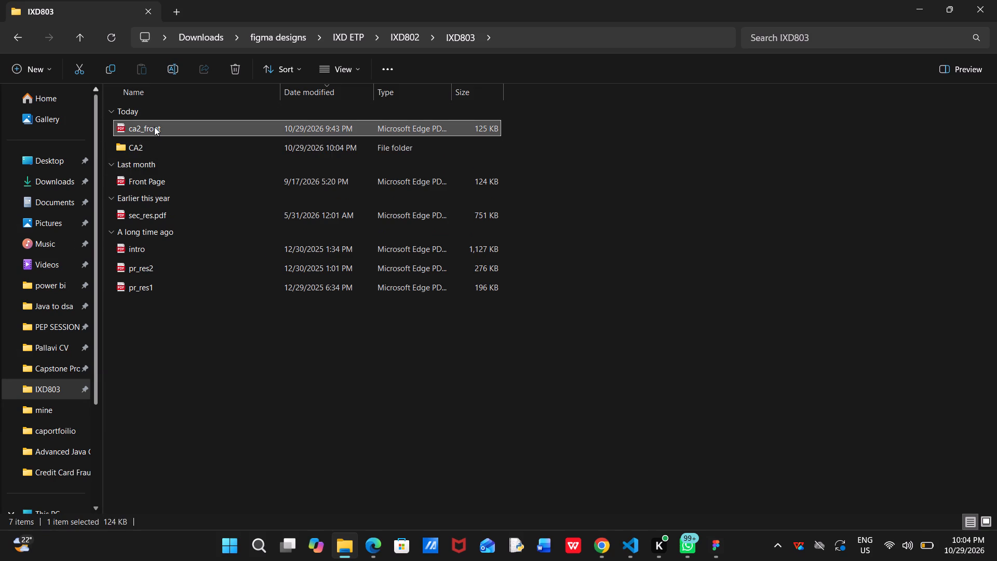
pyautogui.hotkey('ctrl', 'c')
pyautogui.doubleClick(155, 152)
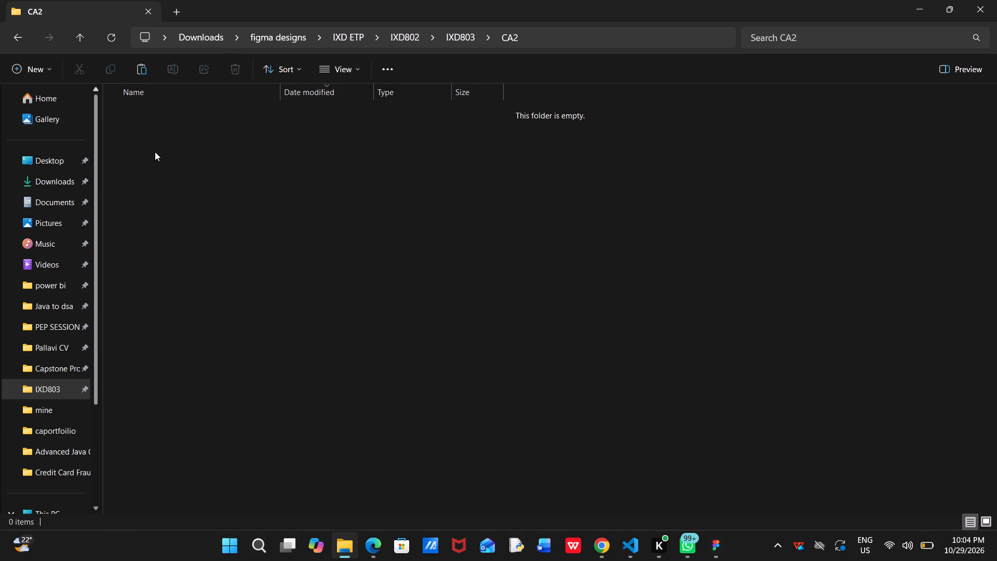
pyautogui.hotkey('ctrl', 'v')
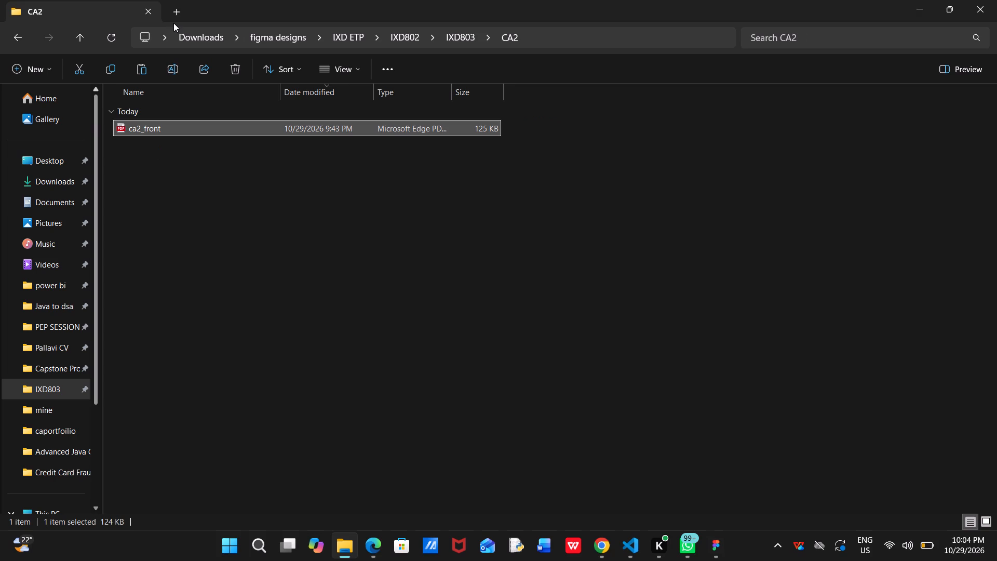
# Copy persona.pdf from the IXD802 folder into the CA2 folder, keeping both folders open.
pyautogui.click(179, 13)
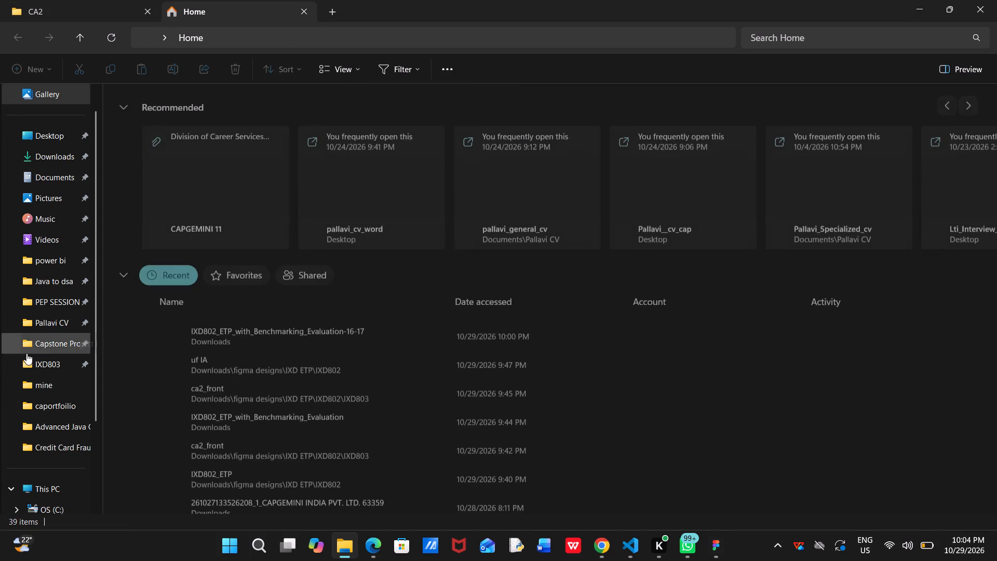
pyautogui.click(36, 364)
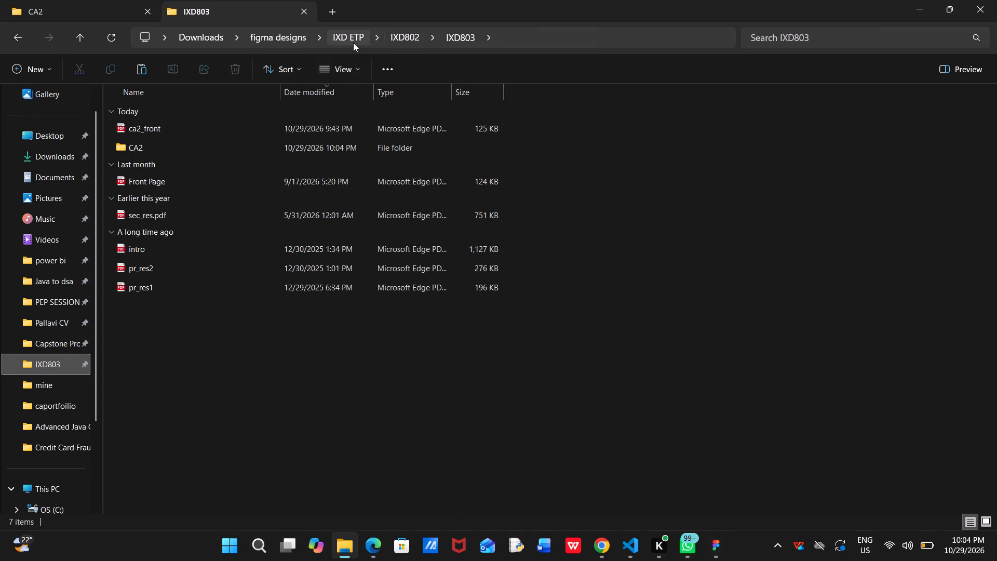
pyautogui.click(403, 44)
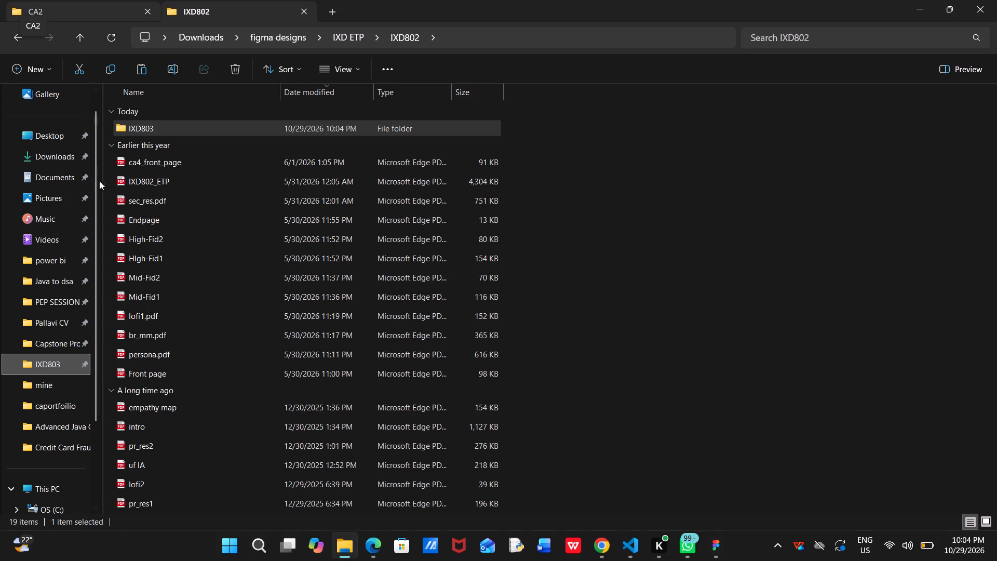
pyautogui.scroll(-1, 165, 418)
pyautogui.click(162, 353)
pyautogui.hotkey('ctrl', 'c')
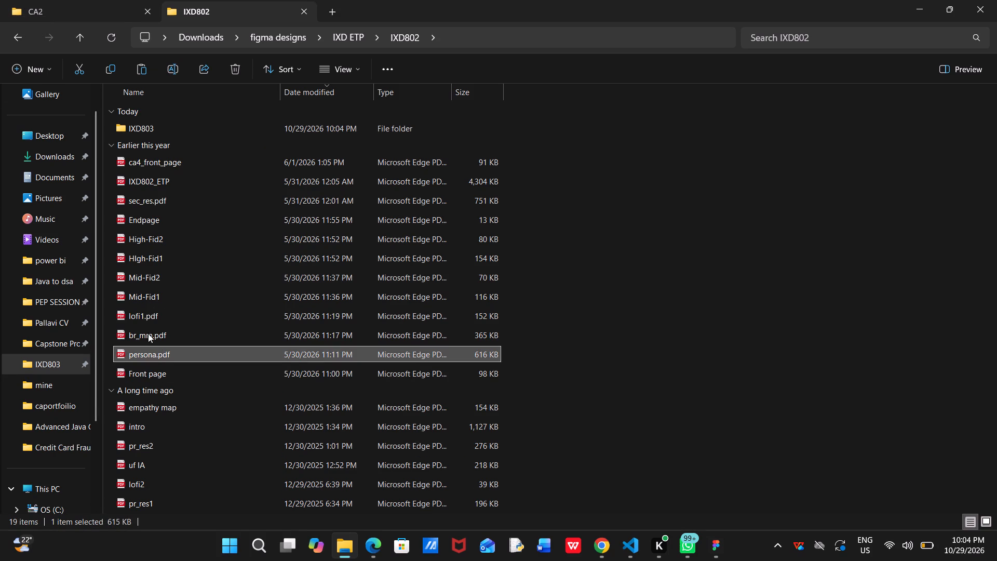
pyautogui.click(121, 11)
pyautogui.hotkey('ctrl', 'v')
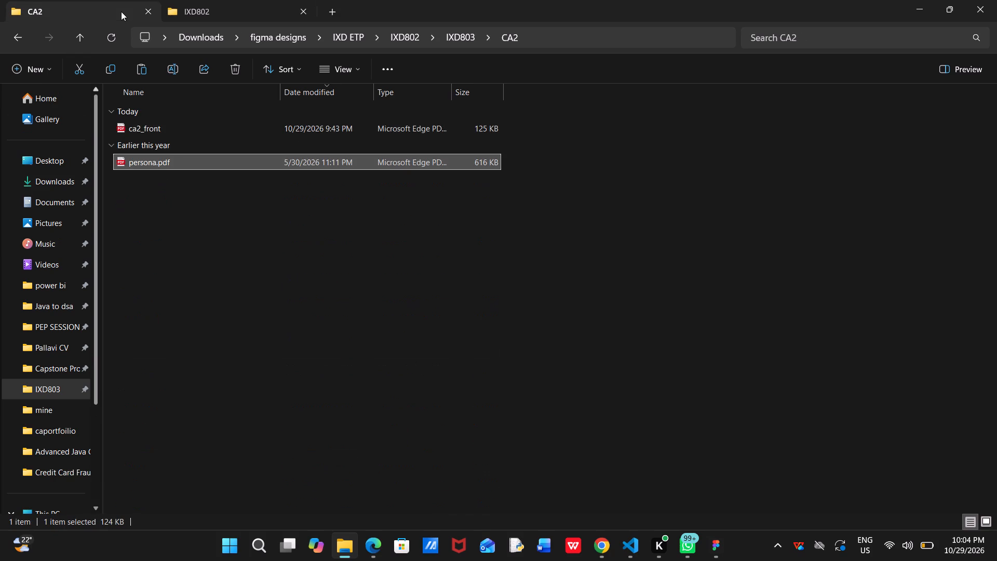
# Copy the empathy map PDF together with persona.pdf from IXD802 into CA2, replacing the persona.pdf already there.
pyautogui.click(262, 1)
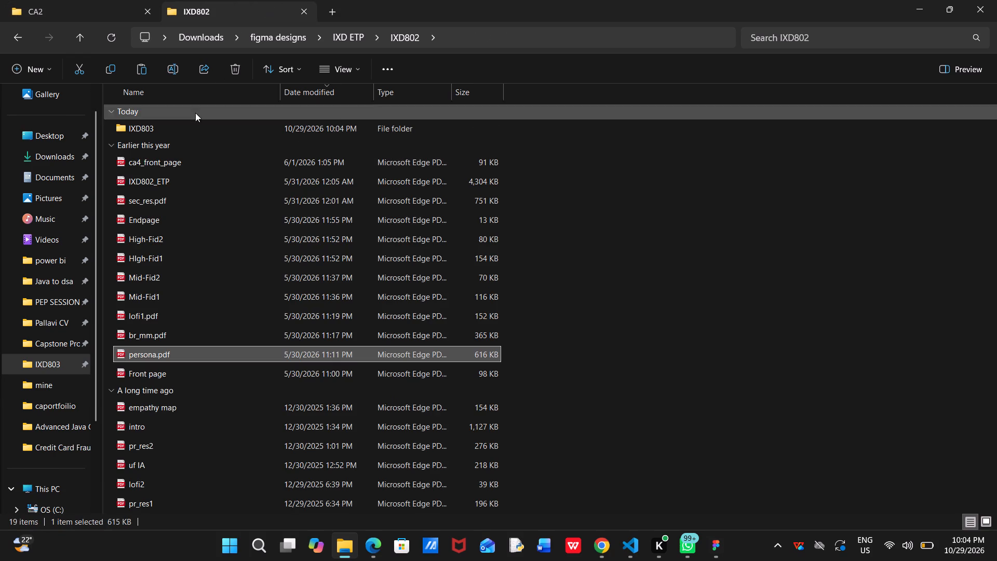
pyautogui.keyDown('ctrl'); pyautogui.click(153, 404); pyautogui.keyUp('ctrl')
pyautogui.hotkey('ctrl', 'c')
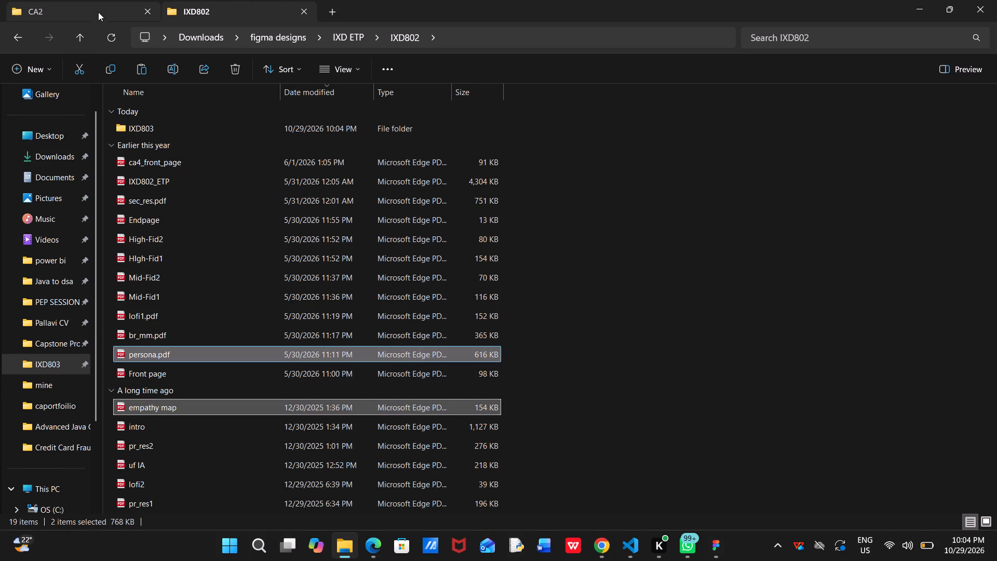
pyautogui.click(93, 5)
pyautogui.hotkey('ctrl', 'v')
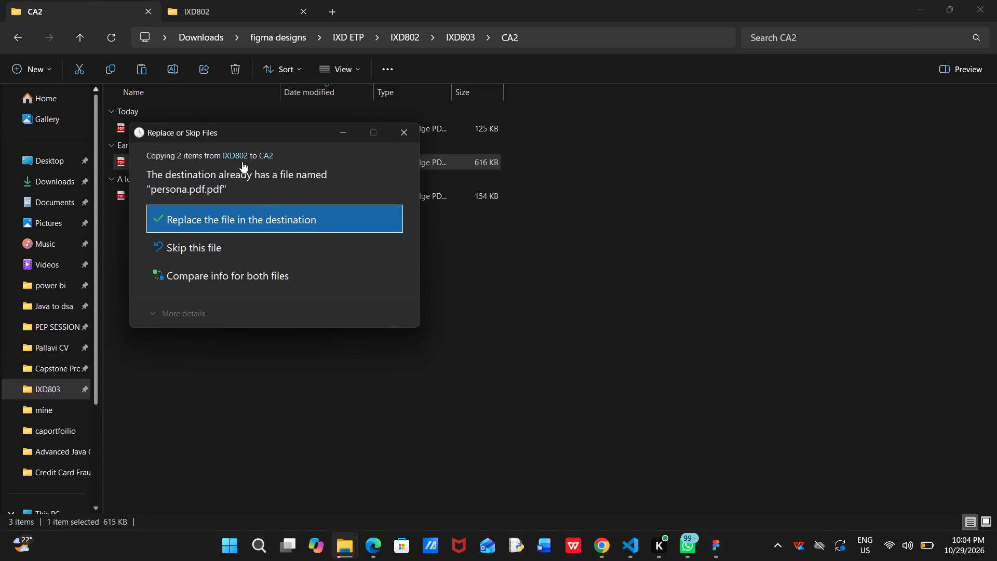
pyautogui.click(302, 220)
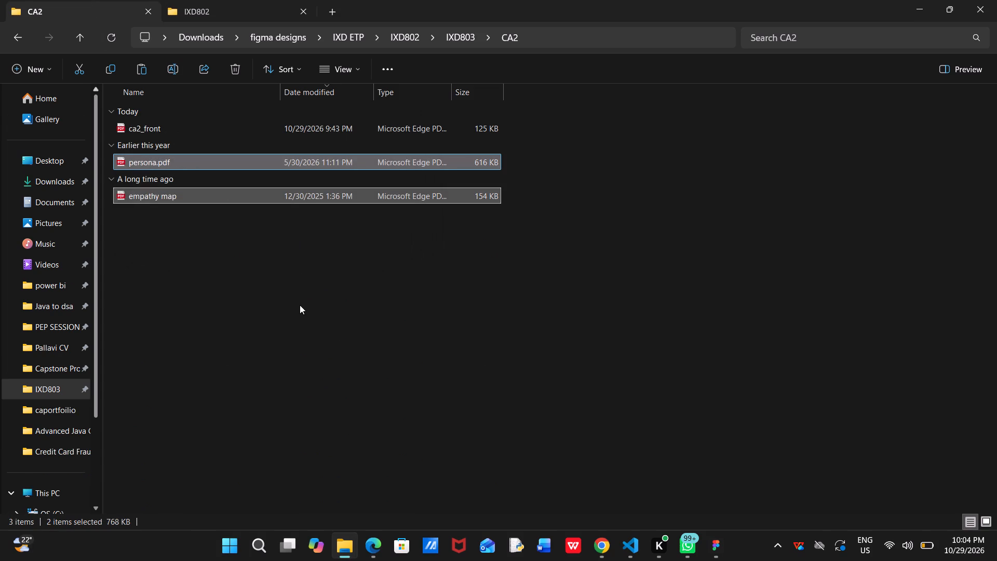
# Copy the recently used IXD802_ETP_with_Benchmarking_Evaluation-16-17 PDF into the CA2 folder.
pyautogui.click(258, 4)
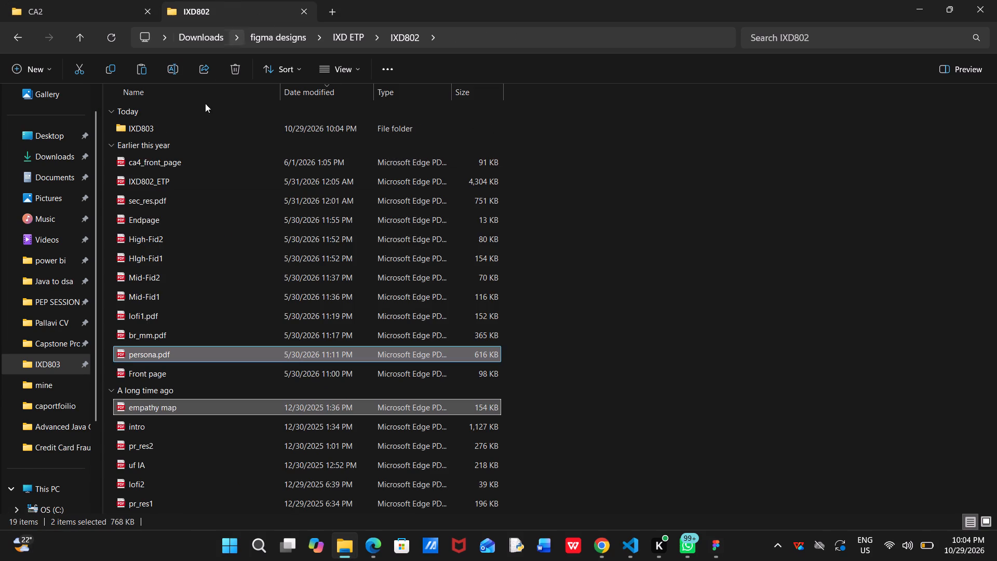
pyautogui.scroll(-1, 183, 439)
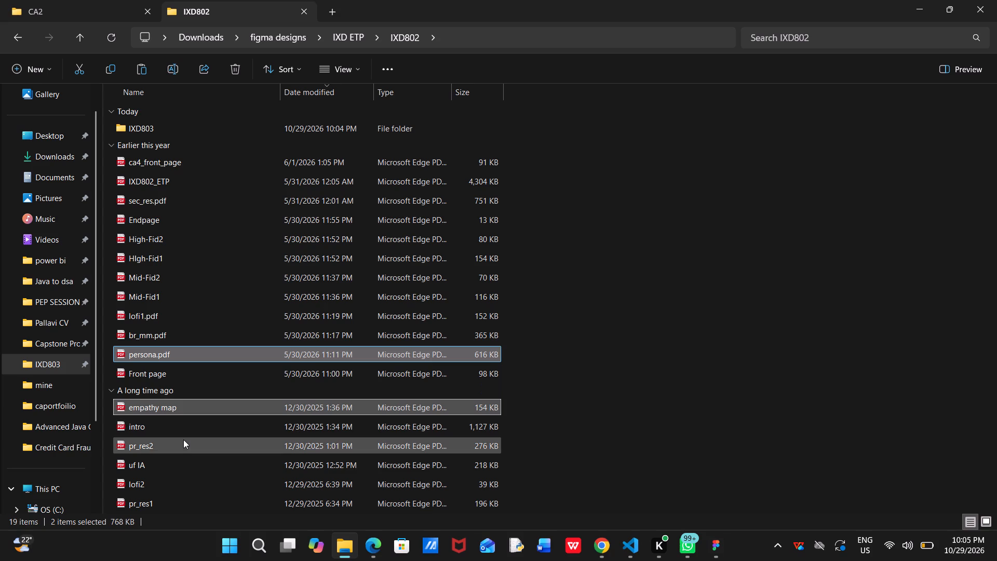
pyautogui.click(336, 12)
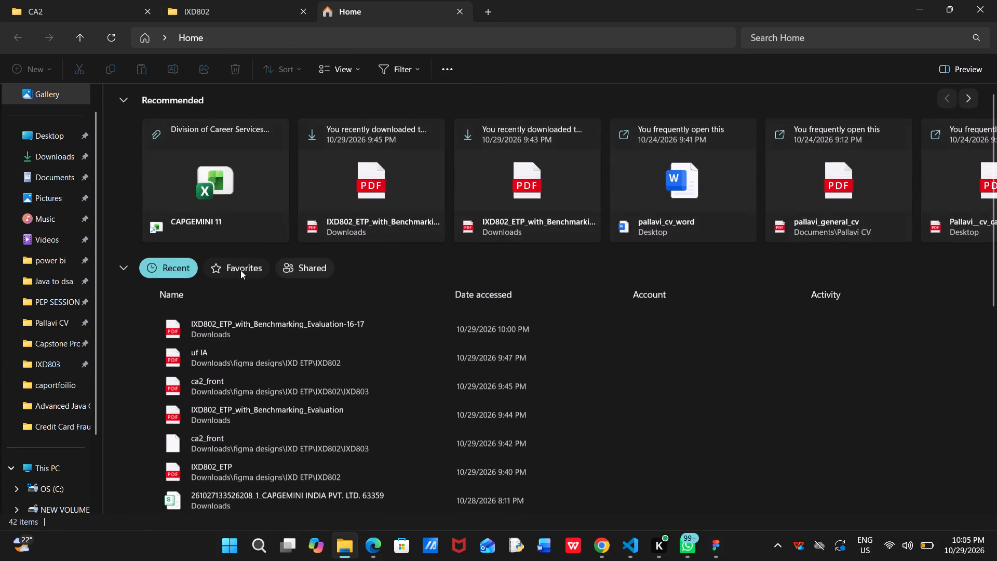
pyautogui.click(266, 329)
pyautogui.hotkey('ctrl', 'c')
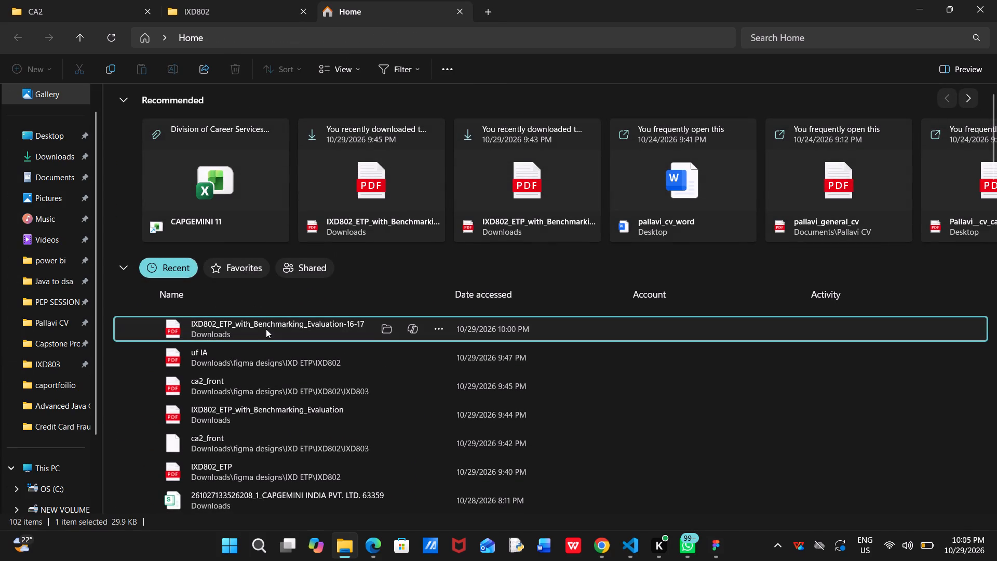
pyautogui.click(80, 3)
pyautogui.hotkey('ctrl', 'v')
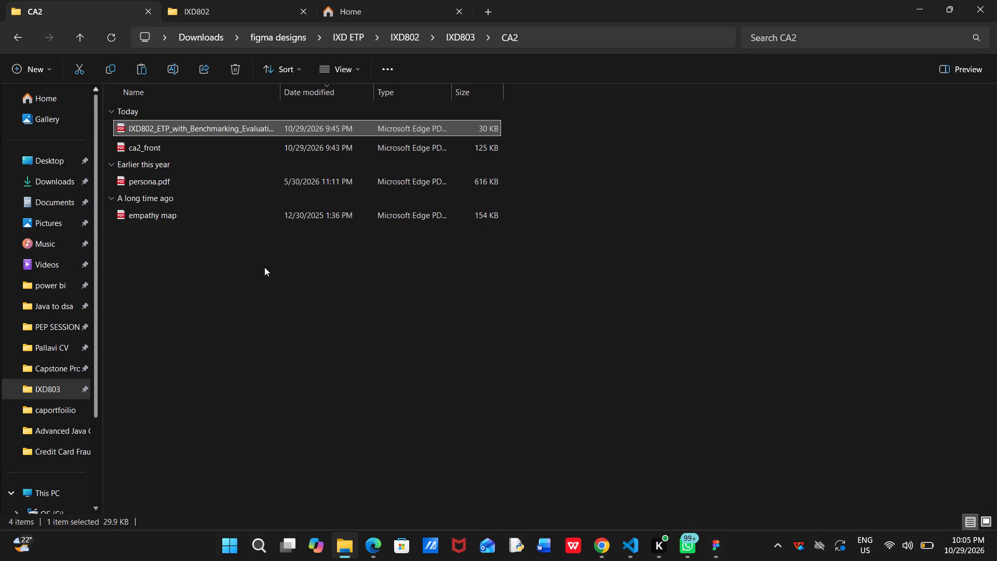
# Switch to Figma and export the user flow page's Group 4 as a PDF named Brainstorm into the IXD803 CA2 folder.
pyautogui.click(712, 552)
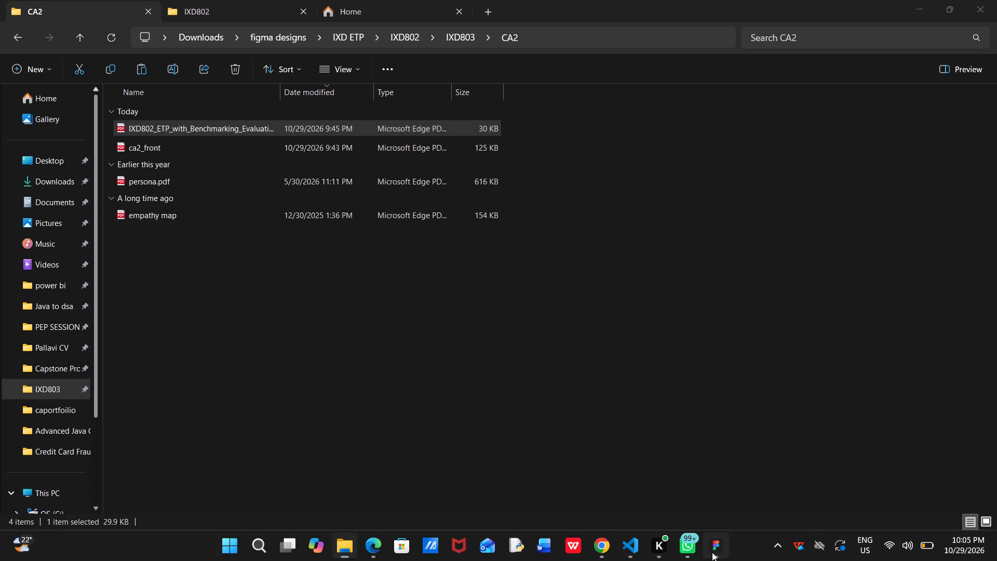
pyautogui.scroll(-1, 863, 443)
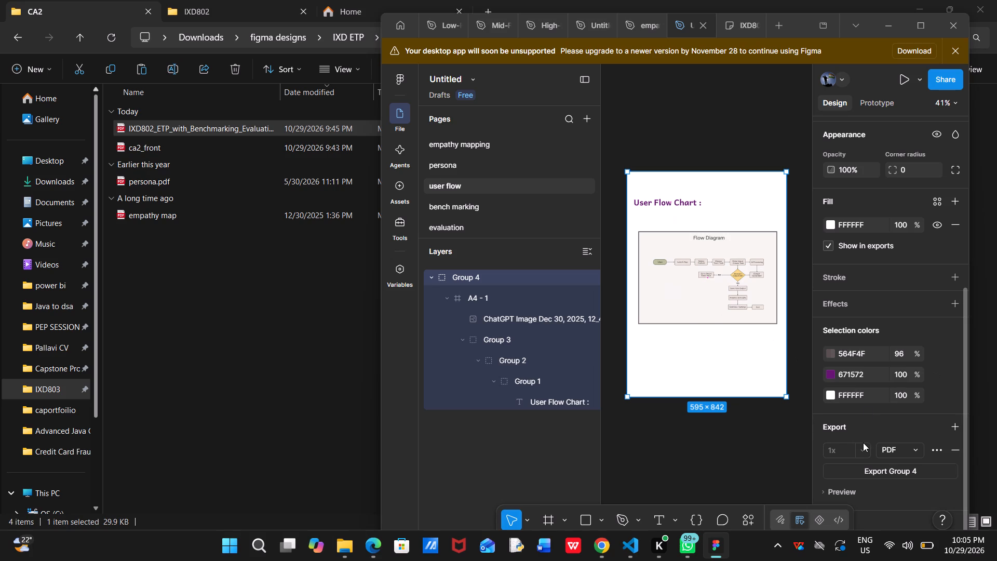
pyautogui.click(901, 470)
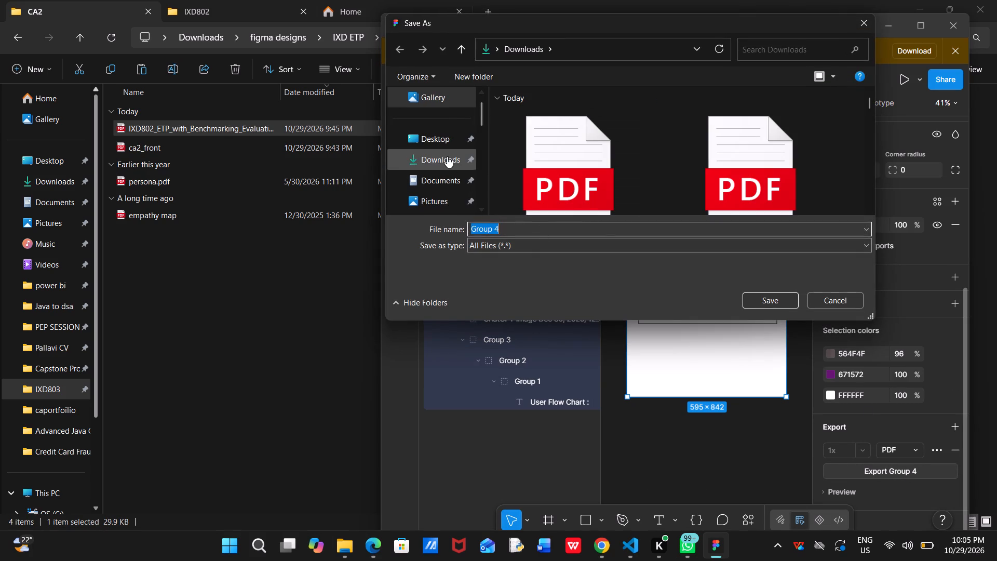
pyautogui.scroll(-1, 441, 178)
pyautogui.scroll(1, 441, 178)
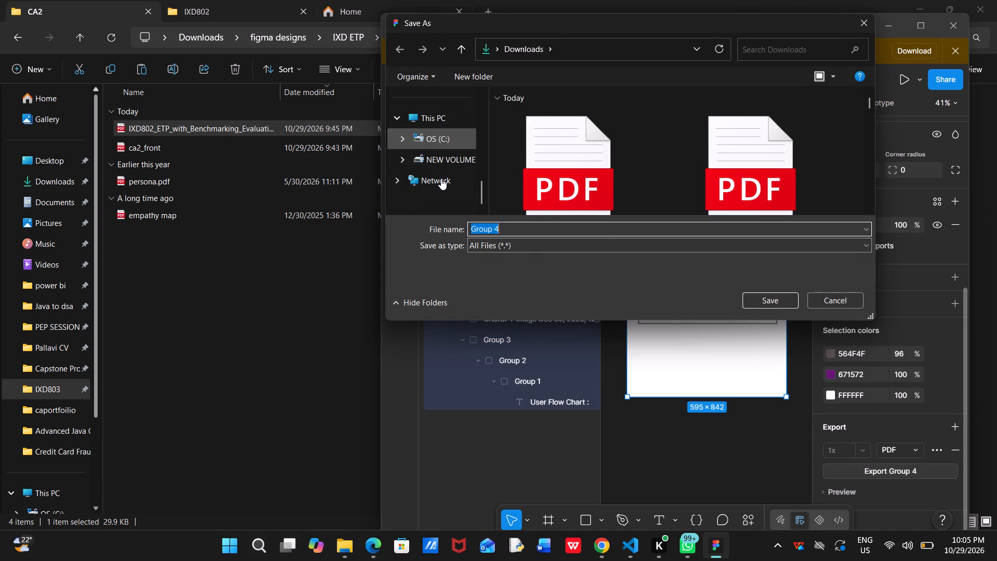
pyautogui.scroll(1, 441, 178)
pyautogui.click(444, 202)
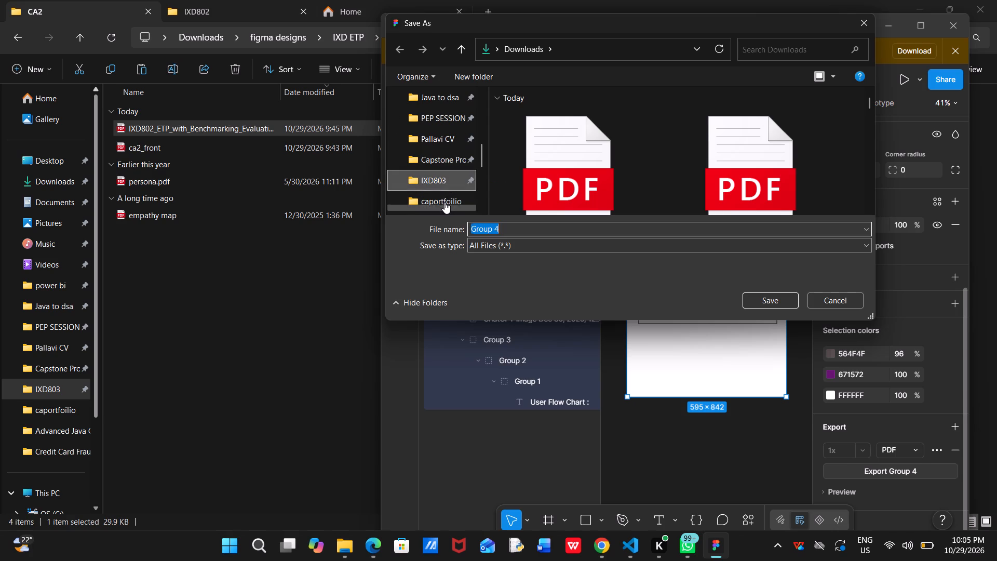
pyautogui.doubleClick(557, 151)
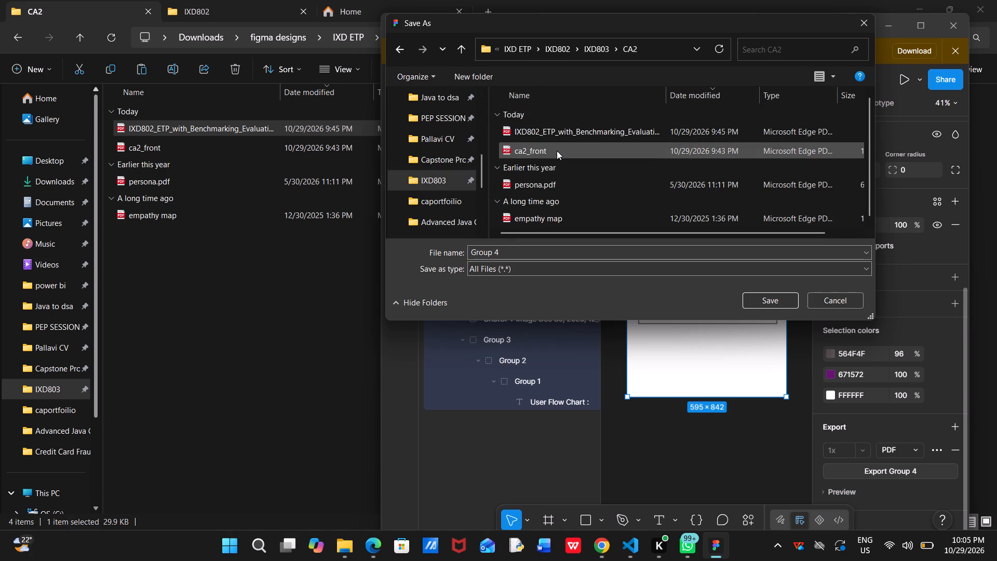
pyautogui.click(548, 246)
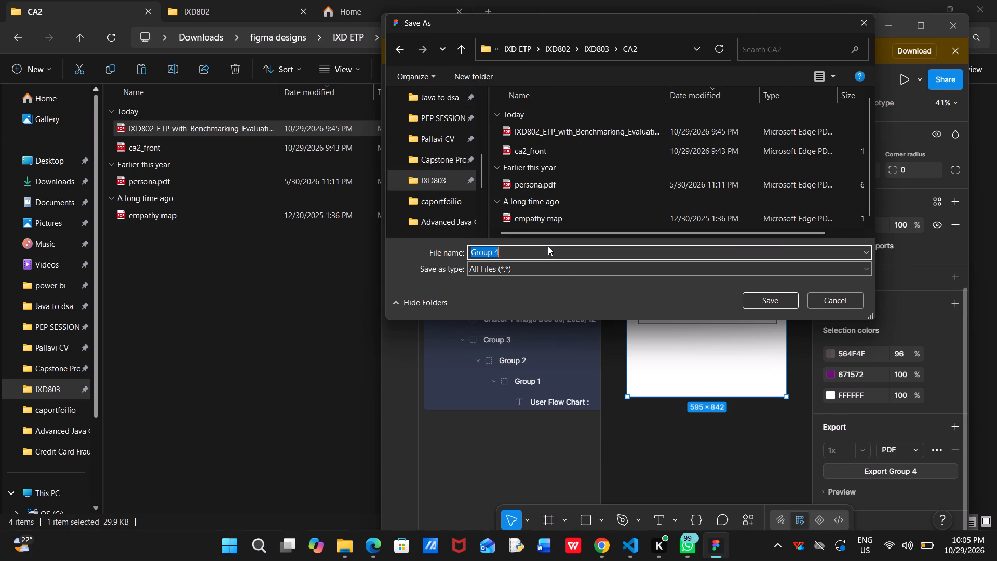
pyautogui.scroll(1, 634, 361)
pyautogui.write('Brainstorm')
pyautogui.press('Return')
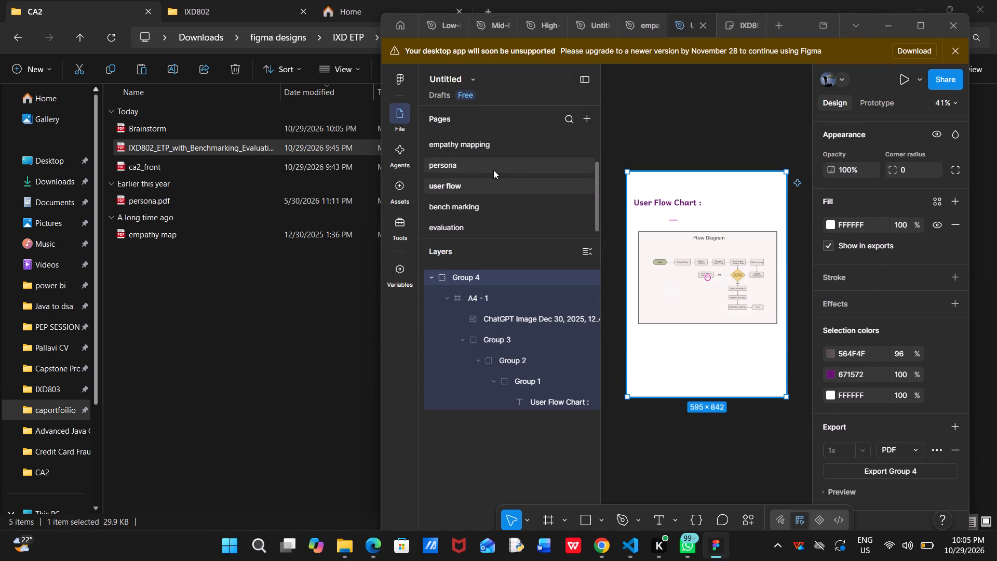
# Examine the persona, empathy mapping, braindstorm and user flow pages, and check the content of the exported Brainstorm PDF in CA2.
pyautogui.click(493, 170)
pyautogui.click(470, 147)
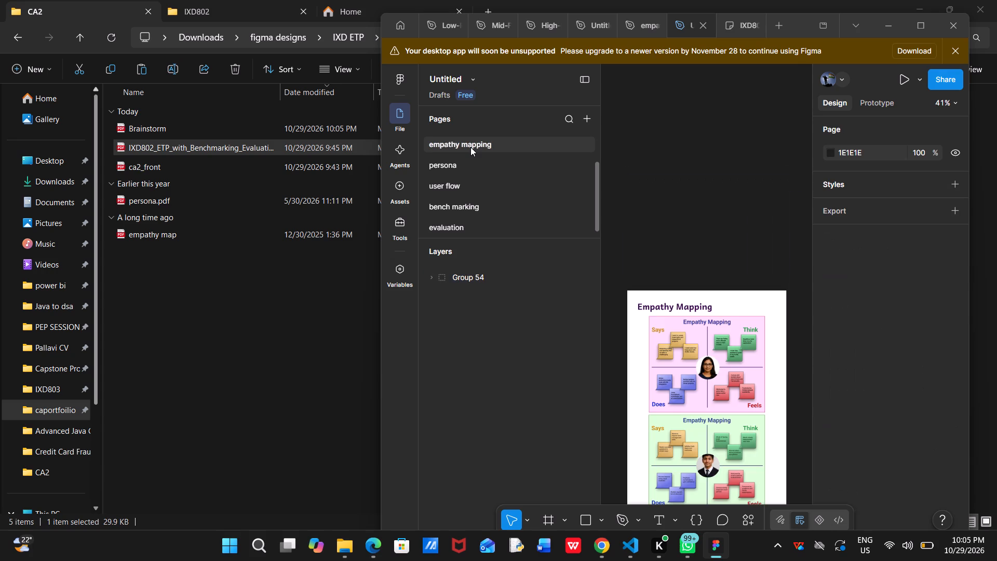
pyautogui.scroll(1, 468, 168)
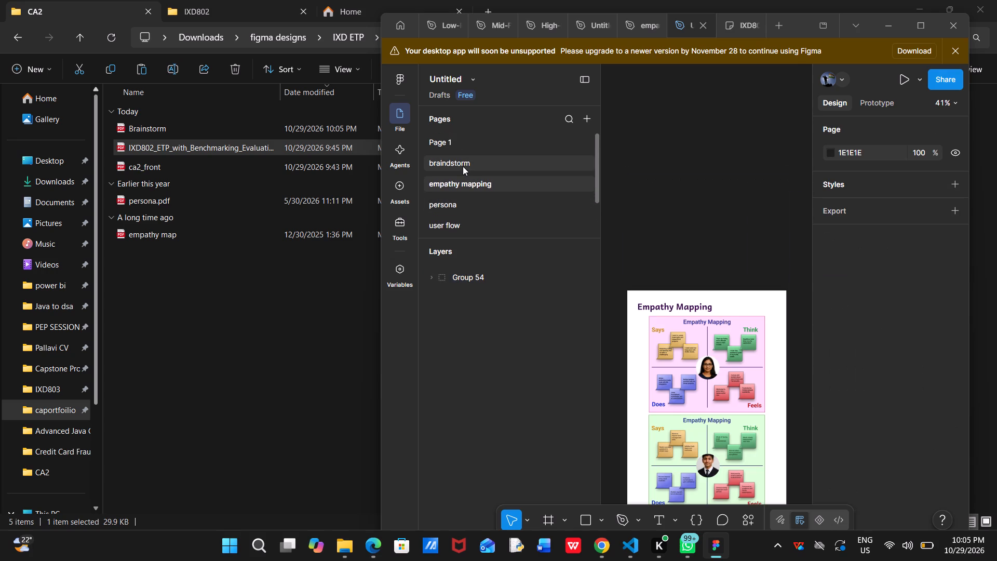
pyautogui.click(463, 166)
pyautogui.scroll(-1, 463, 166)
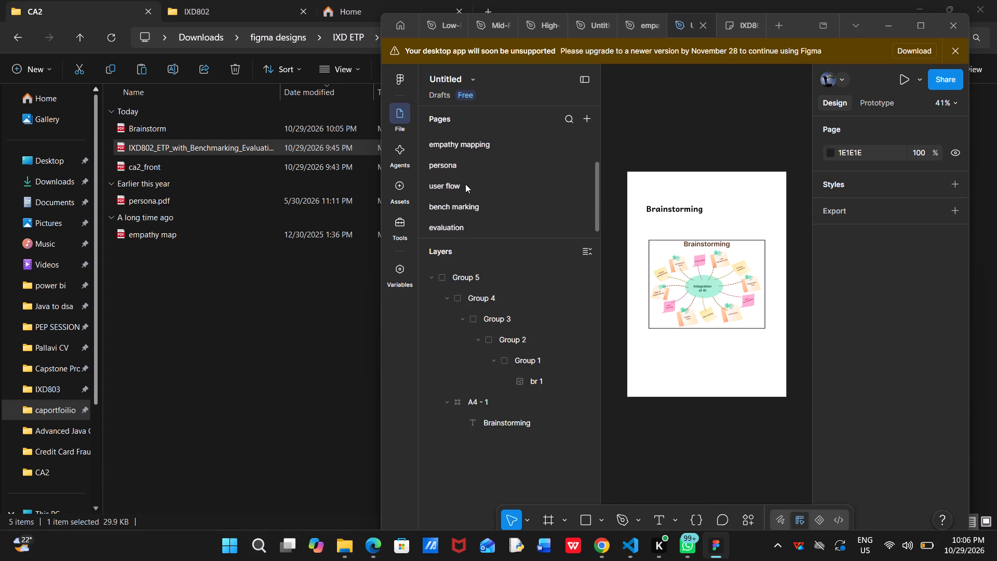
pyautogui.click(465, 184)
pyautogui.scroll(-2, 869, 428)
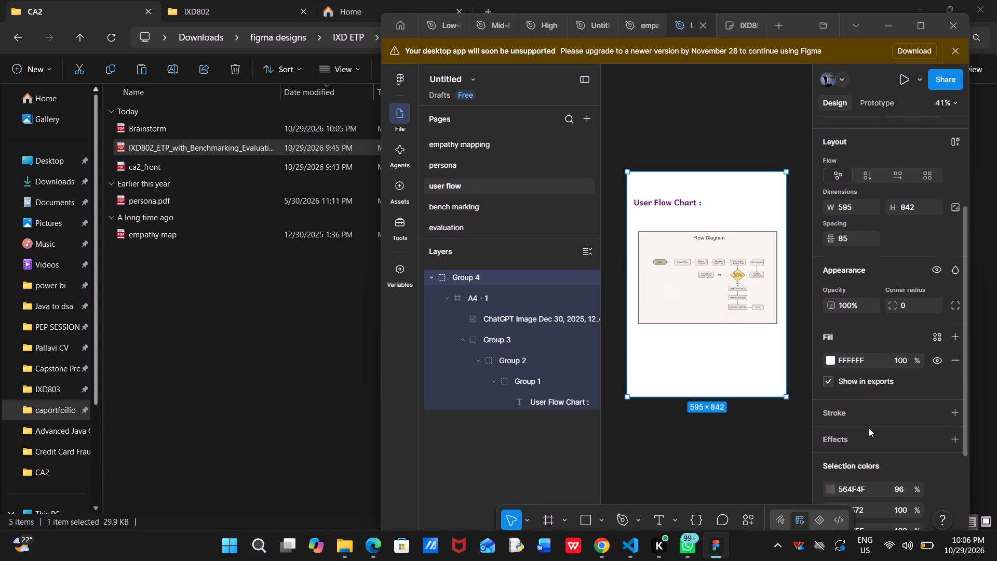
pyautogui.click(340, 560)
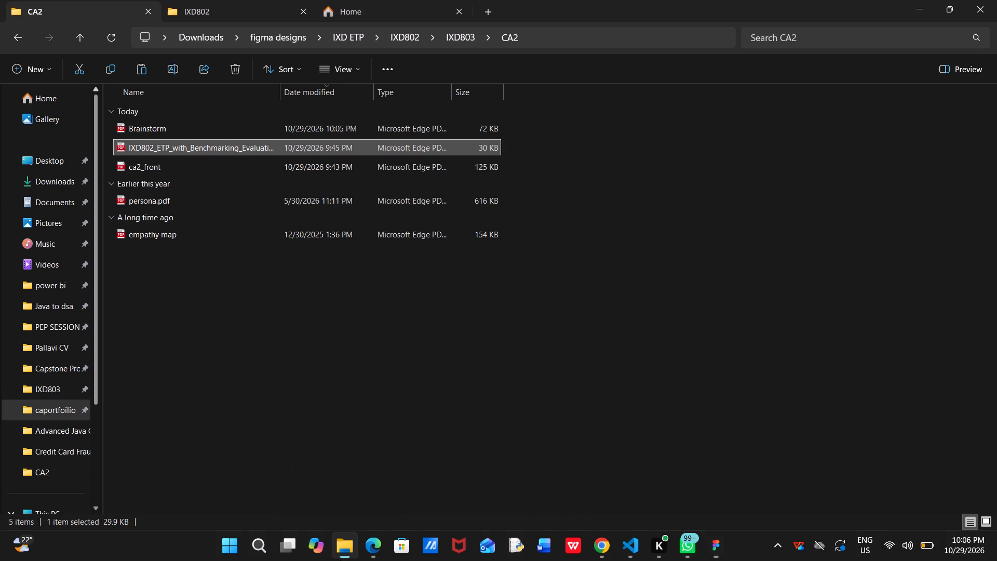
pyautogui.doubleClick(196, 132)
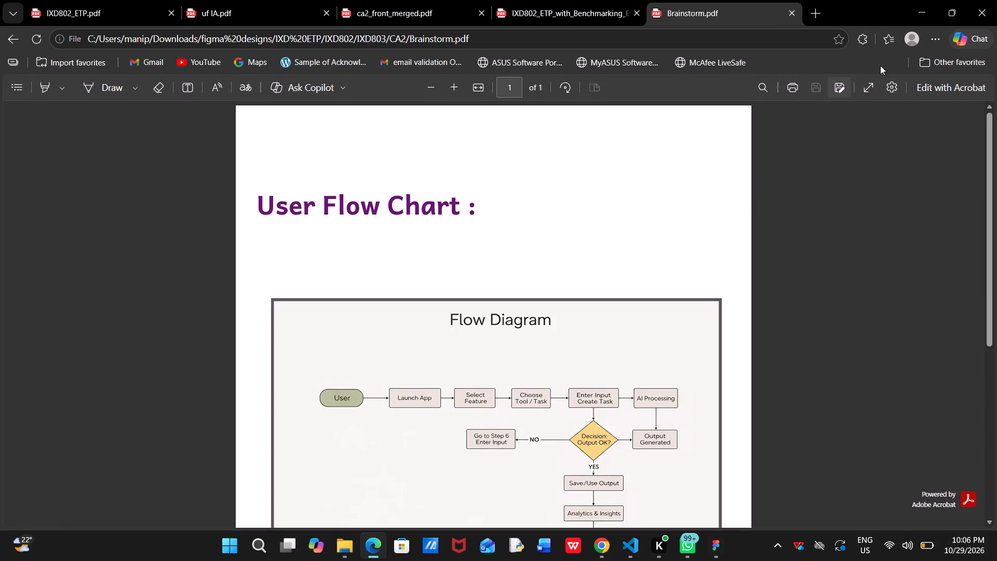
pyautogui.click(986, 4)
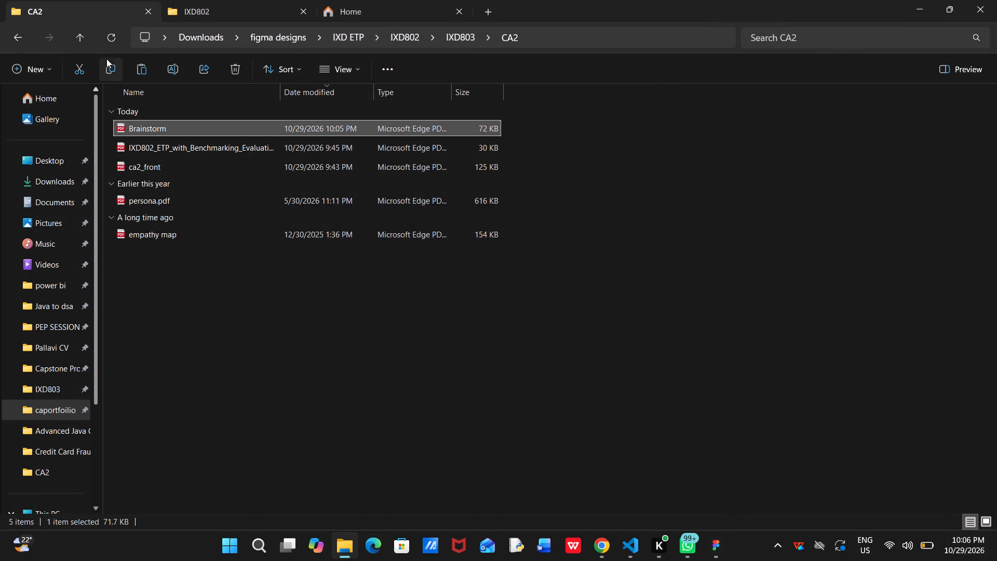
# Rename the Brainstorm PDF in the CA2 folder as Userflow.
pyautogui.click(171, 72)
pyautogui.write('Userflow')
pyautogui.press('Return')
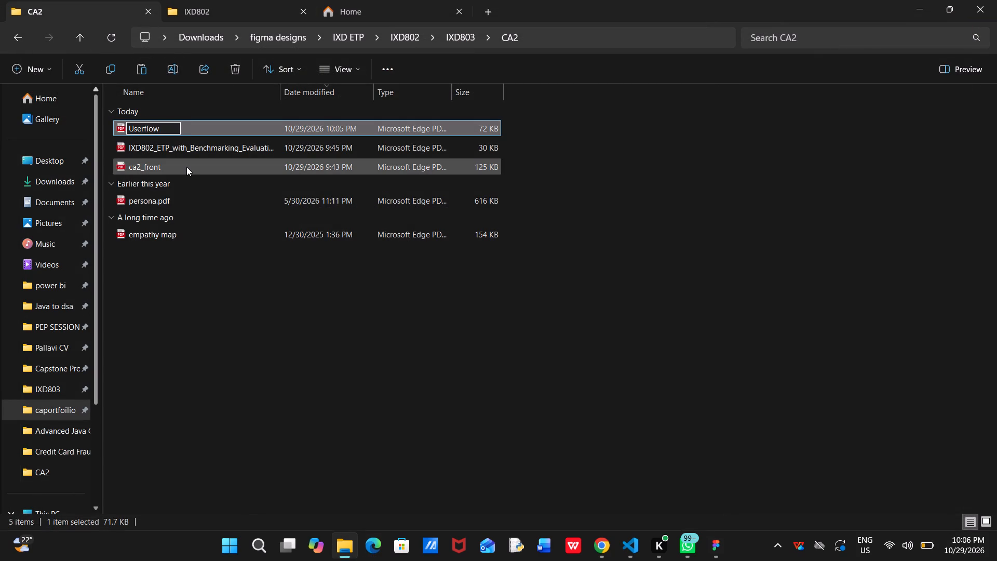
# Switch to Figma, open the braindstorm page and add an export setting in PDF format to the whole page.
pyautogui.click(711, 559)
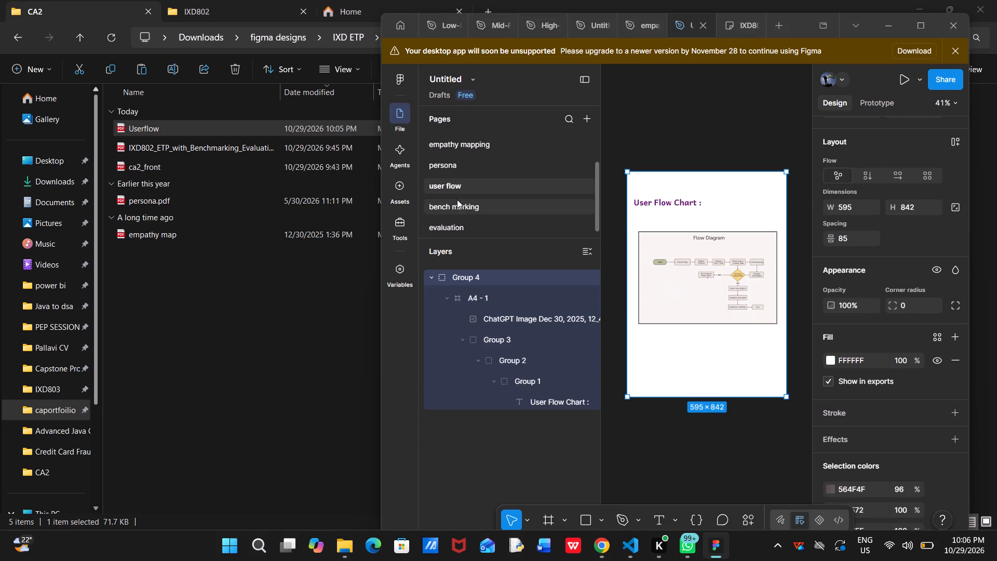
pyautogui.scroll(2, 456, 177)
pyautogui.click(456, 169)
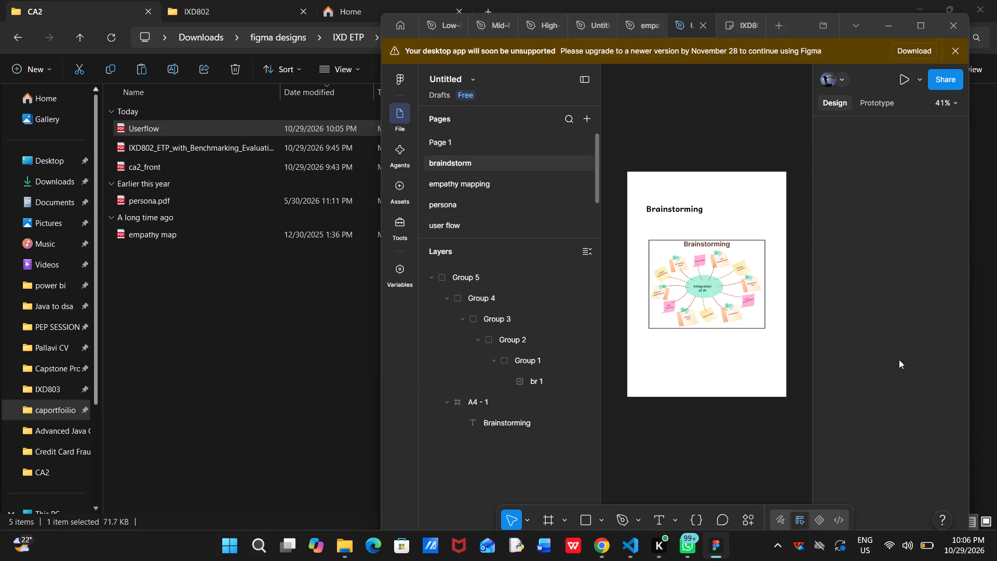
pyautogui.scroll(-2, 926, 416)
pyautogui.click(885, 211)
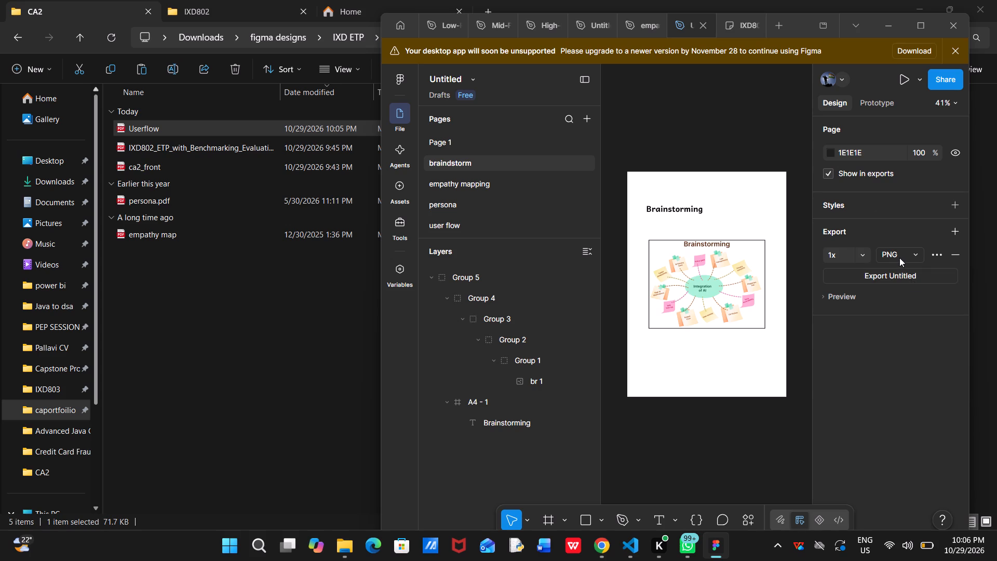
pyautogui.moveTo(899, 257); pyautogui.dragTo(906, 299)
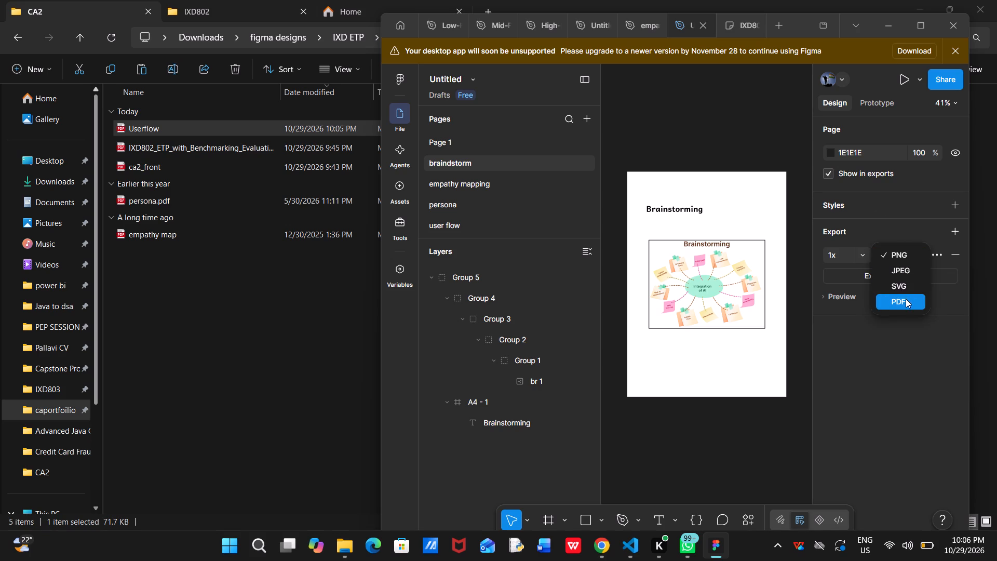
pyautogui.click(906, 299)
pyautogui.moveTo(904, 267); pyautogui.dragTo(906, 272)
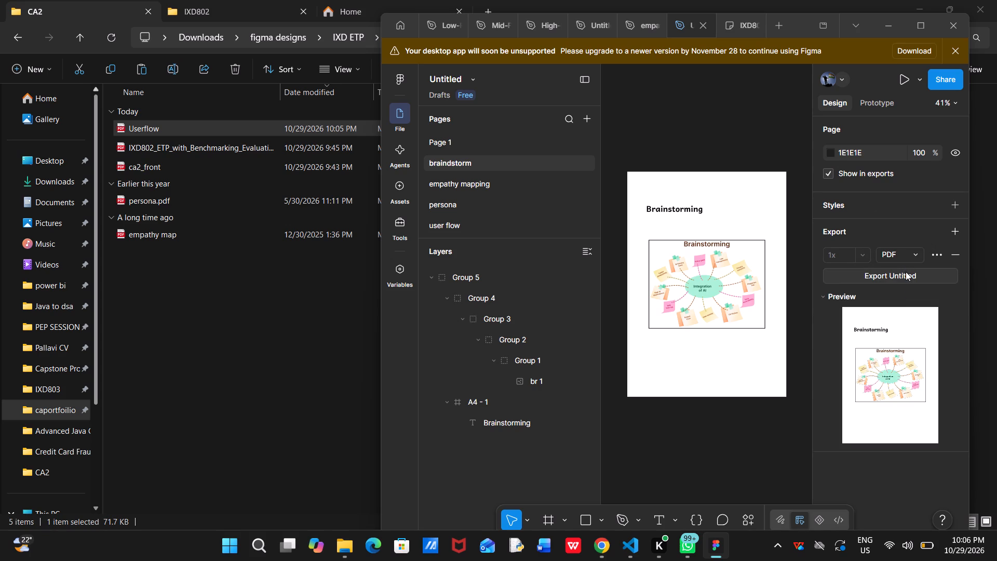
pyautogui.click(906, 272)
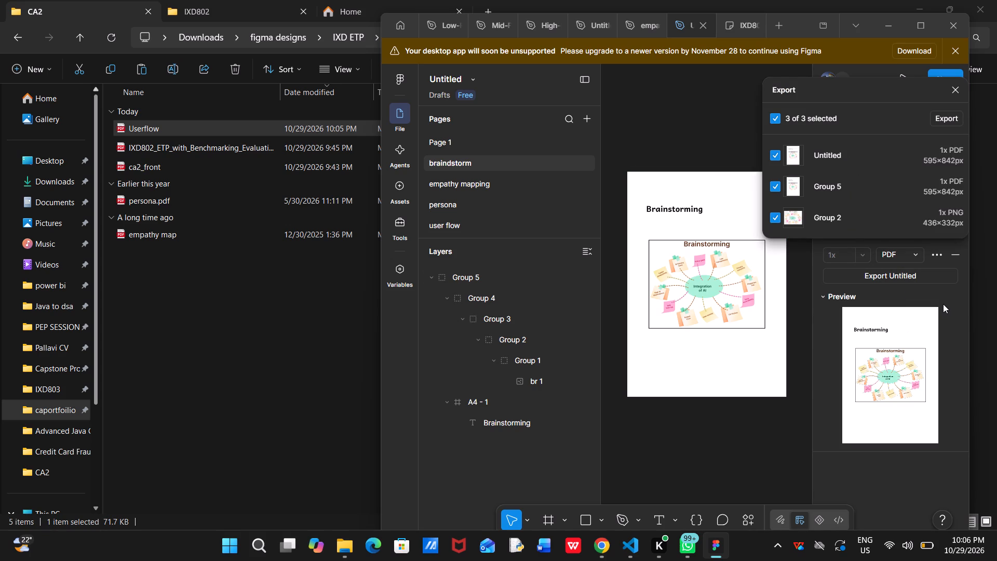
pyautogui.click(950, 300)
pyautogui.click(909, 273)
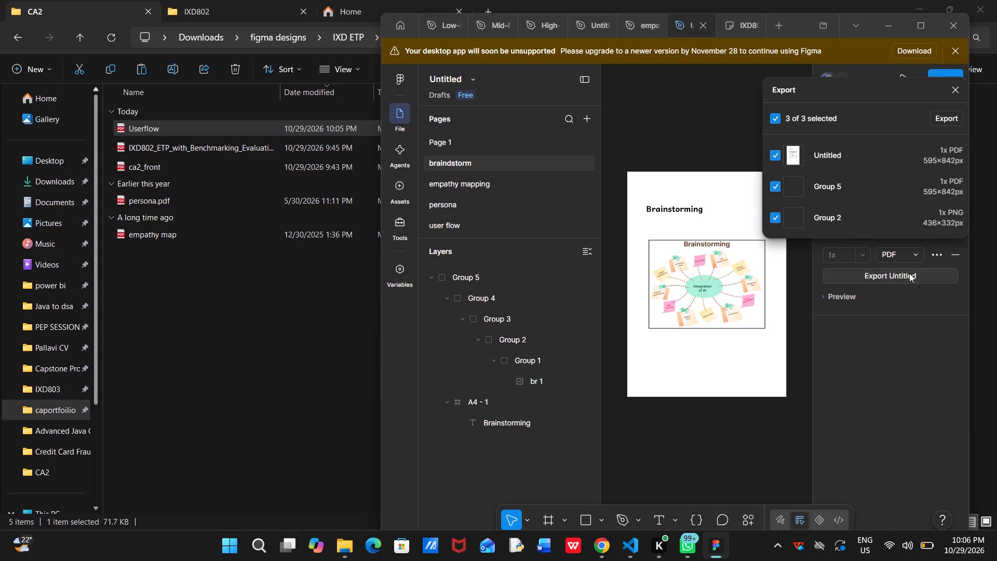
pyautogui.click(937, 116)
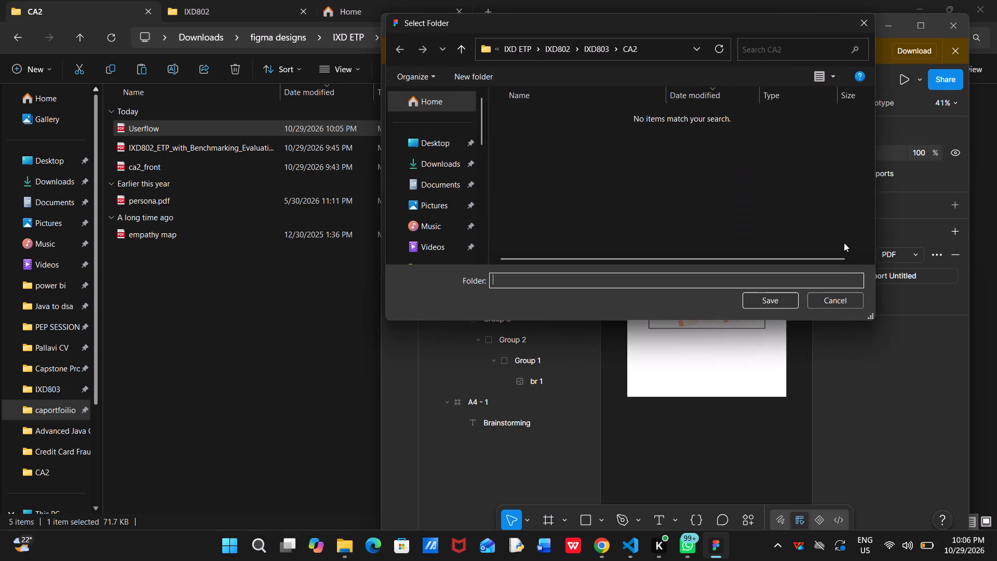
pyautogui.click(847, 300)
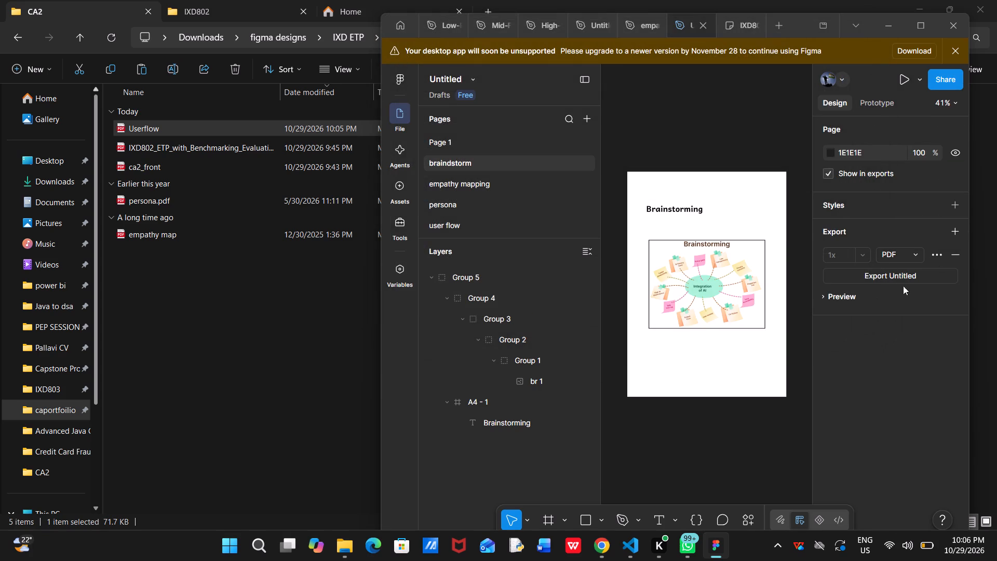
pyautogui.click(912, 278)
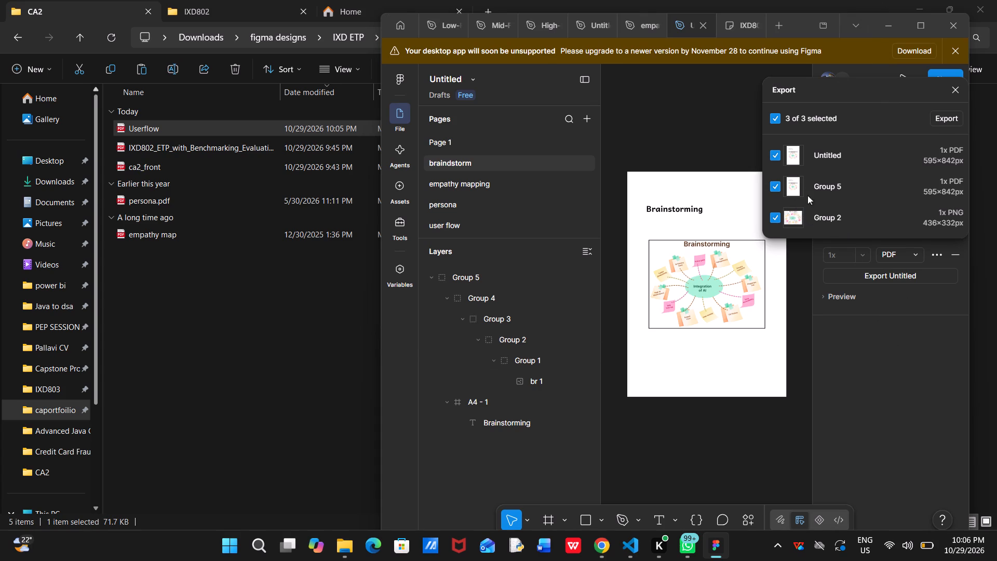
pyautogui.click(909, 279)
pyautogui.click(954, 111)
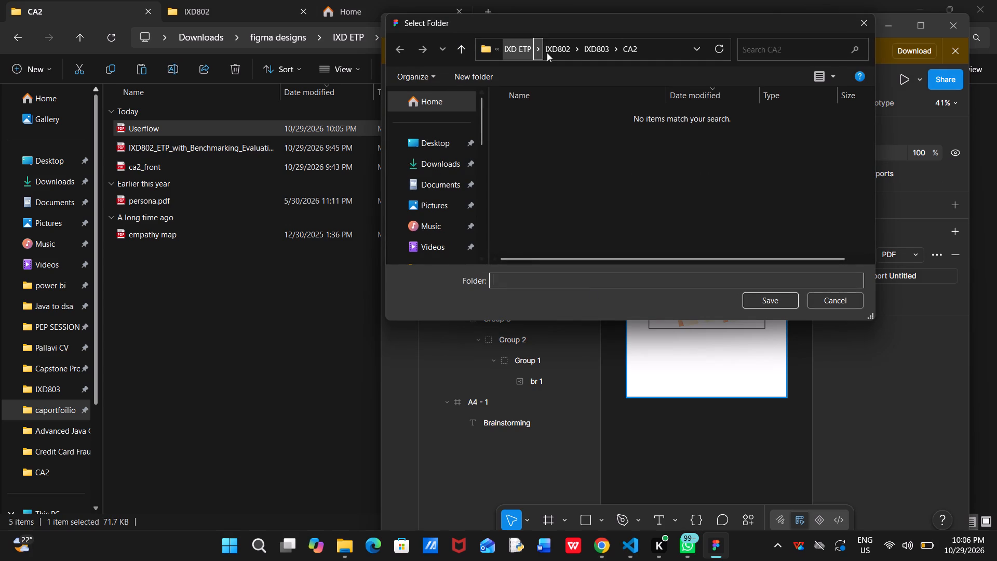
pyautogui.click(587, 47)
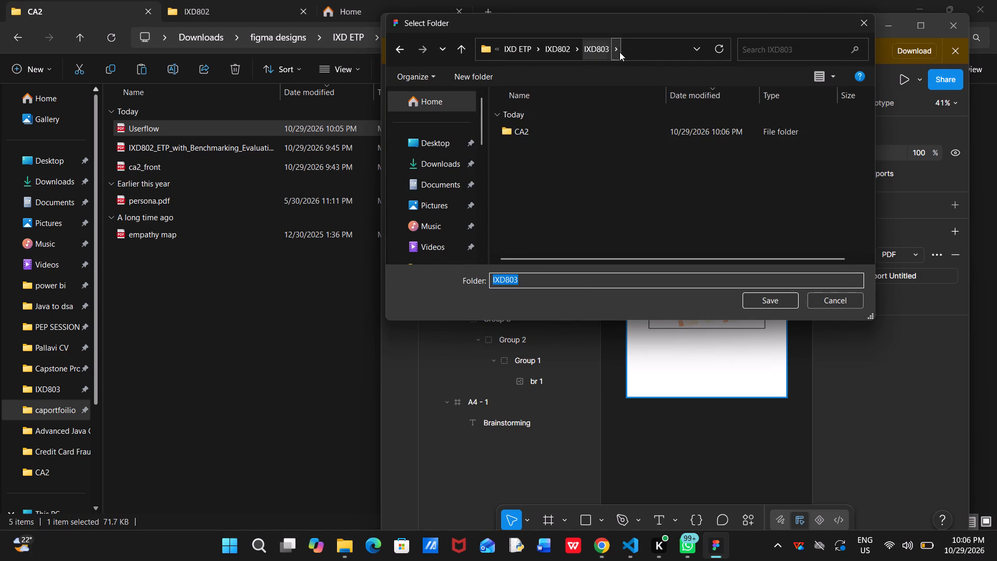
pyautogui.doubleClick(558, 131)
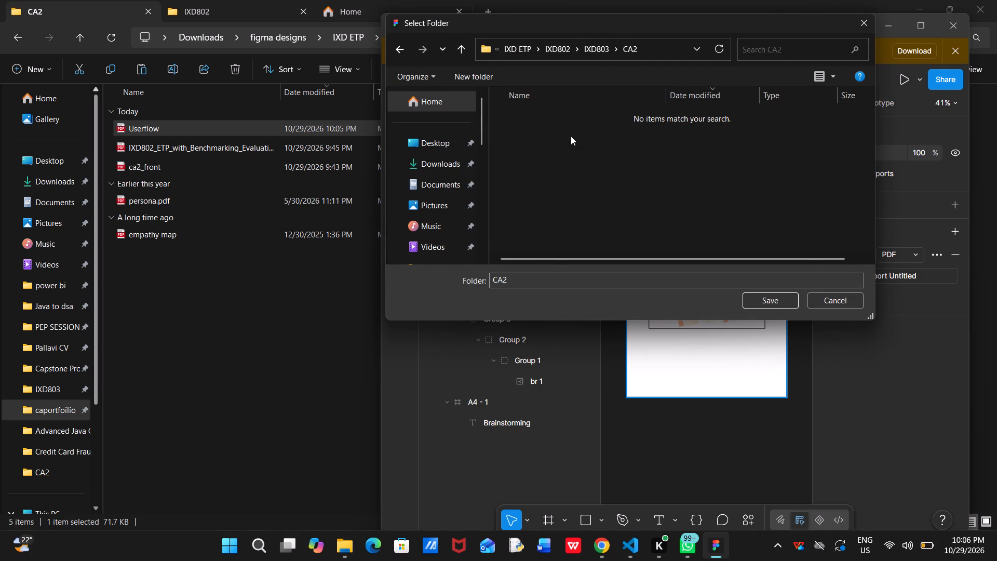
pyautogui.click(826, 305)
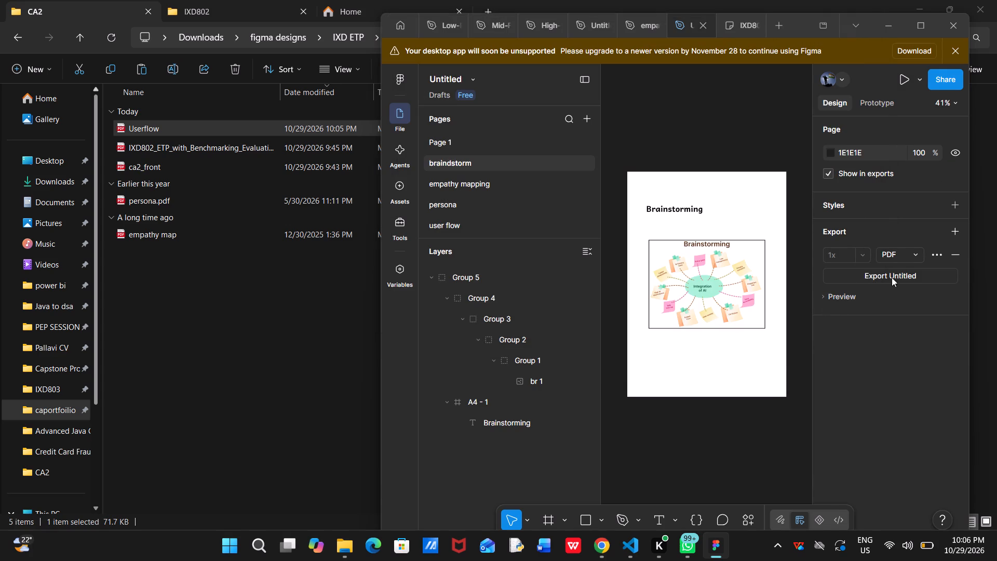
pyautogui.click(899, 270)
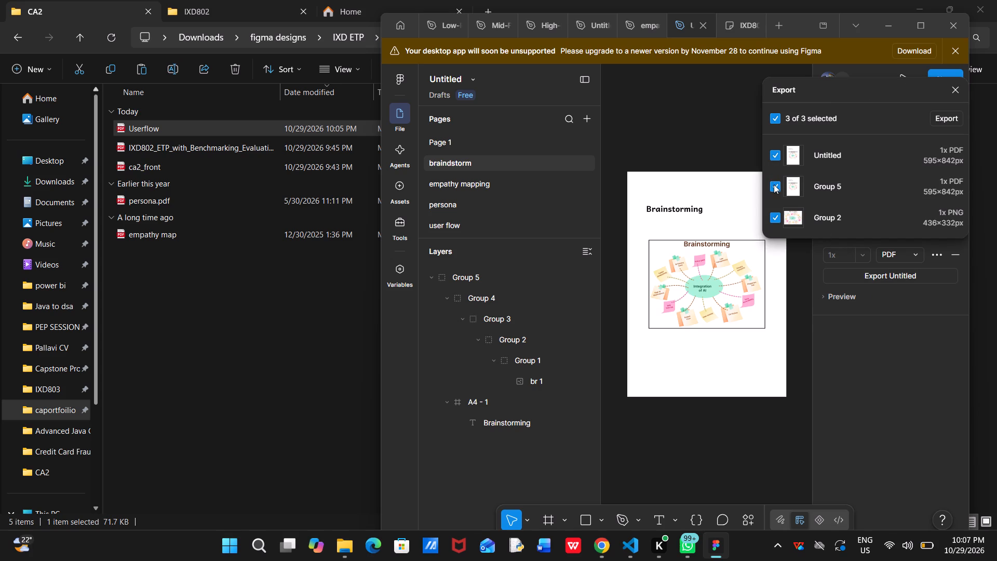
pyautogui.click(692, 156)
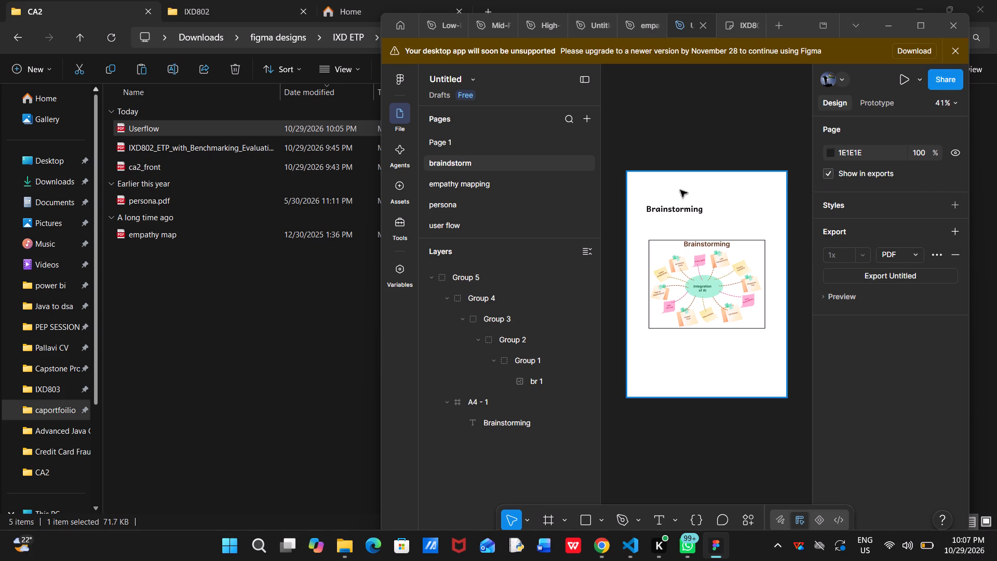
# Export Group 5 of the braindstorm page as a PDF named Brainstorm into CA2, and return to that folder in File Explorer.
pyautogui.click(681, 189)
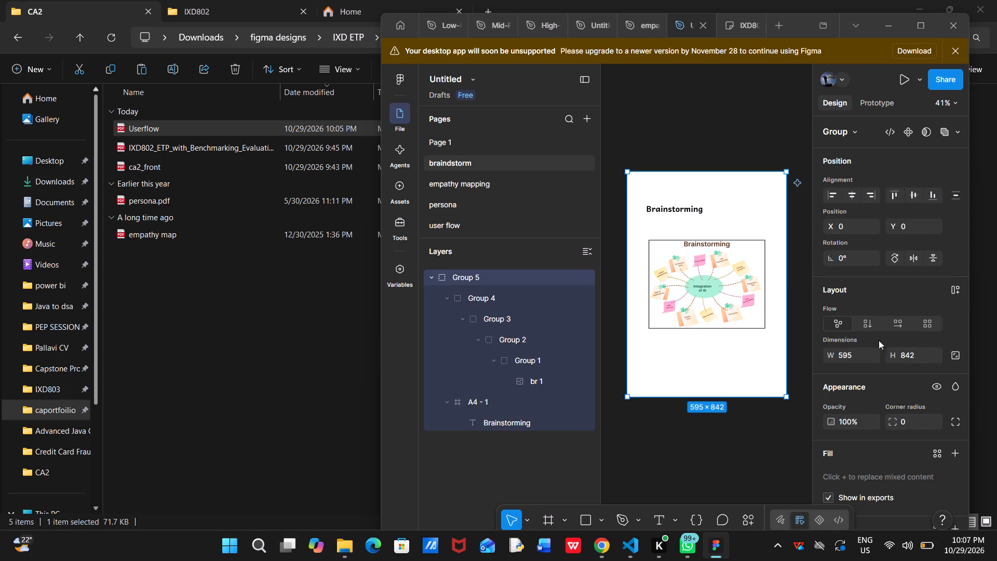
pyautogui.scroll(-4, 905, 475)
pyautogui.click(894, 471)
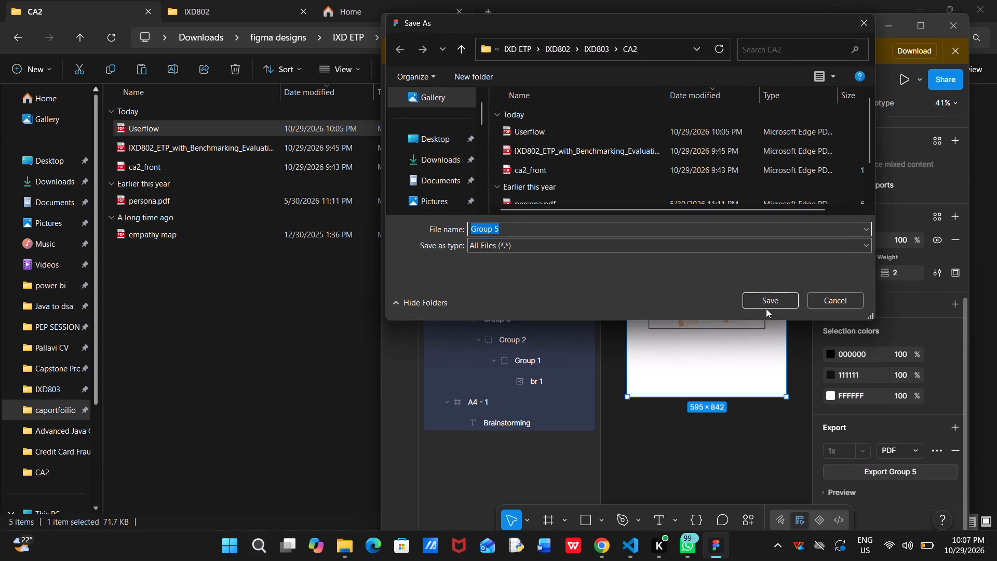
pyautogui.write('Brainstorm')
pyautogui.press('Return')
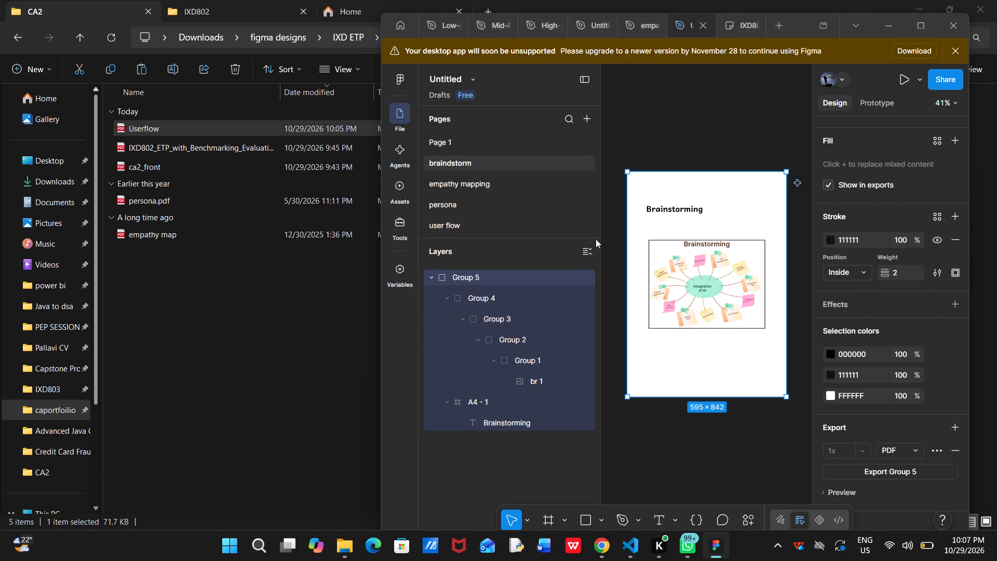
pyautogui.click(257, 255)
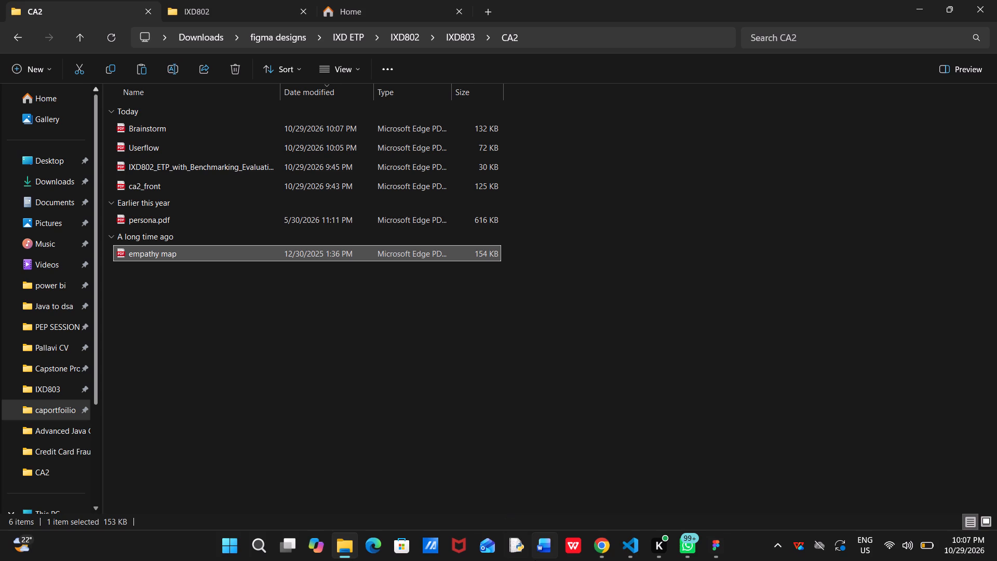
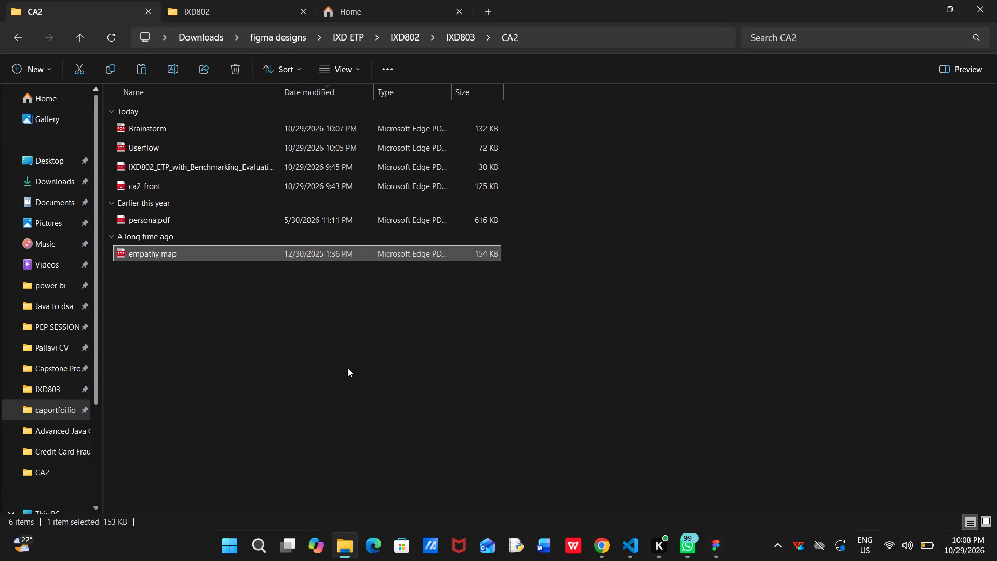
# Switch to Chrome, return to iLovePDF's Merge PDF tool and load all the PDFs from the IXD803 CA2 folder.
pyautogui.click(610, 560)
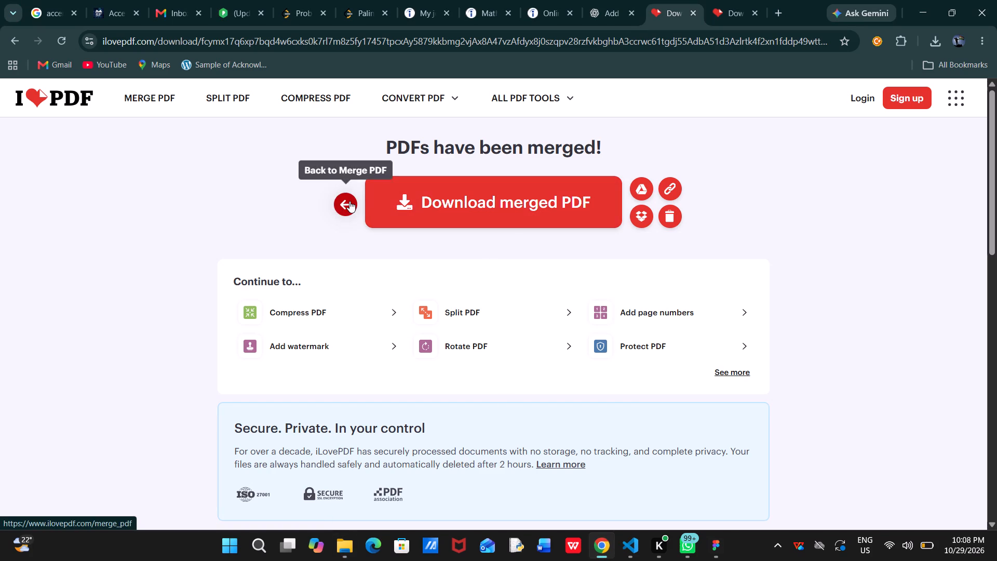
pyautogui.click(349, 201)
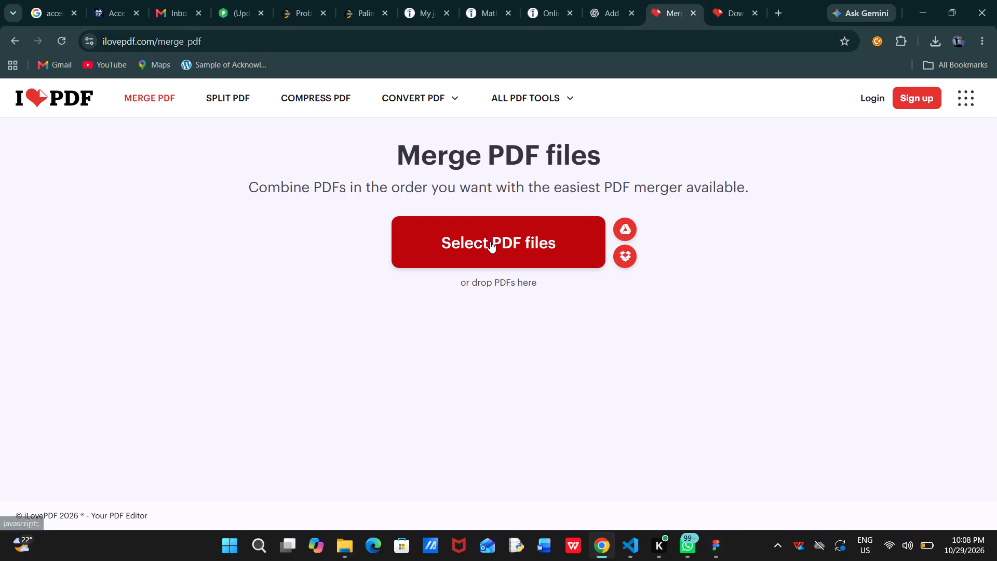
pyautogui.click(490, 242)
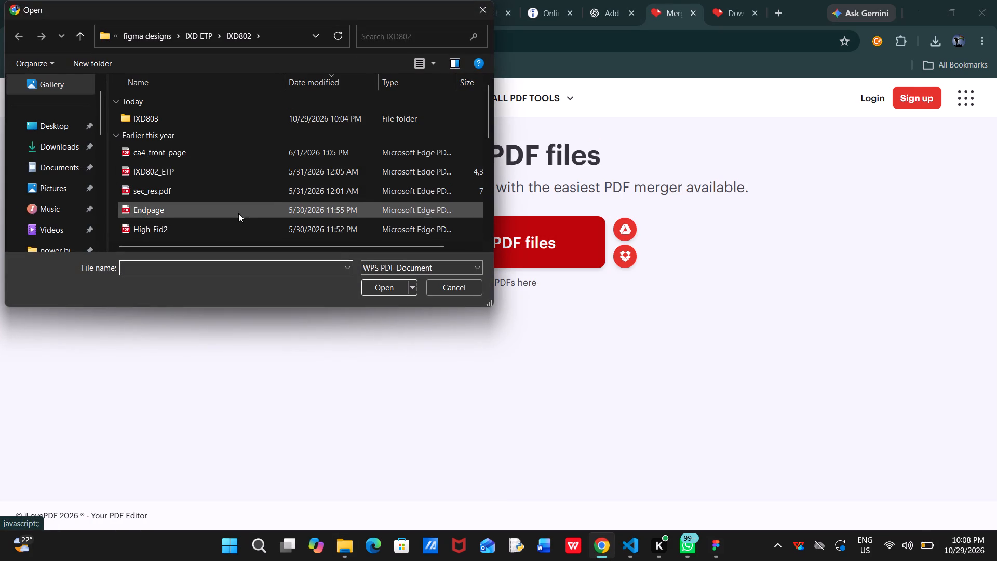
pyautogui.scroll(-1, 186, 172)
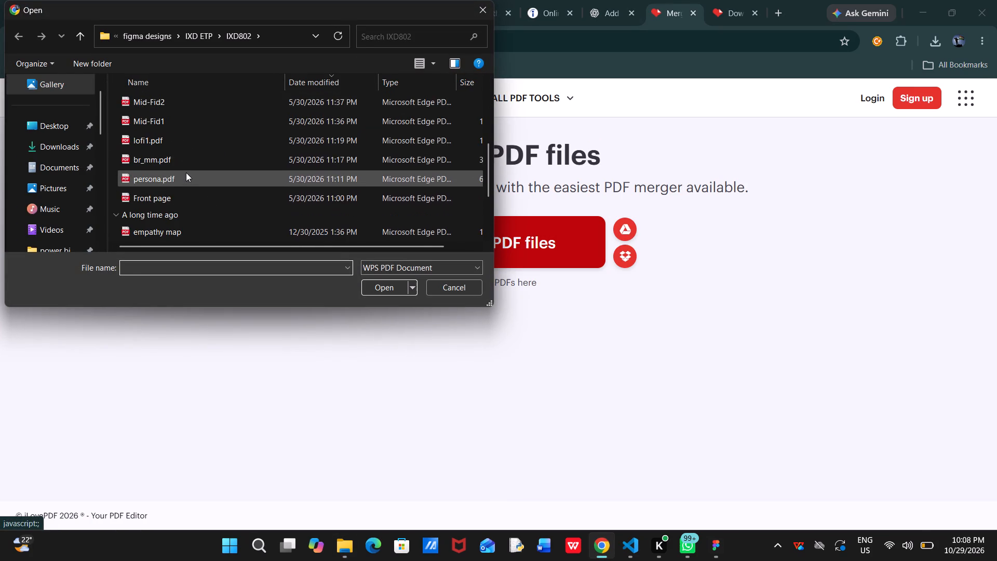
pyautogui.scroll(3, 186, 172)
pyautogui.doubleClick(183, 114)
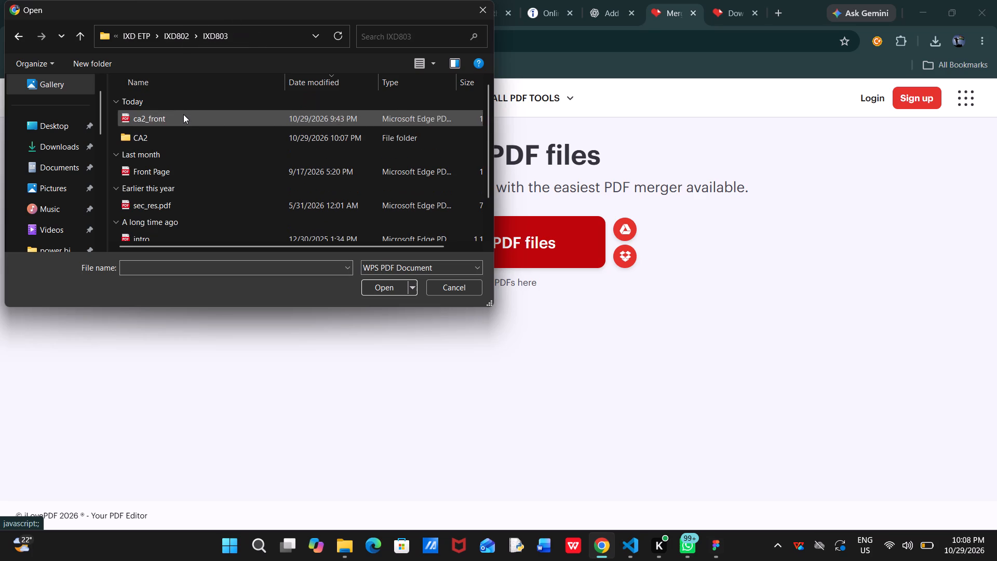
pyautogui.doubleClick(179, 135)
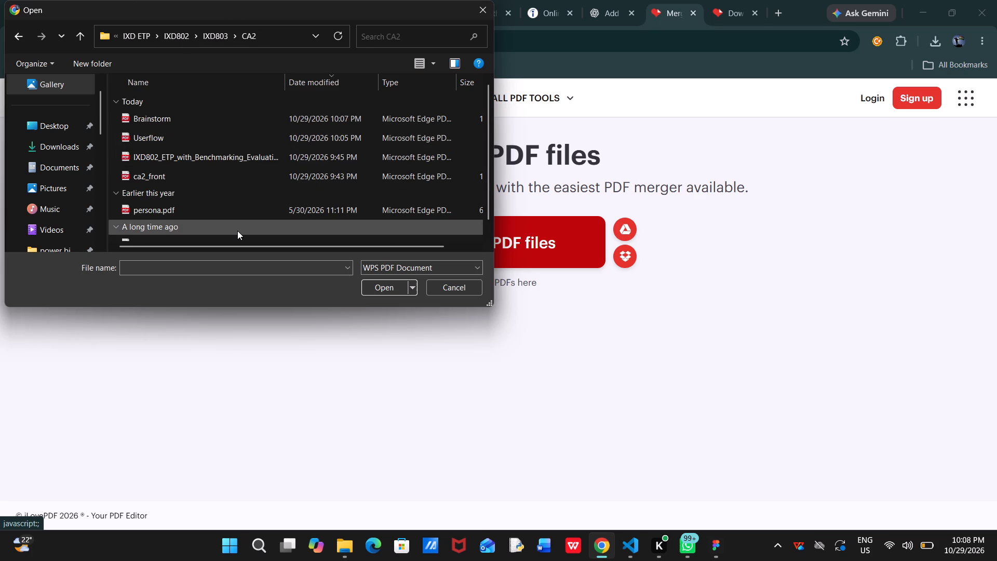
pyautogui.hotkey('ctrl', 'a')
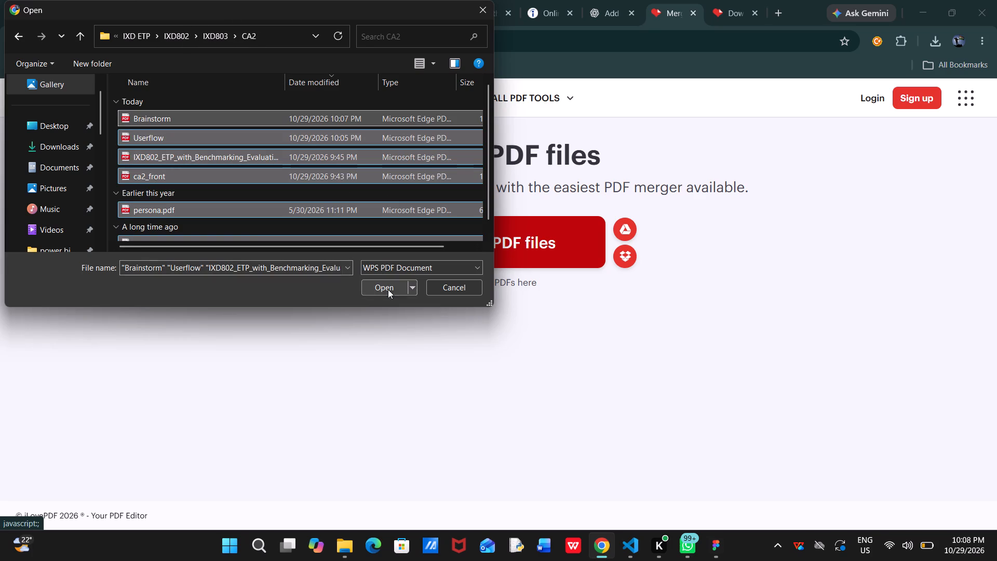
pyautogui.click(390, 288)
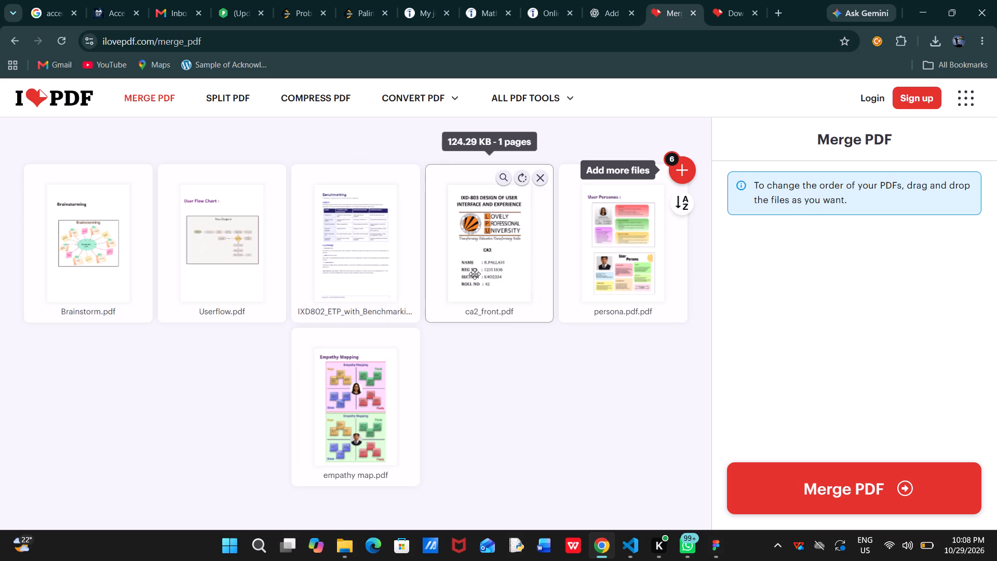
# Arrange the PDFs in the order ca2_front, Brainstorm, persona, empathy map, Userflow, and the IXD802_ETP benchmarking file.
pyautogui.moveTo(475, 274); pyautogui.dragTo(76, 279)
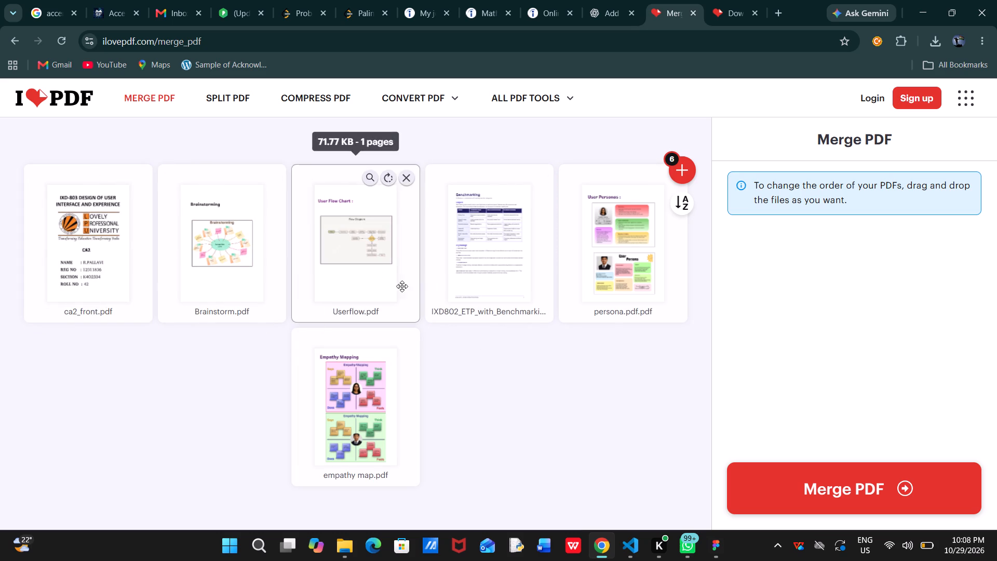
pyautogui.moveTo(590, 265); pyautogui.dragTo(353, 269)
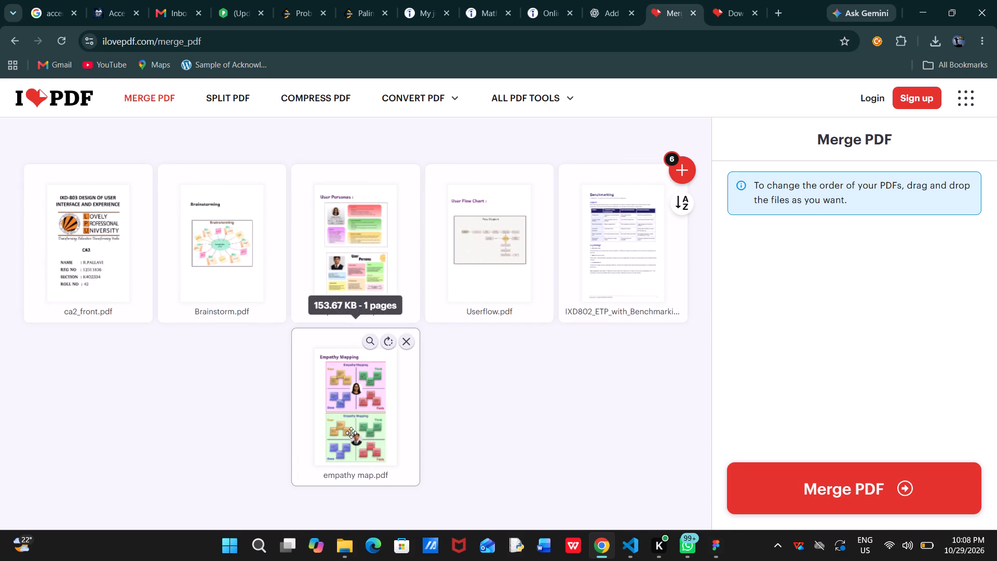
pyautogui.moveTo(351, 433); pyautogui.dragTo(497, 273)
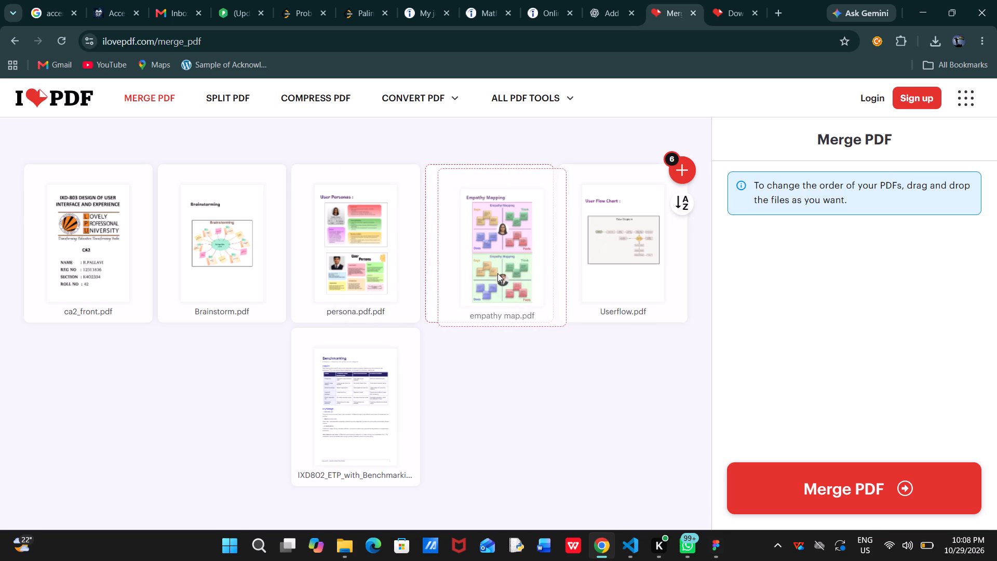
pyautogui.moveTo(497, 273); pyautogui.dragTo(494, 270)
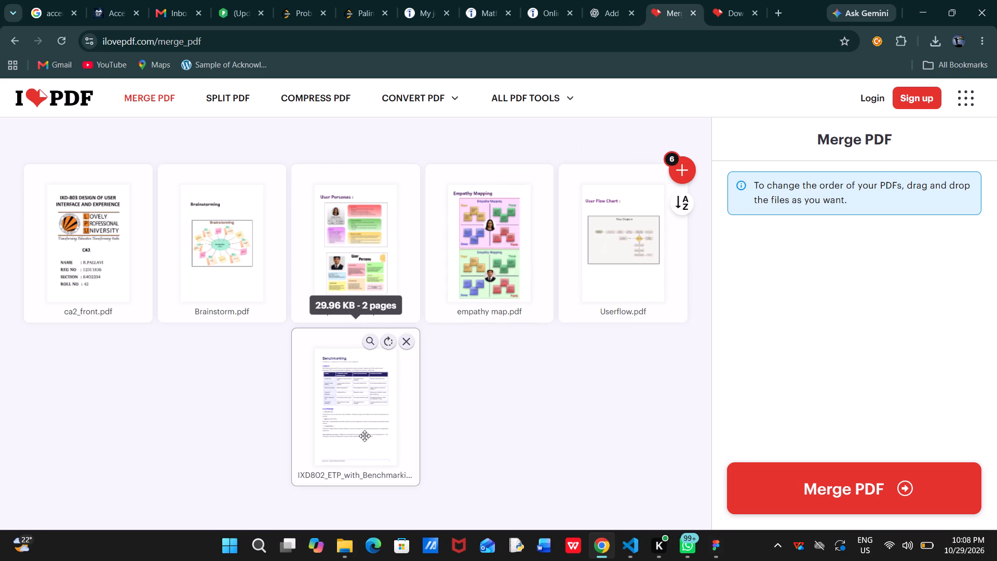
pyautogui.scroll(-1, 373, 439)
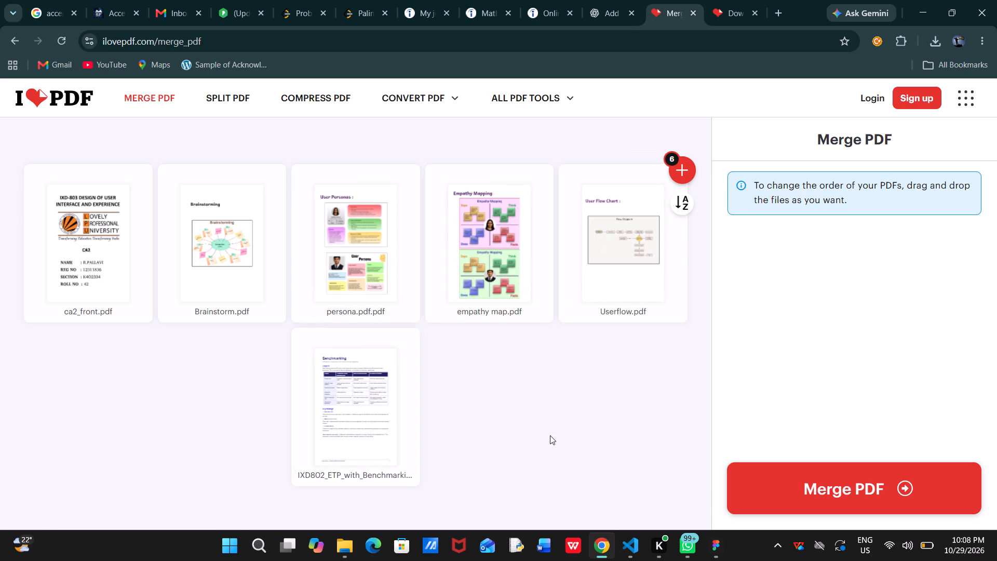
# Merge the six arranged PDFs into one file for download.
pyautogui.click(864, 486)
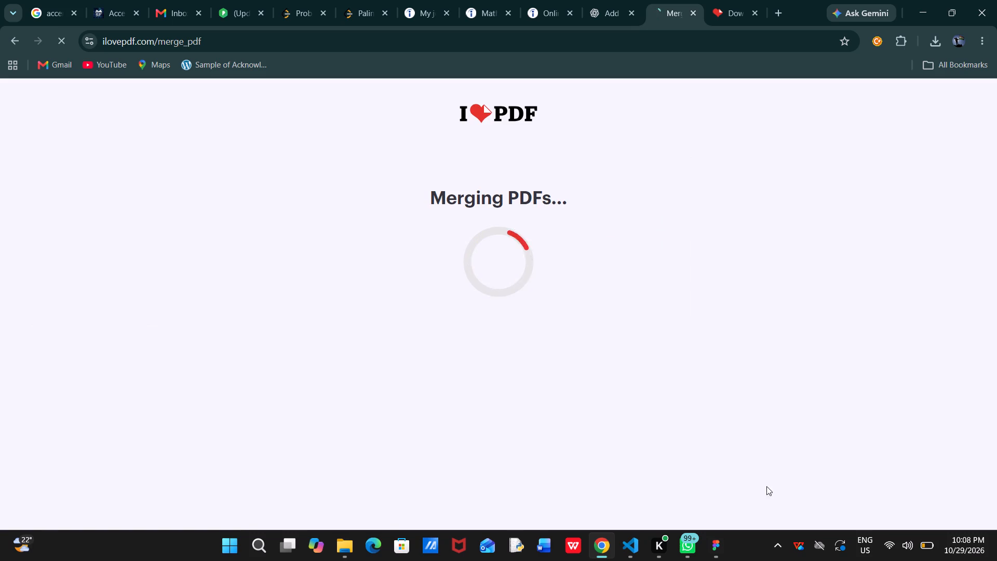
pyautogui.click(572, 217)
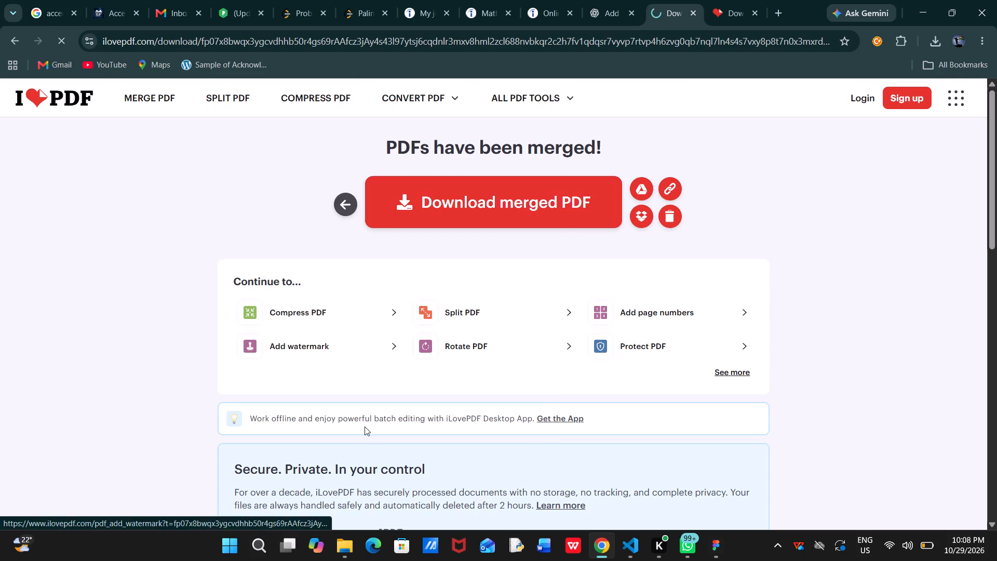
# Switch to File Explorer and delete both of today's IXD802_ETP_with_Benchmarking_Evaluation PDFs from the Downloads folder.
pyautogui.click(341, 560)
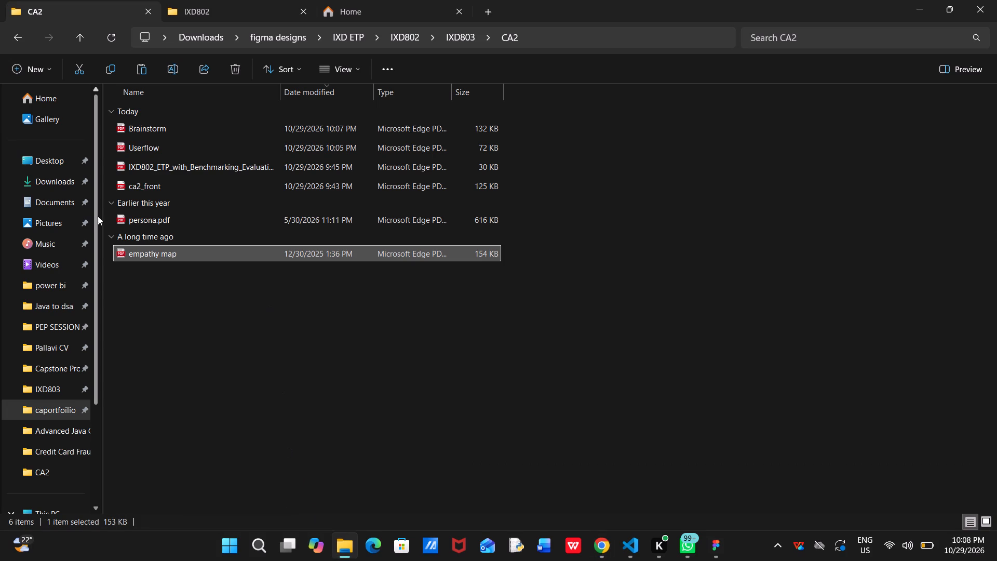
pyautogui.click(45, 184)
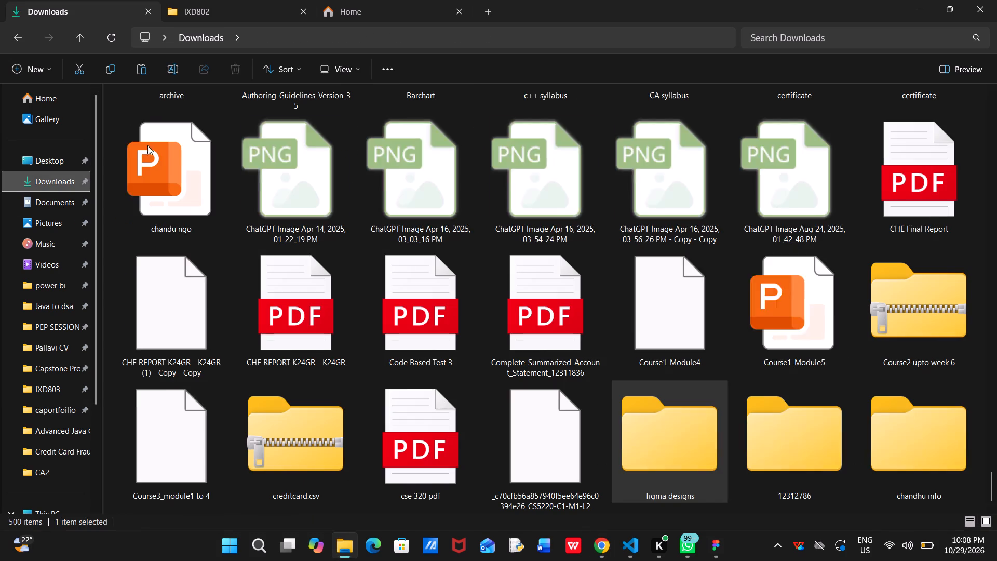
pyautogui.scroll(20, 209, 181)
pyautogui.scroll(4, 209, 181)
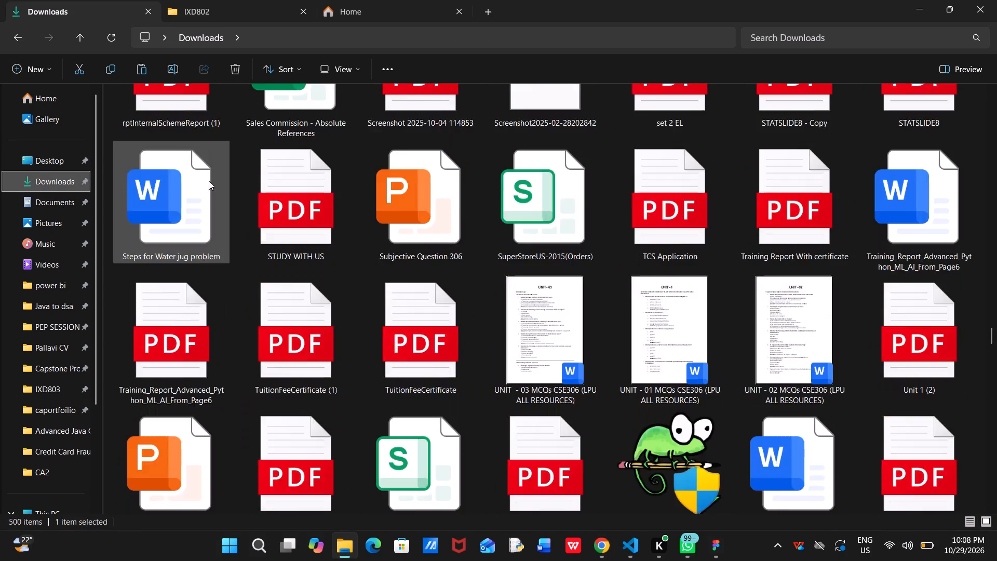
pyautogui.scroll(9, 209, 181)
pyautogui.click(51, 182)
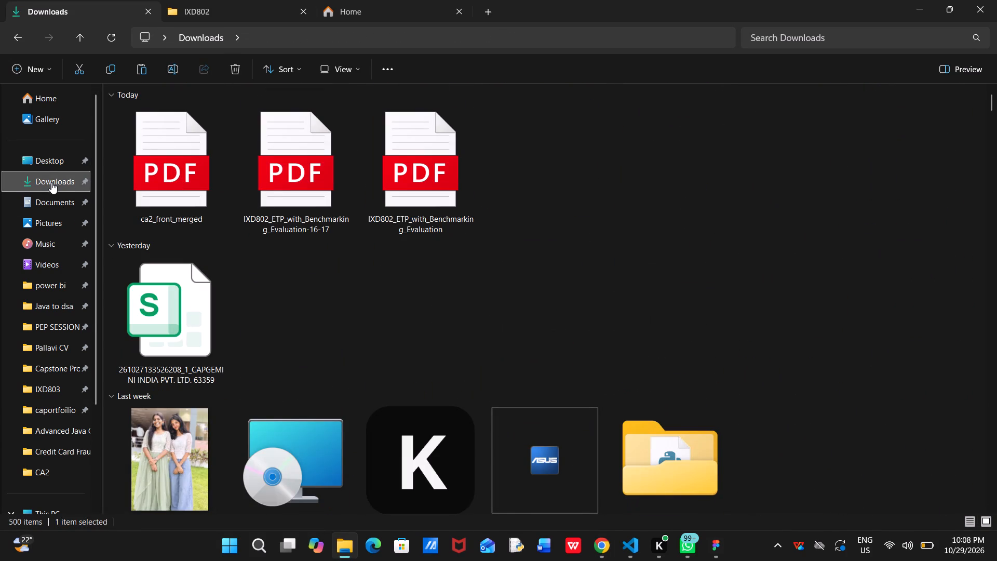
pyautogui.scroll(4, 170, 211)
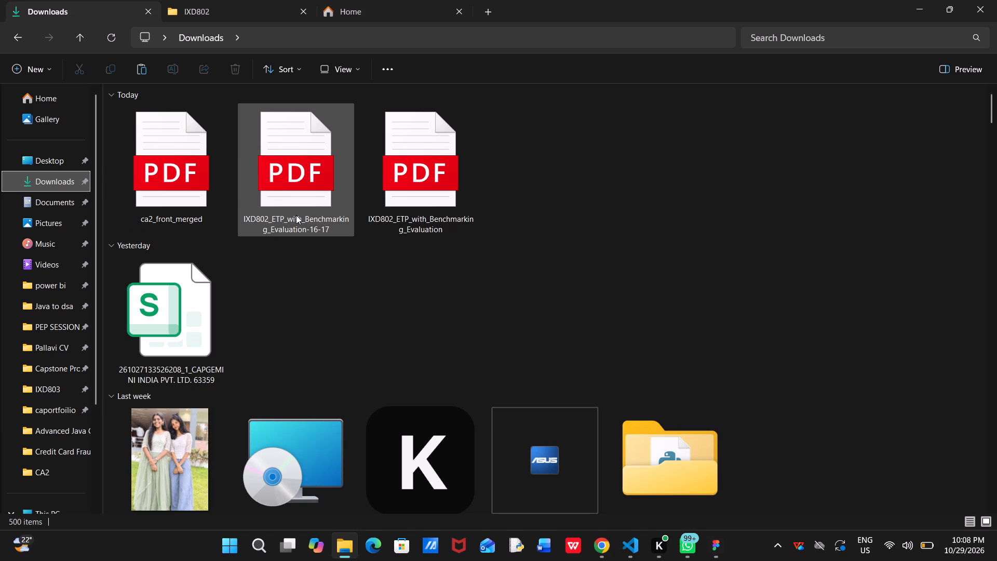
pyautogui.click(296, 215)
pyautogui.click(409, 199)
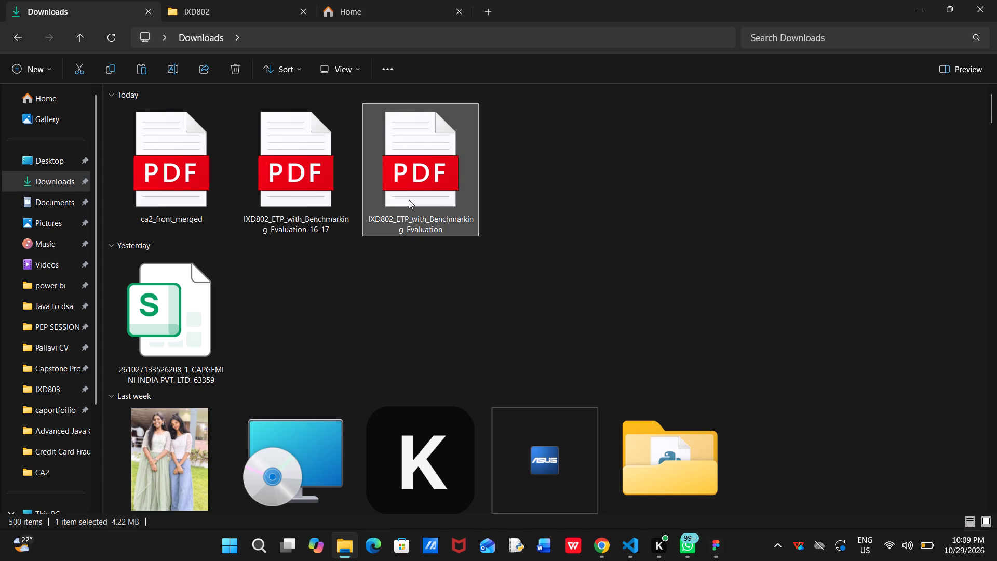
pyautogui.press('Delete')
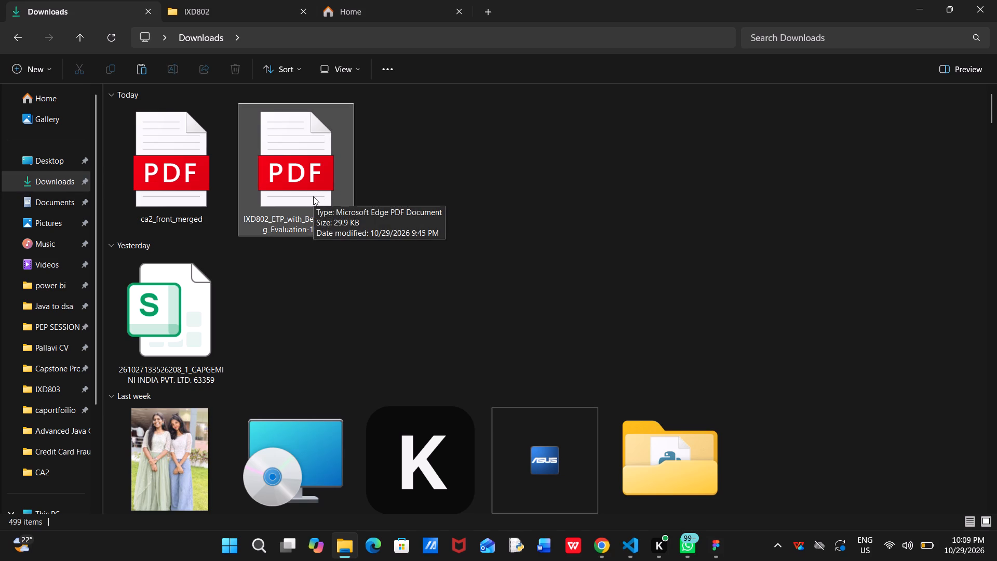
pyautogui.click(313, 196)
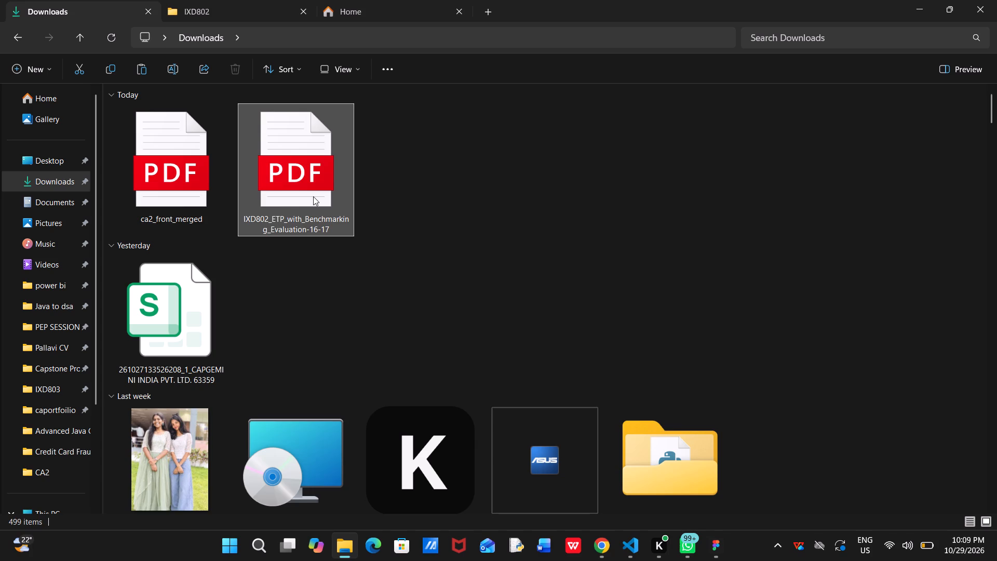
pyautogui.press('Delete')
# Move ca2_front_merged from Downloads into the CA2 folder inside IXD802 > IXD803.
pyautogui.click(184, 191)
pyautogui.hotkey('ctrl', 'x')
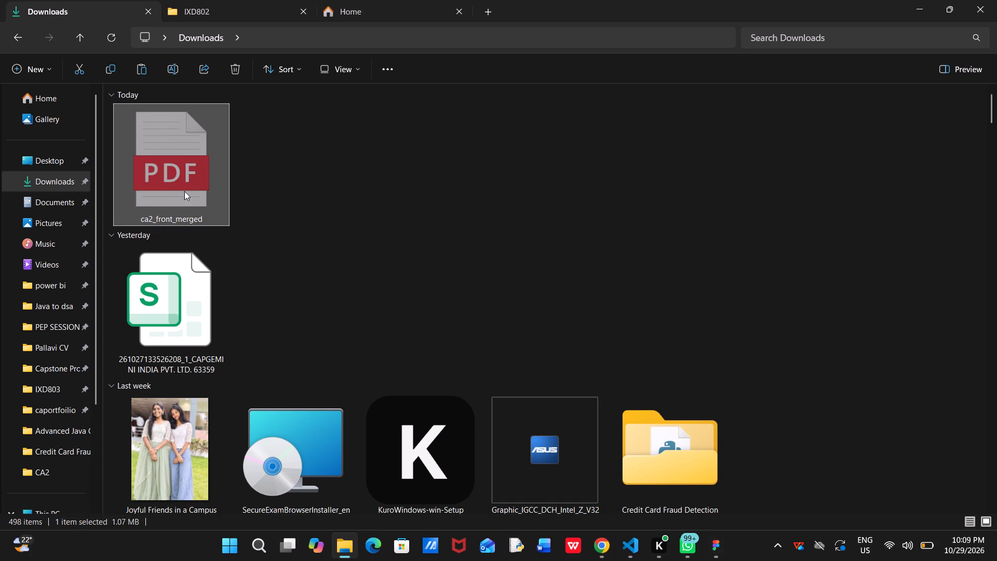
pyautogui.click(204, 11)
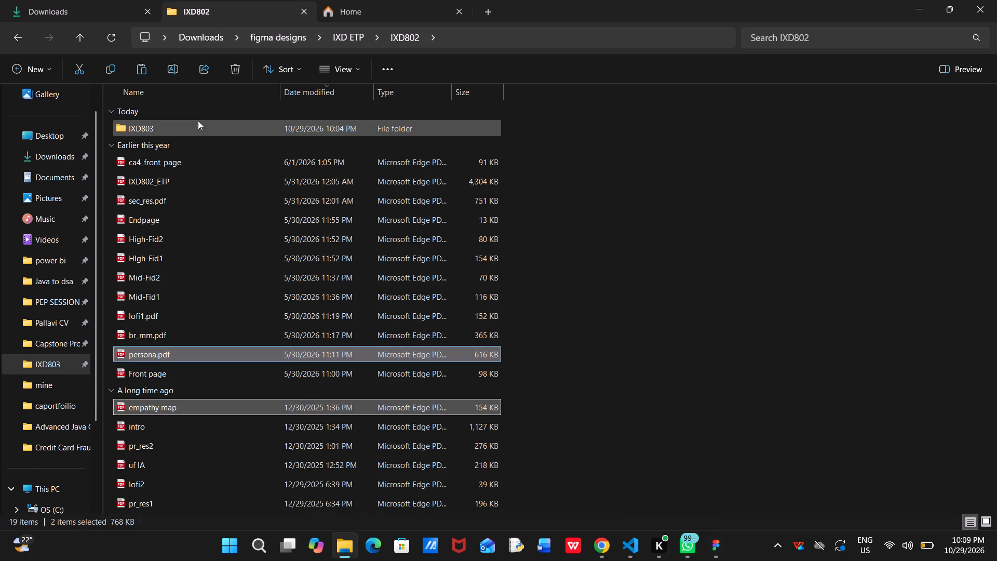
pyautogui.doubleClick(202, 129)
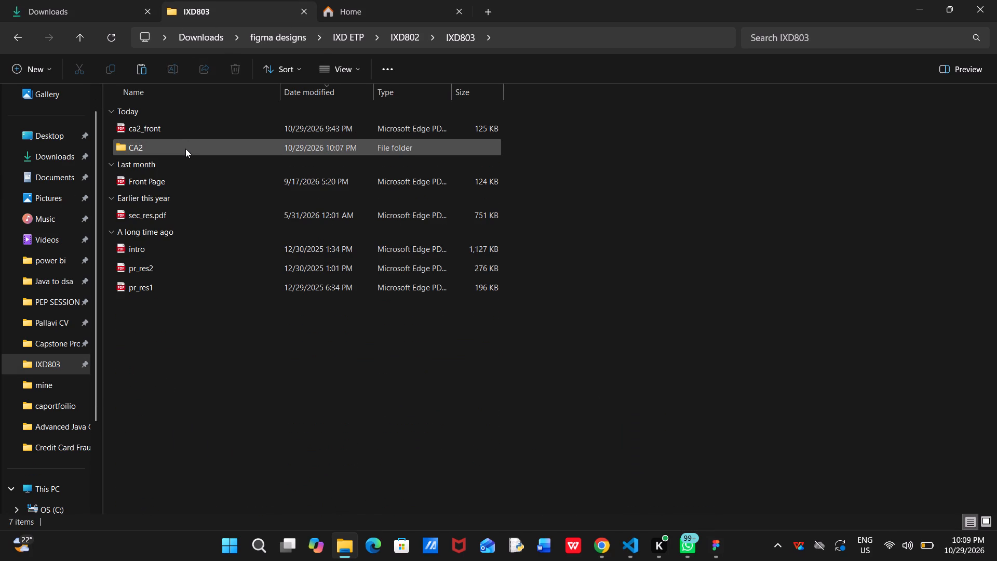
pyautogui.doubleClick(185, 149)
pyautogui.hotkey('ctrl', 'v')
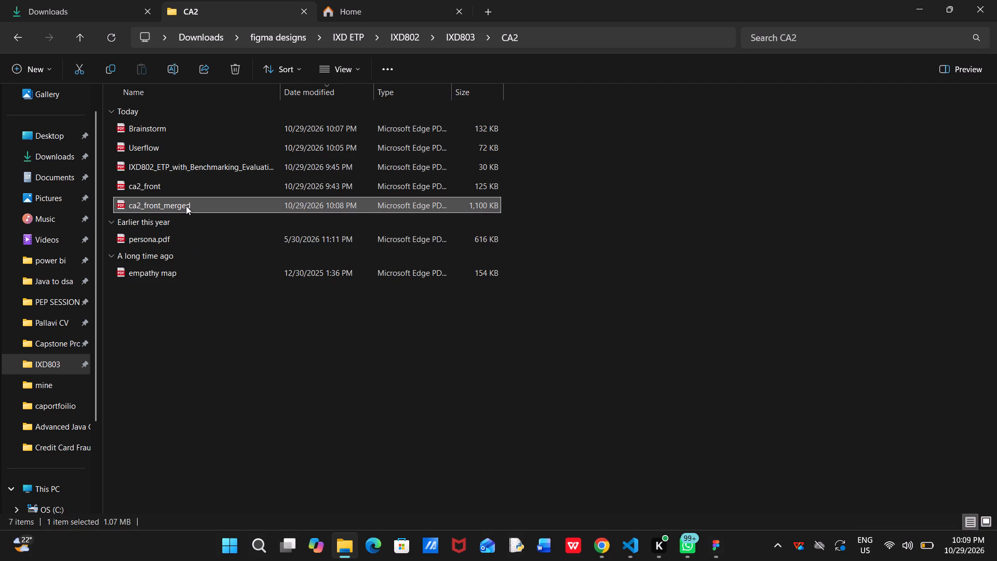
# Rename the merged PDF in the CA2 folder as CA2_ followed by the student's registration number.
pyautogui.click(185, 207)
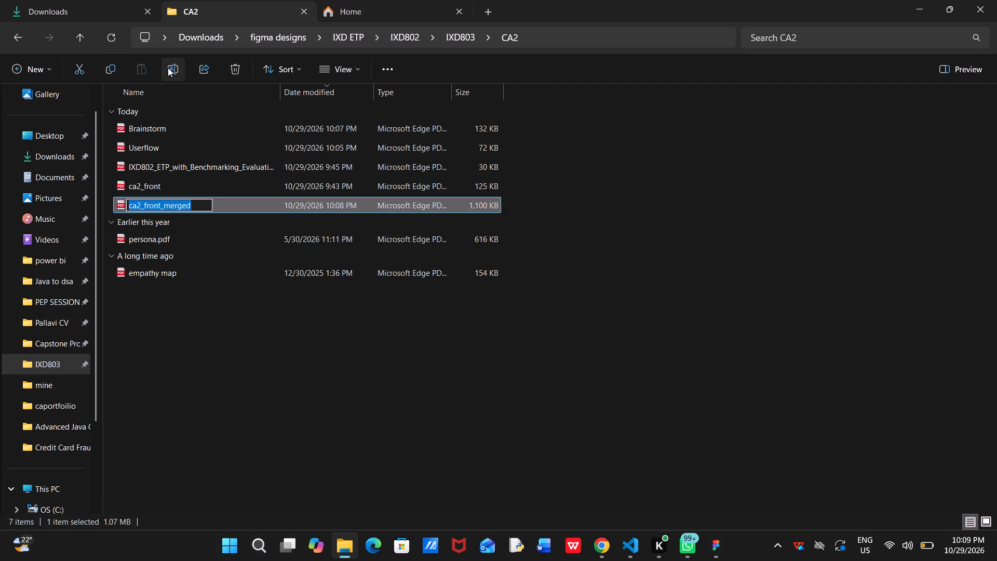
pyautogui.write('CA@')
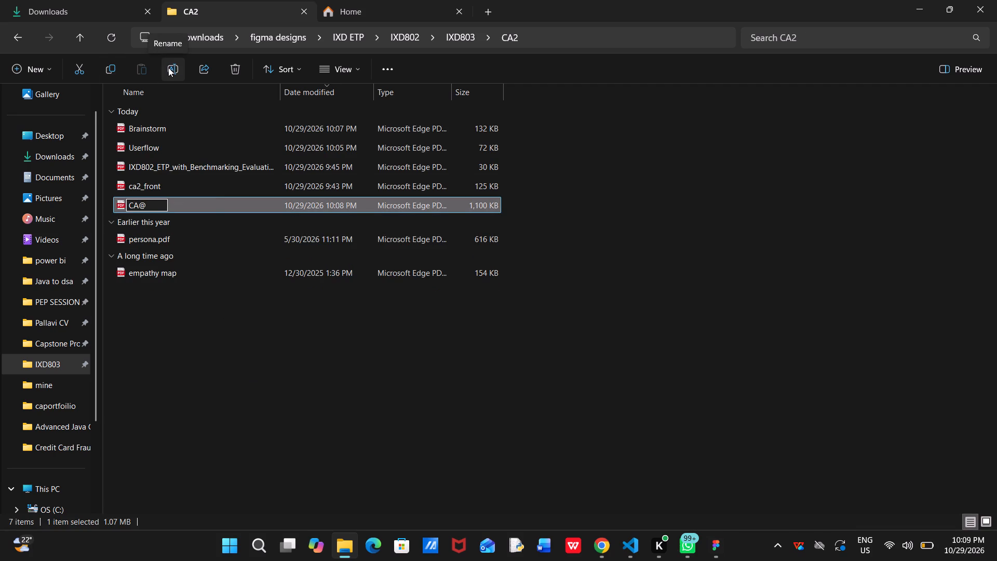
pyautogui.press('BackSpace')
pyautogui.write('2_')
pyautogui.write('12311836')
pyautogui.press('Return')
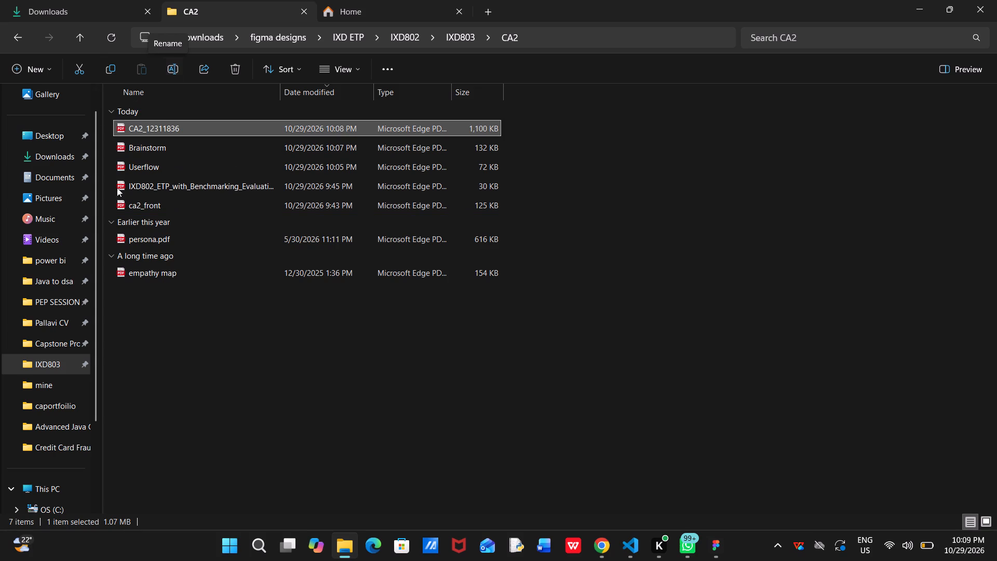
pyautogui.click(245, 365)
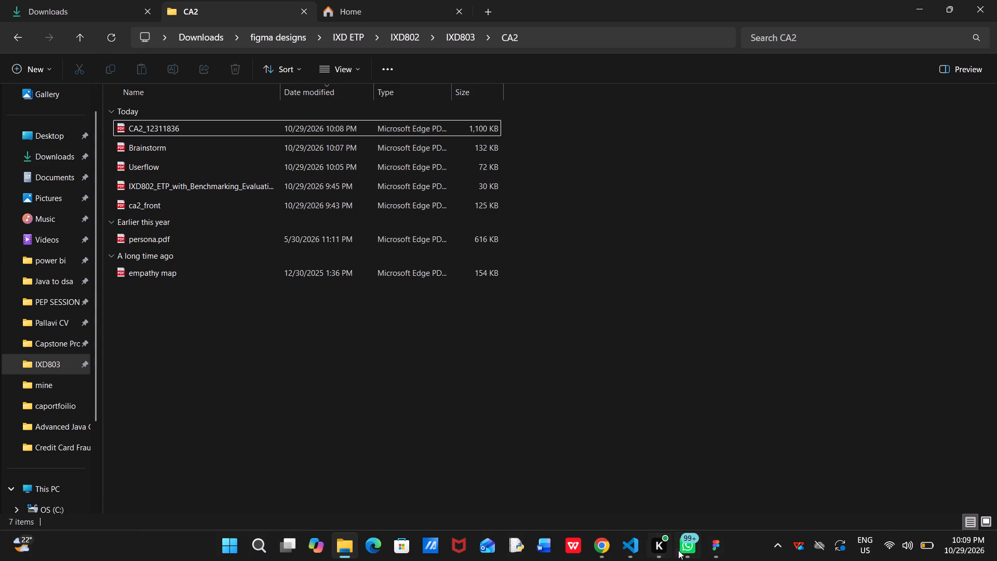
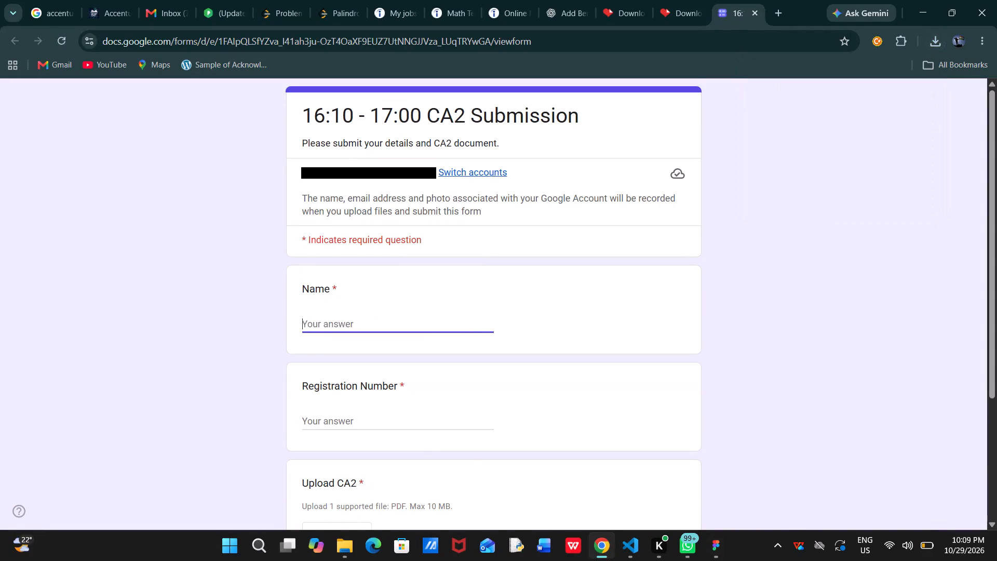
# Fill in the student's name and registration number in the CA2 Submission form.
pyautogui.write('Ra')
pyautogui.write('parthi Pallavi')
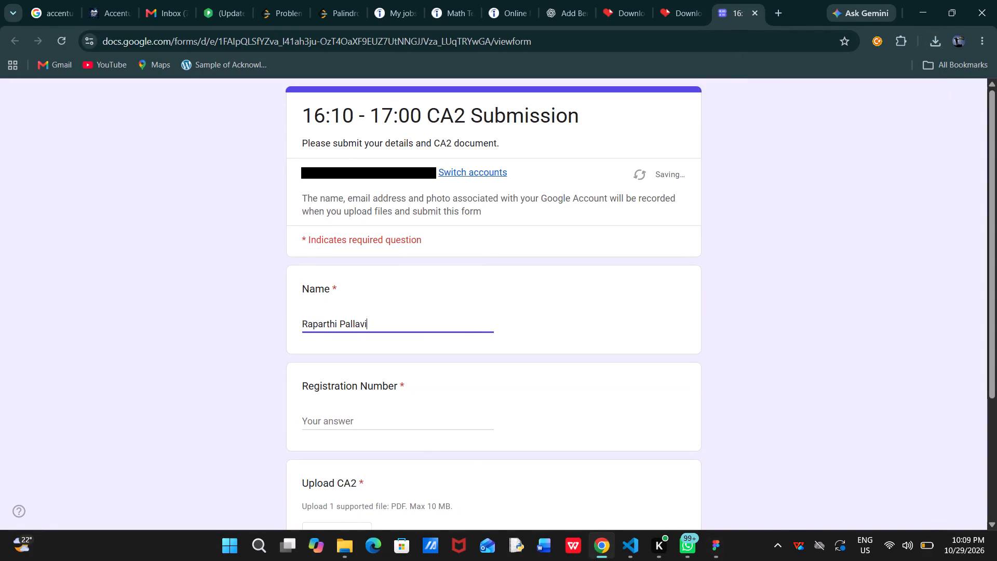
pyautogui.click(394, 412)
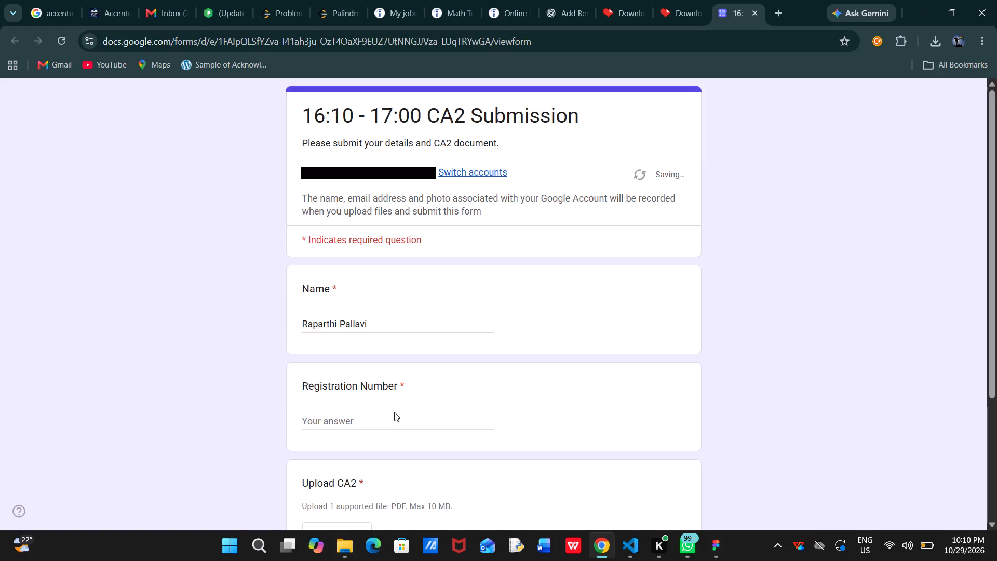
pyautogui.click(385, 426)
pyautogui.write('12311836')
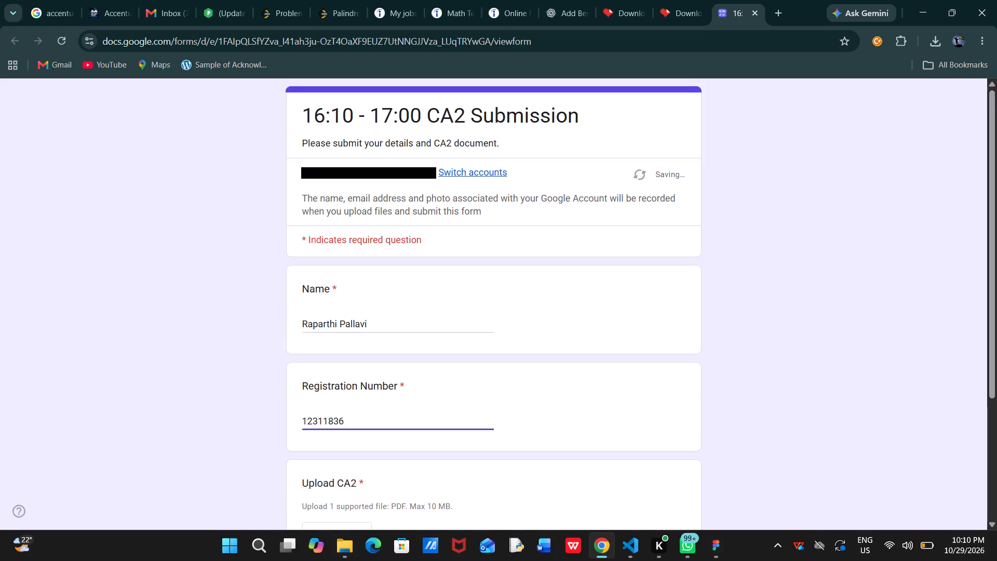
# Upload the CA2 PDF named with the registration number from the CA2 folder to Upload CA2, and submit the form.
pyautogui.scroll(-1, 385, 426)
pyautogui.click(347, 416)
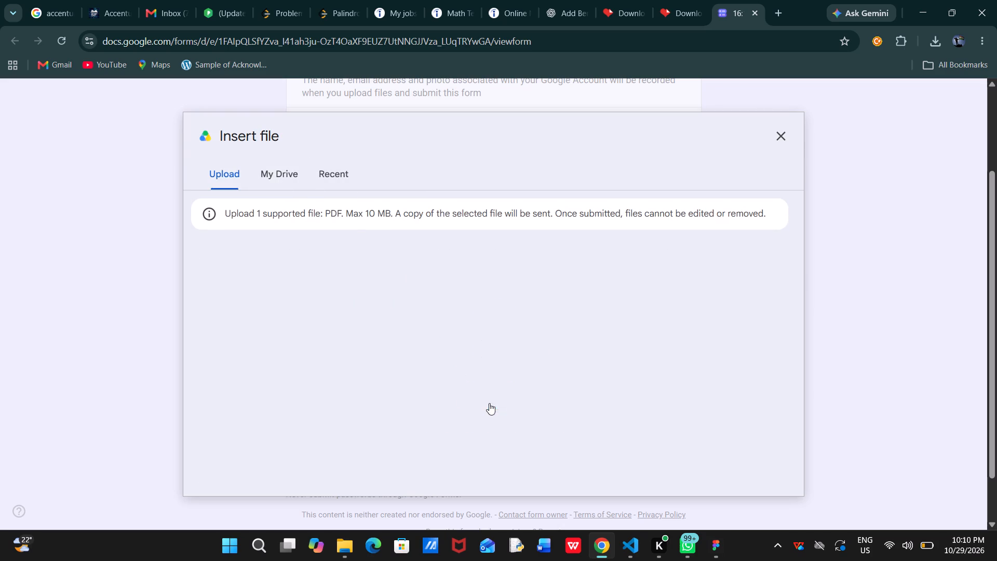
pyautogui.click(489, 403)
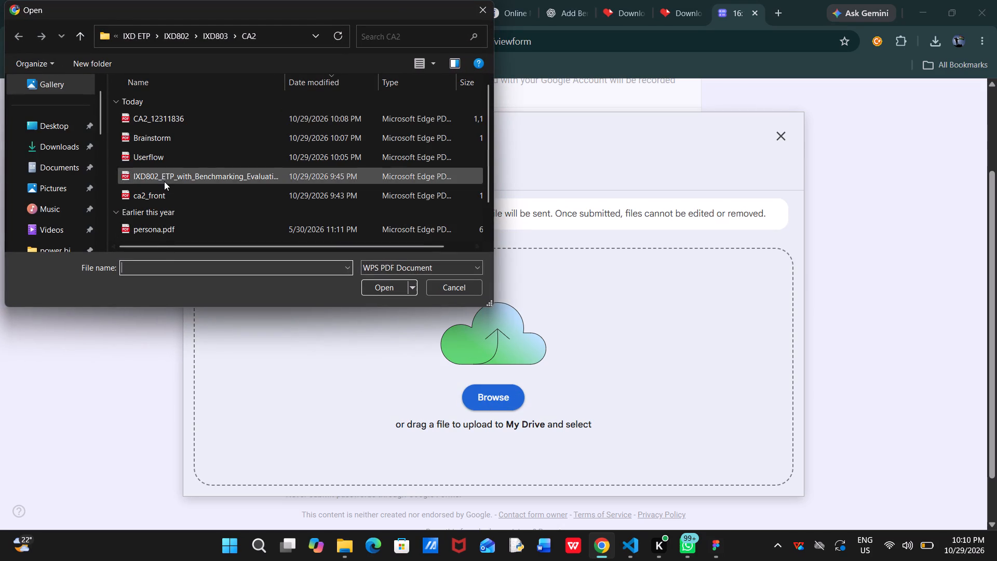
pyautogui.doubleClick(154, 118)
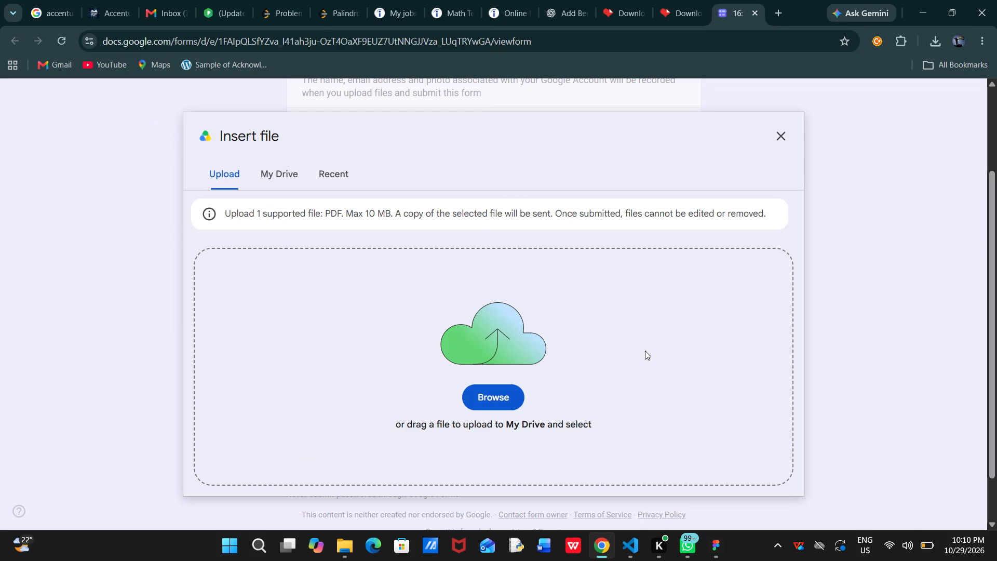
pyautogui.click(318, 469)
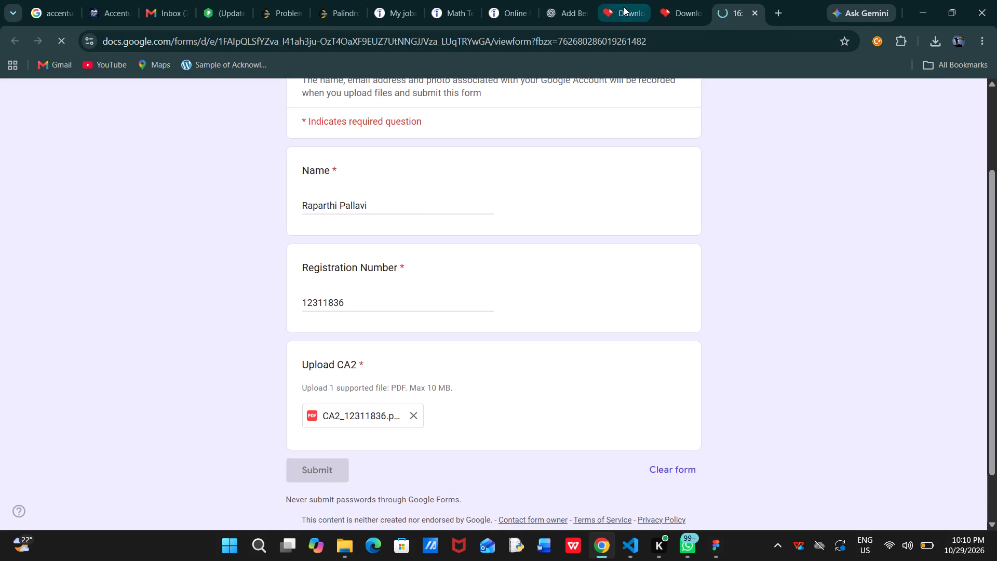
# Close the two PDF download pages and the Add Benchmarking Evaluation chat, keeping the submission form page open.
pyautogui.click(643, 13)
pyautogui.click(643, 13)
pyautogui.click(643, 13)
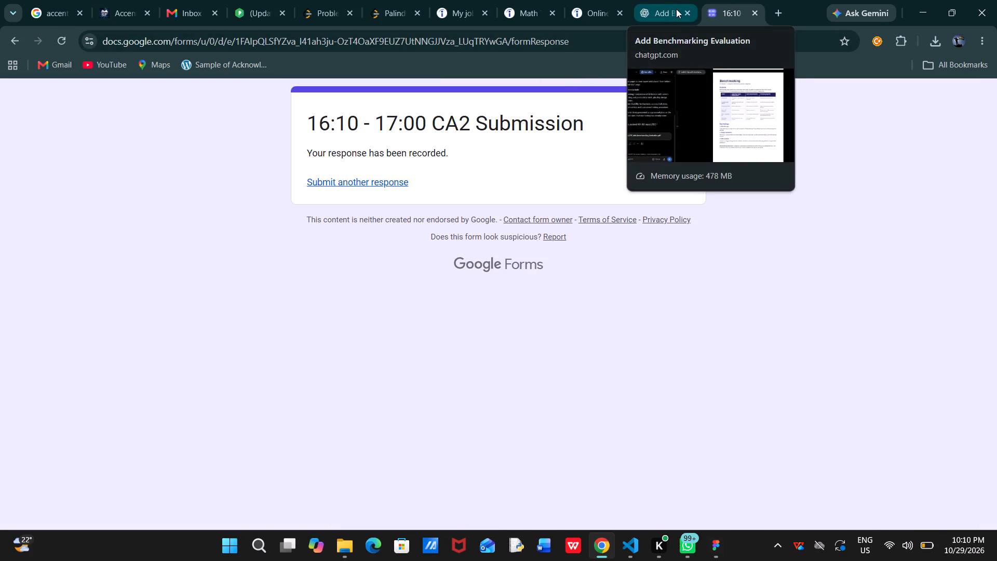
pyautogui.click(688, 14)
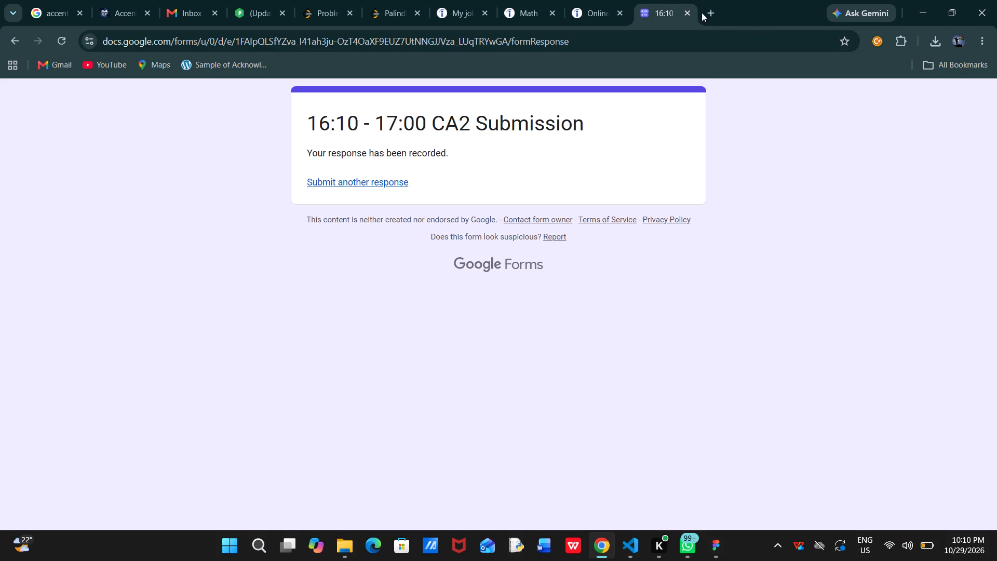
# Open a new blank browser tab.
pyautogui.click(704, 13)
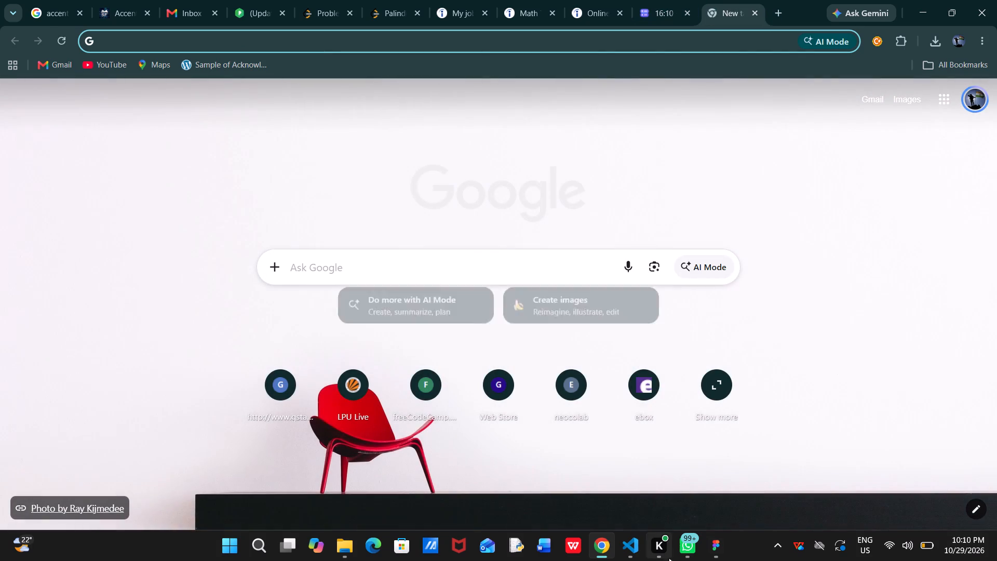